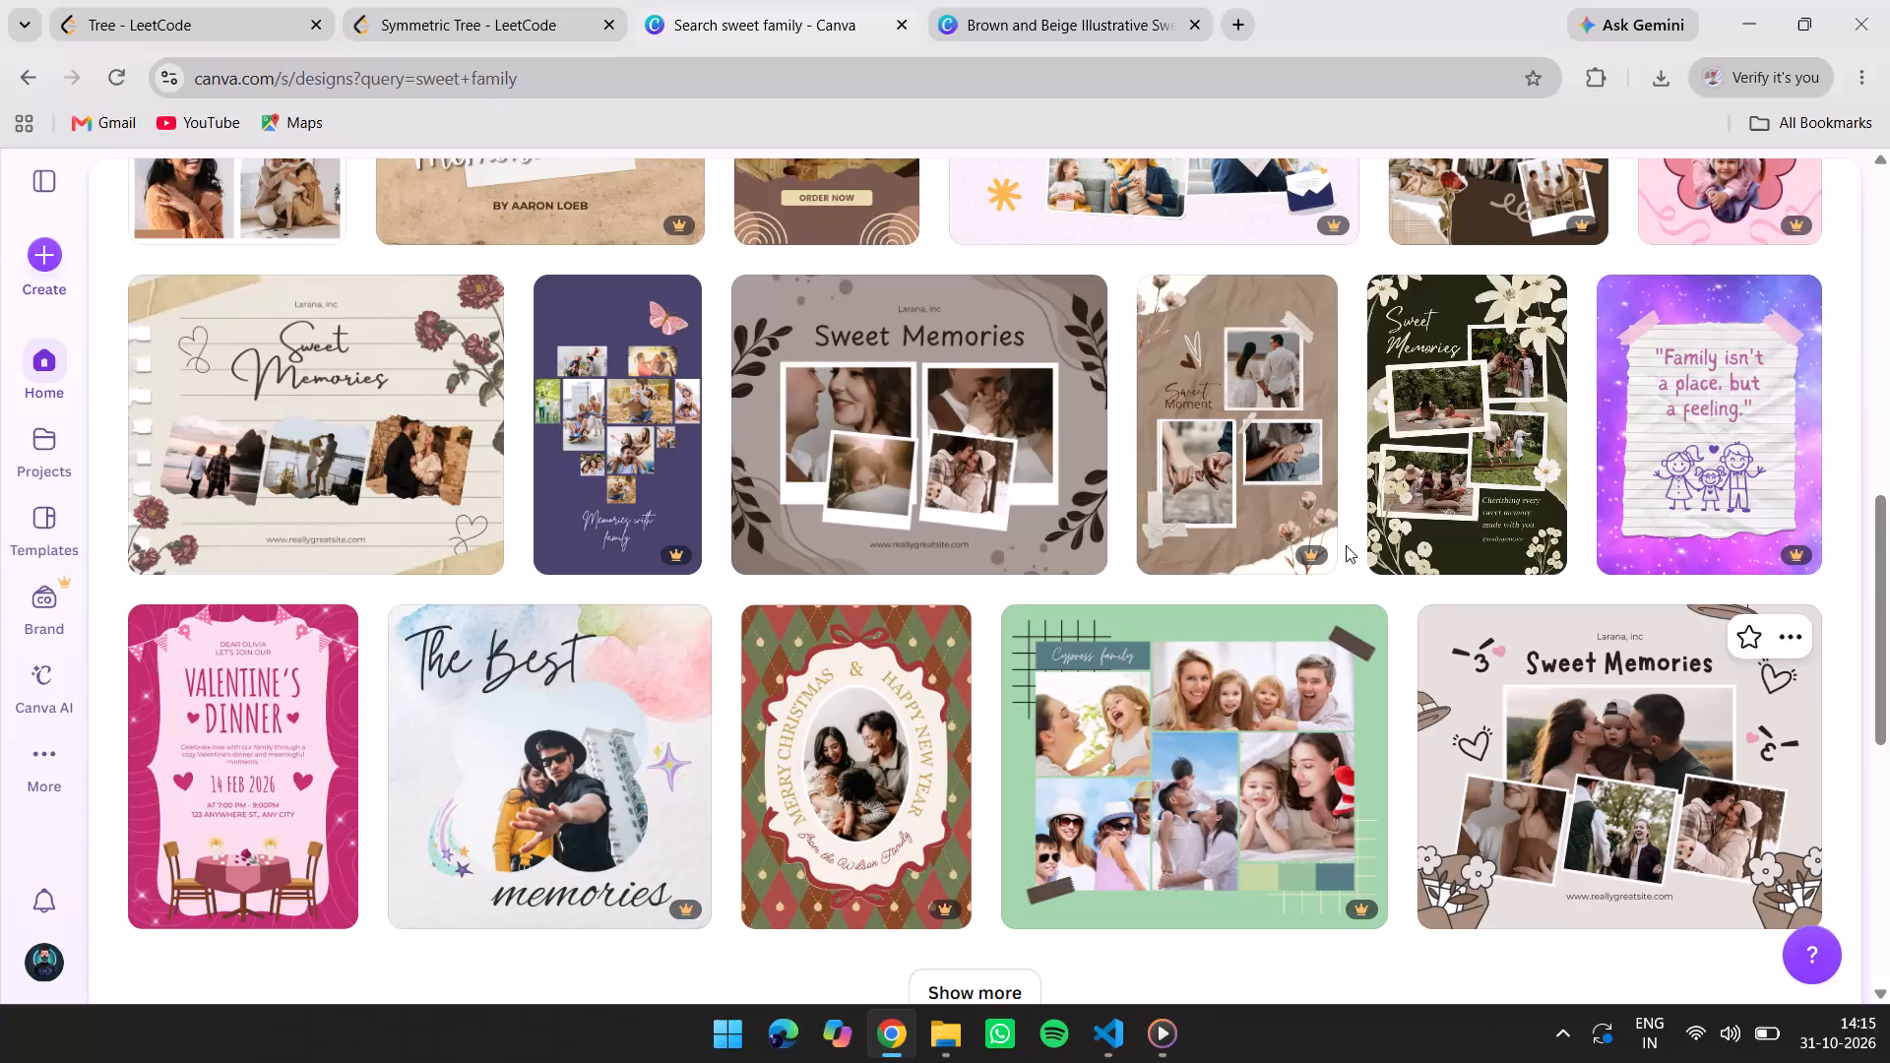
Check the open Sweet Memories photo collage design and close it, returning to the template search.
click(1056, 1)
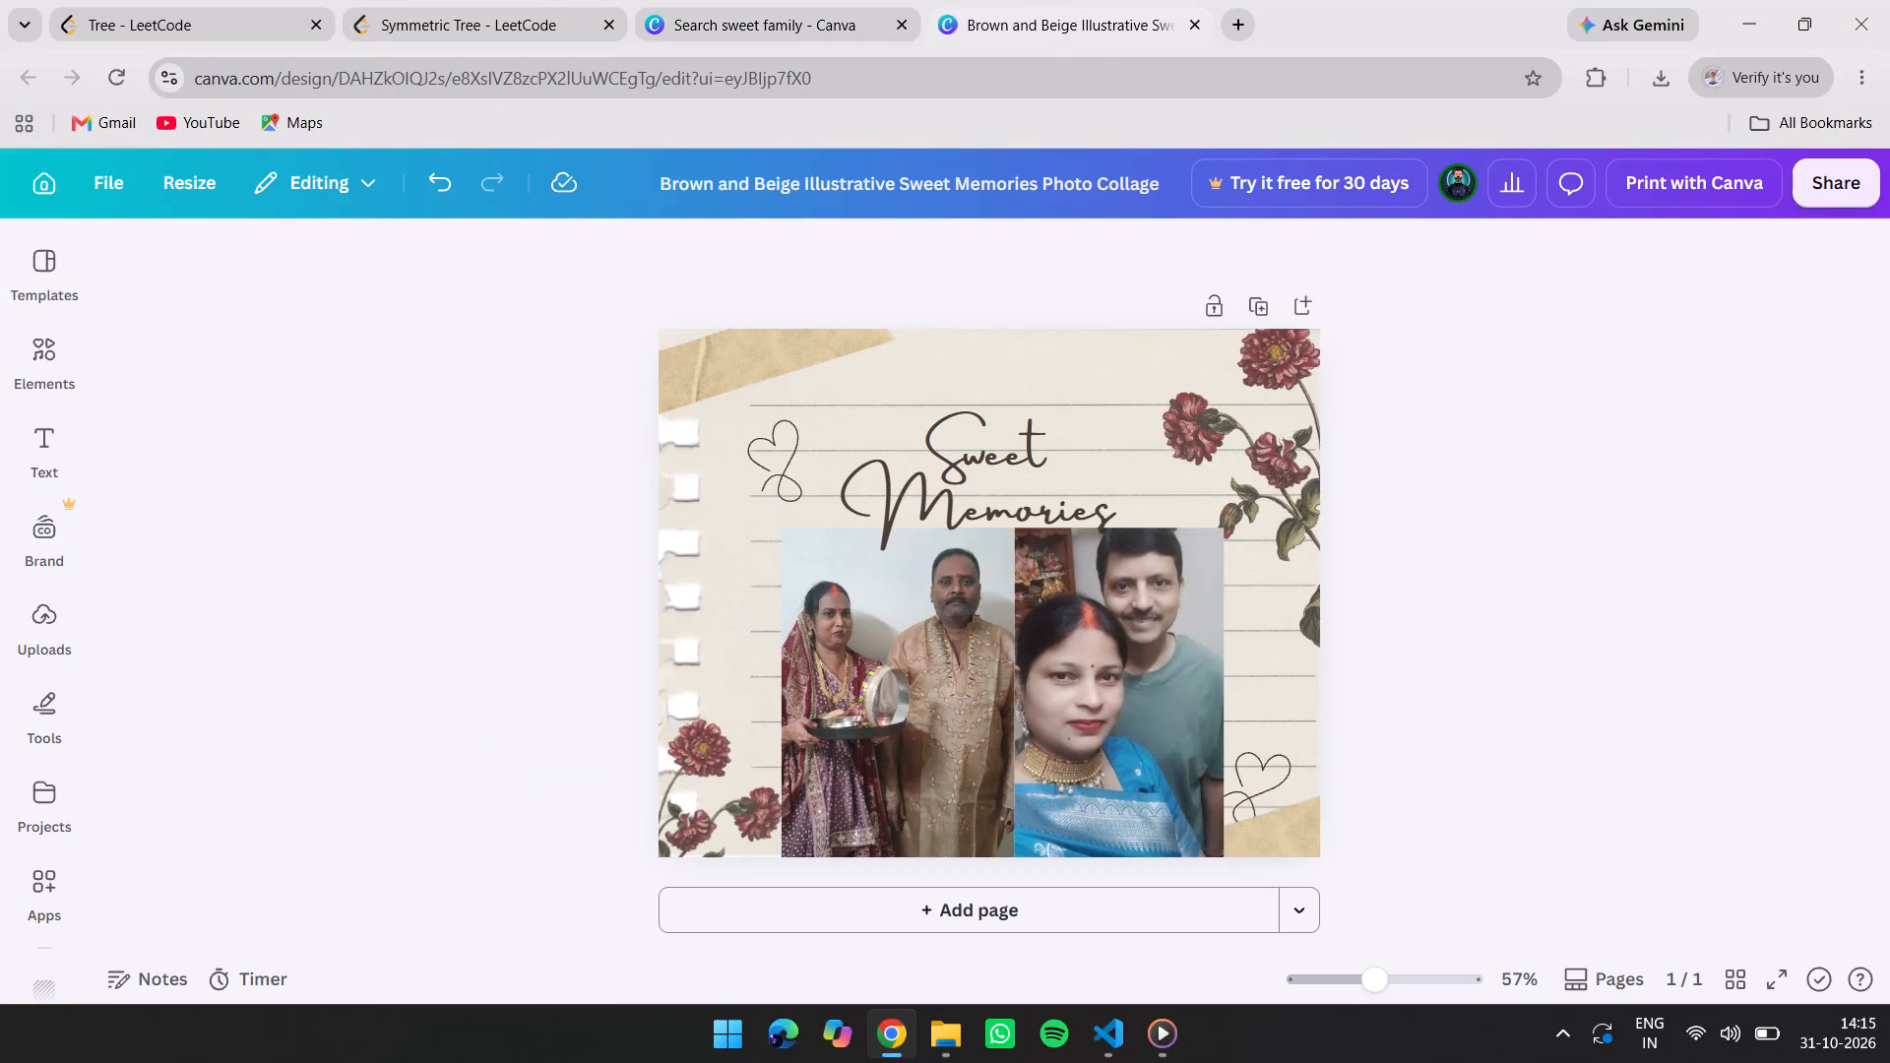
click(756, 3)
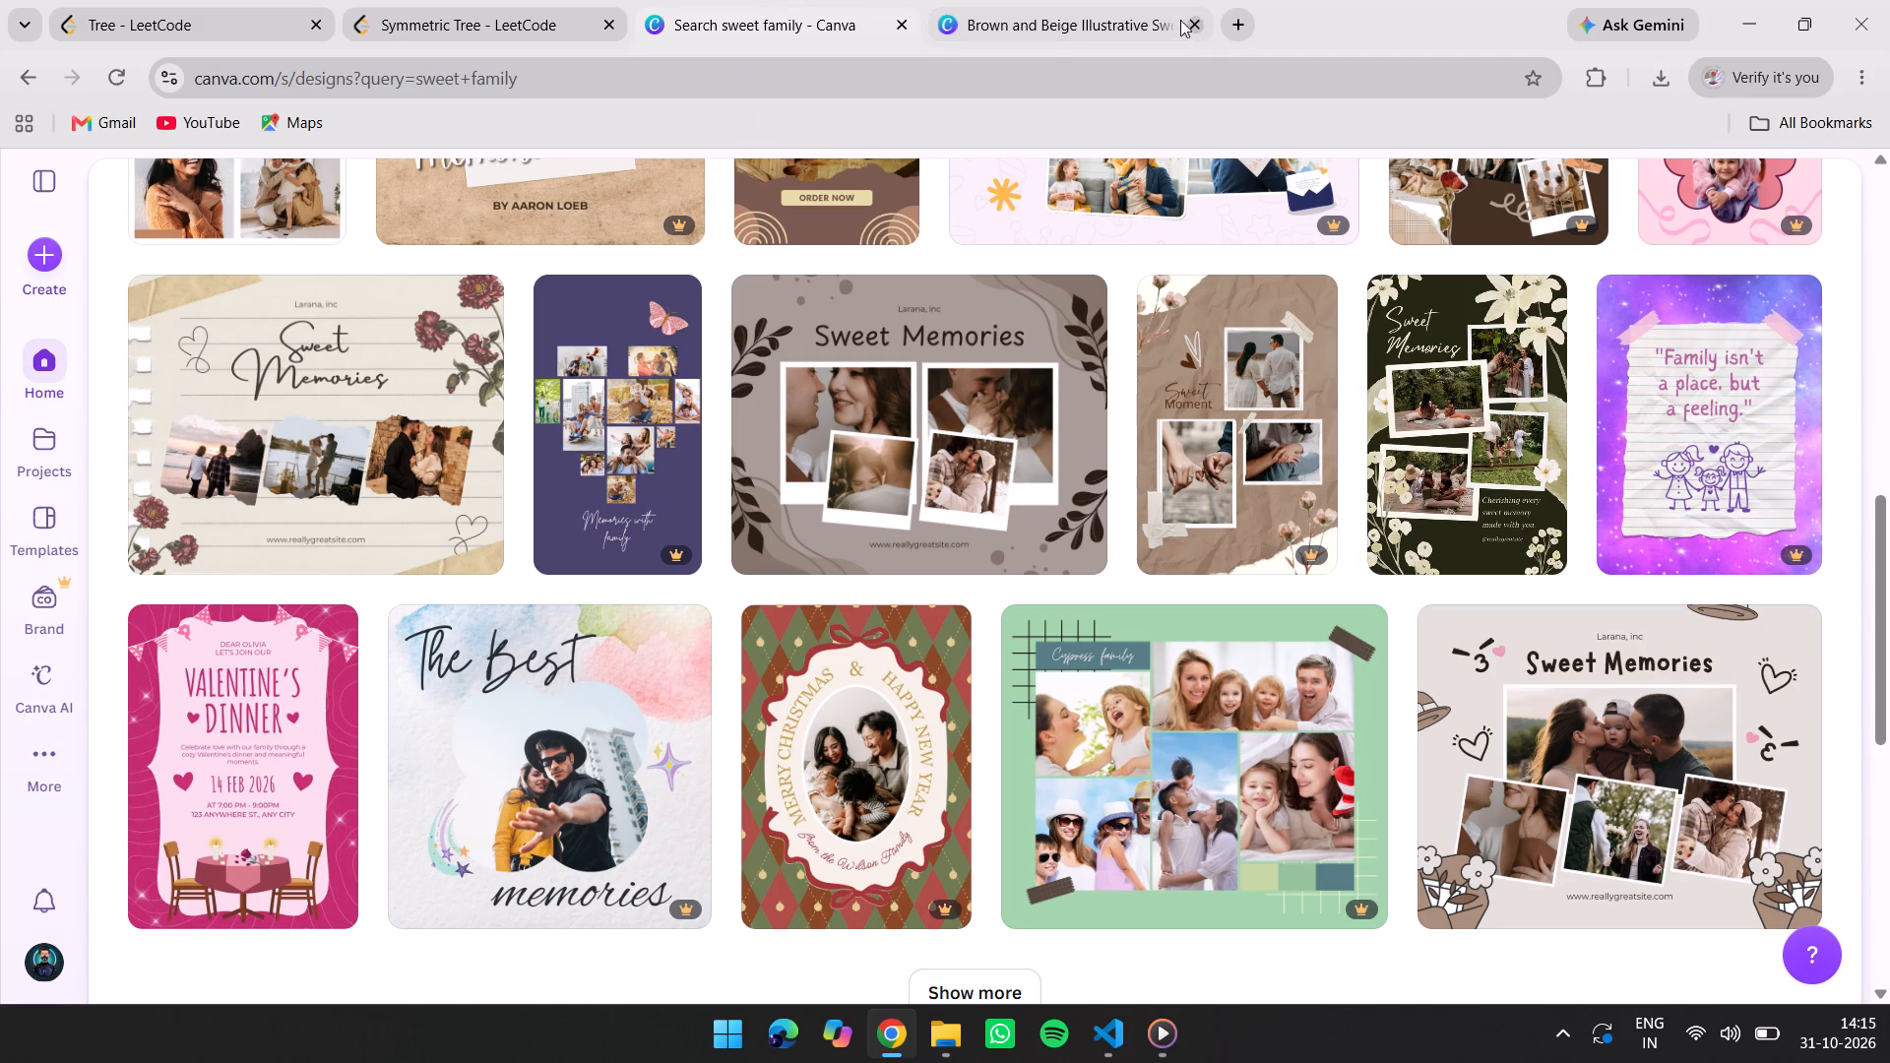
click(1198, 23)
Replace the "sweet family" query and search the designs for "battlefield".
scroll(607, 623, up, 6)
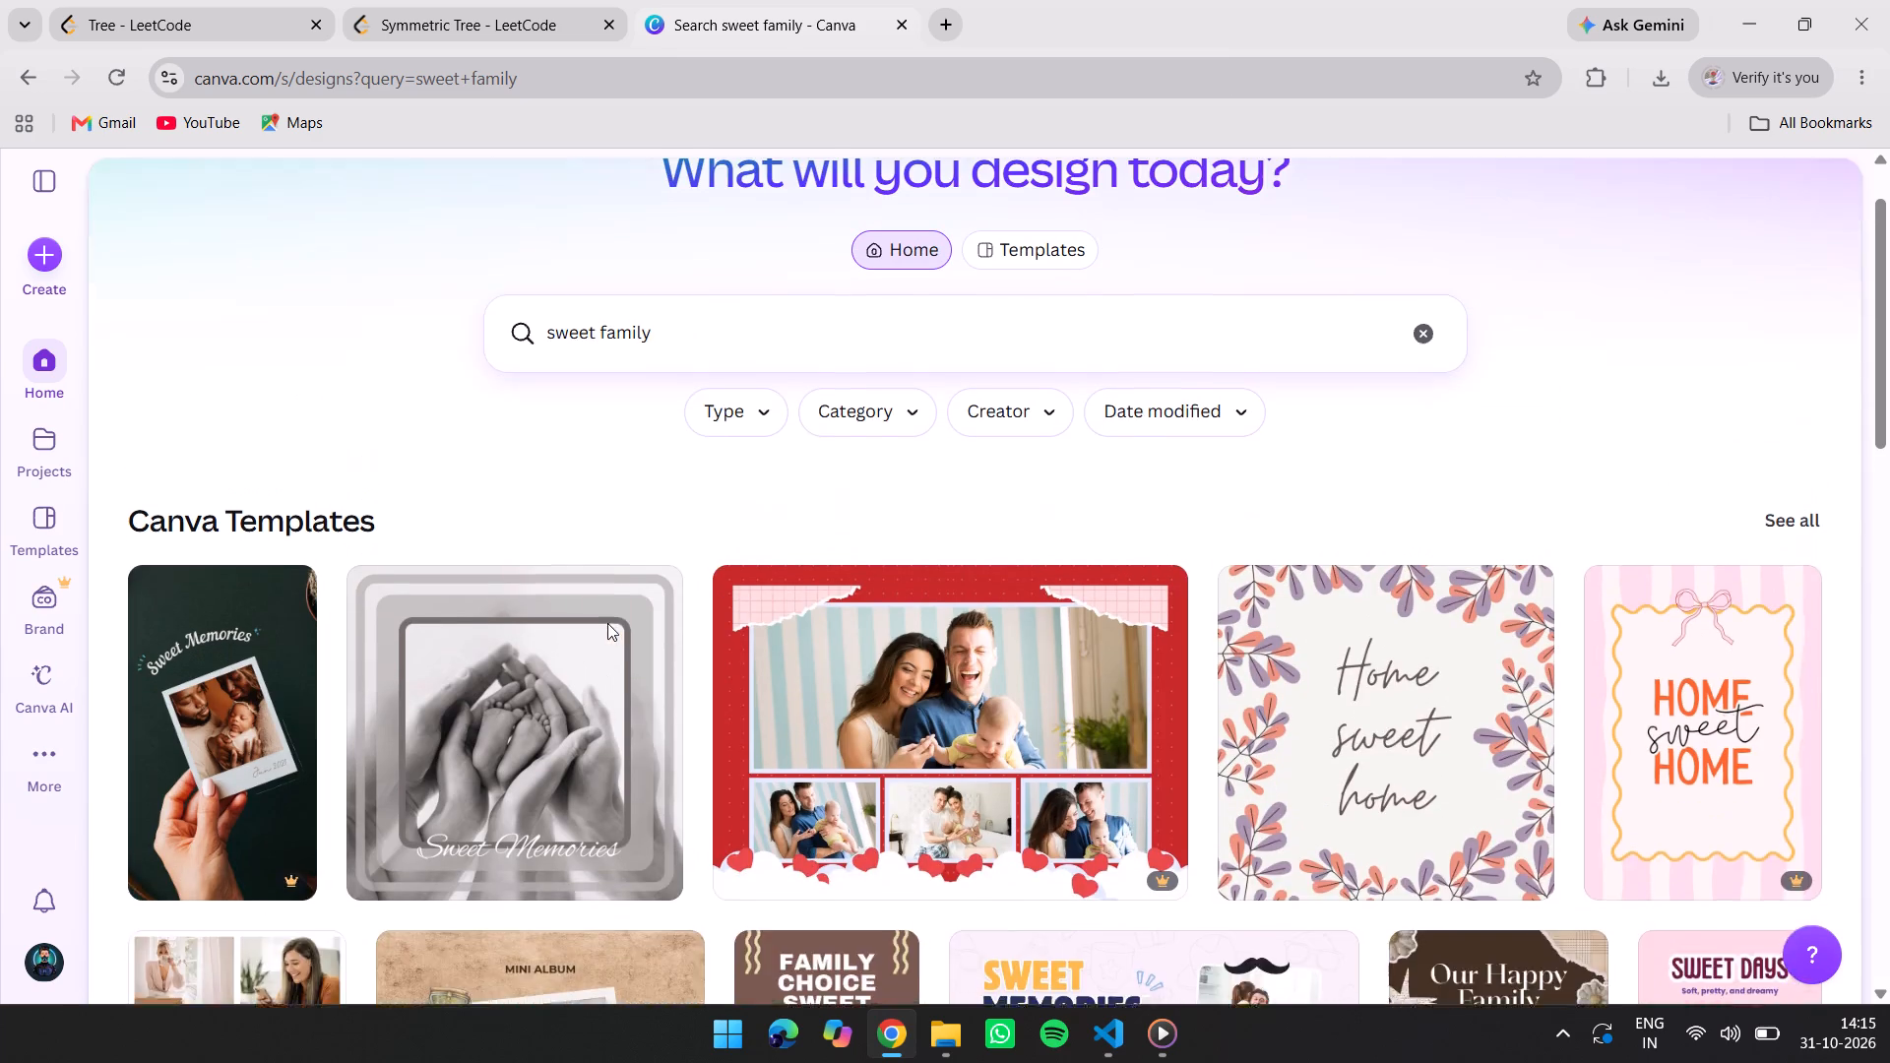
drag(675, 442, 463, 416)
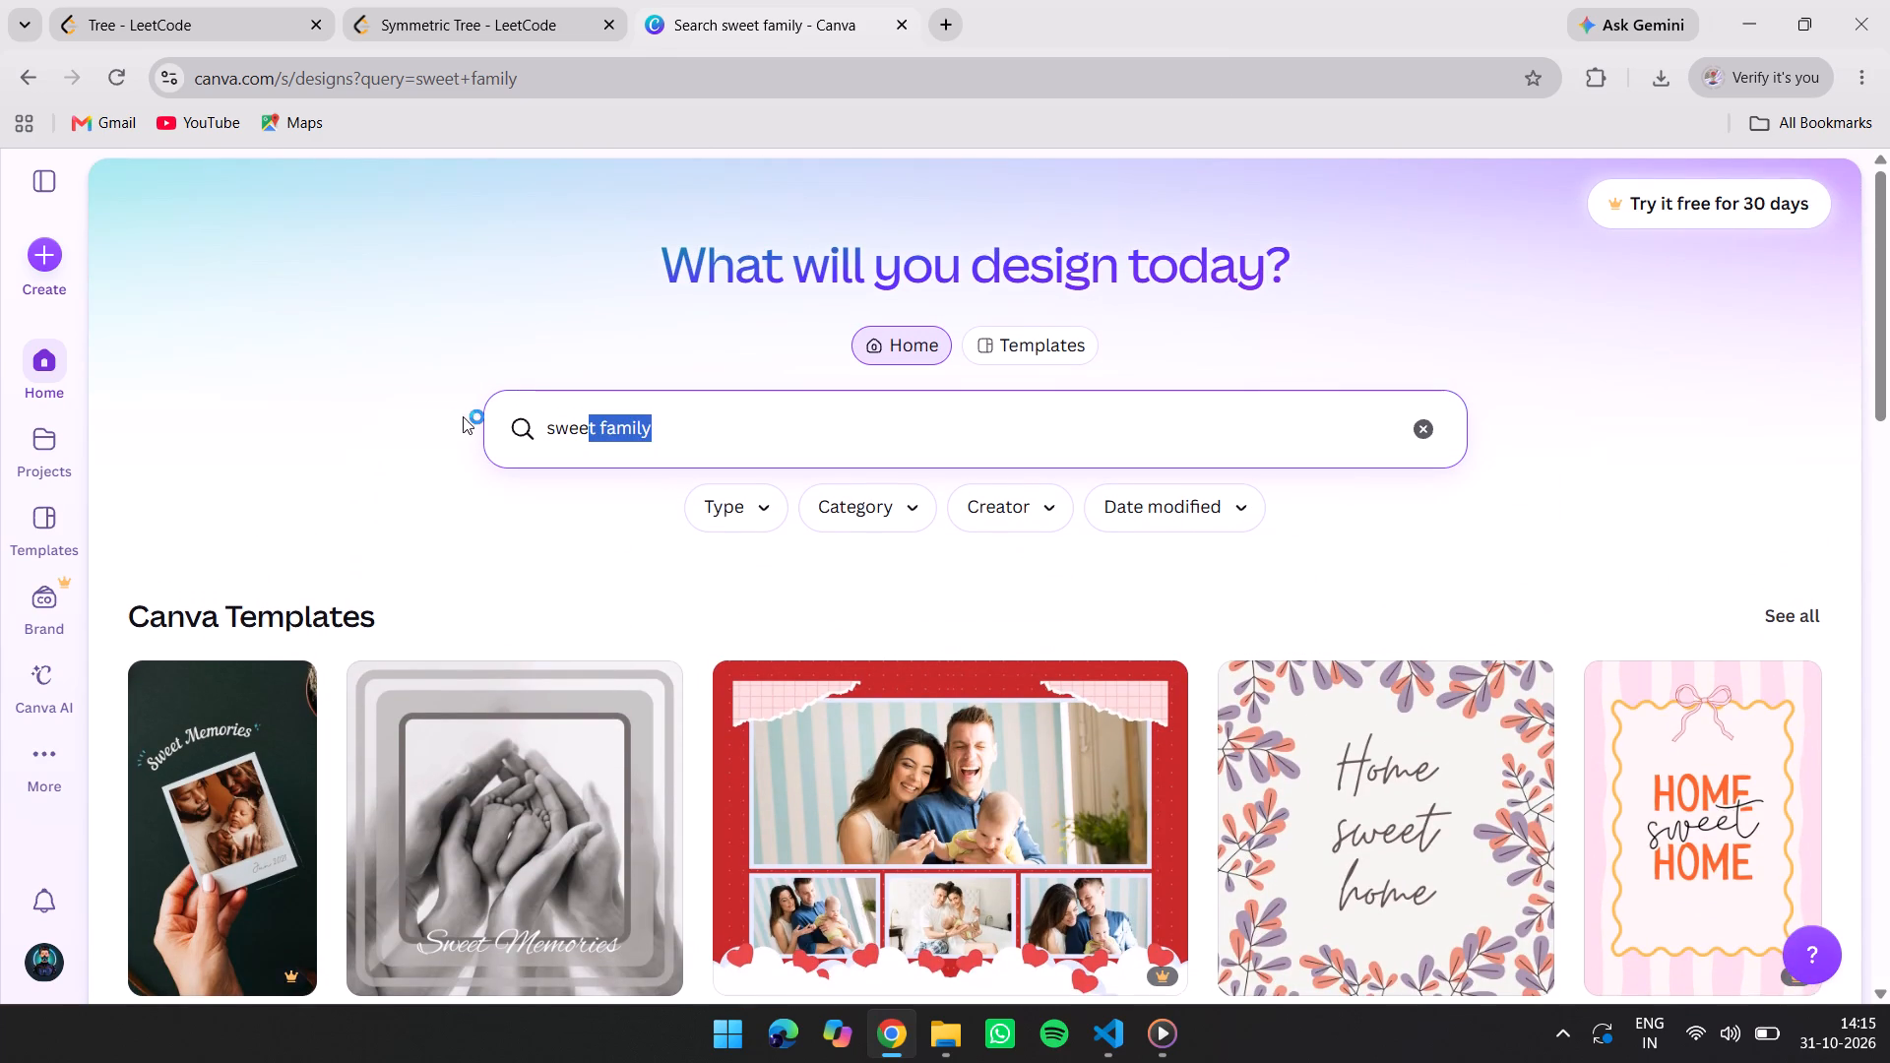
drag(463, 416, 436, 416)
text(battlefir)
key(BackSpace)
key(e)
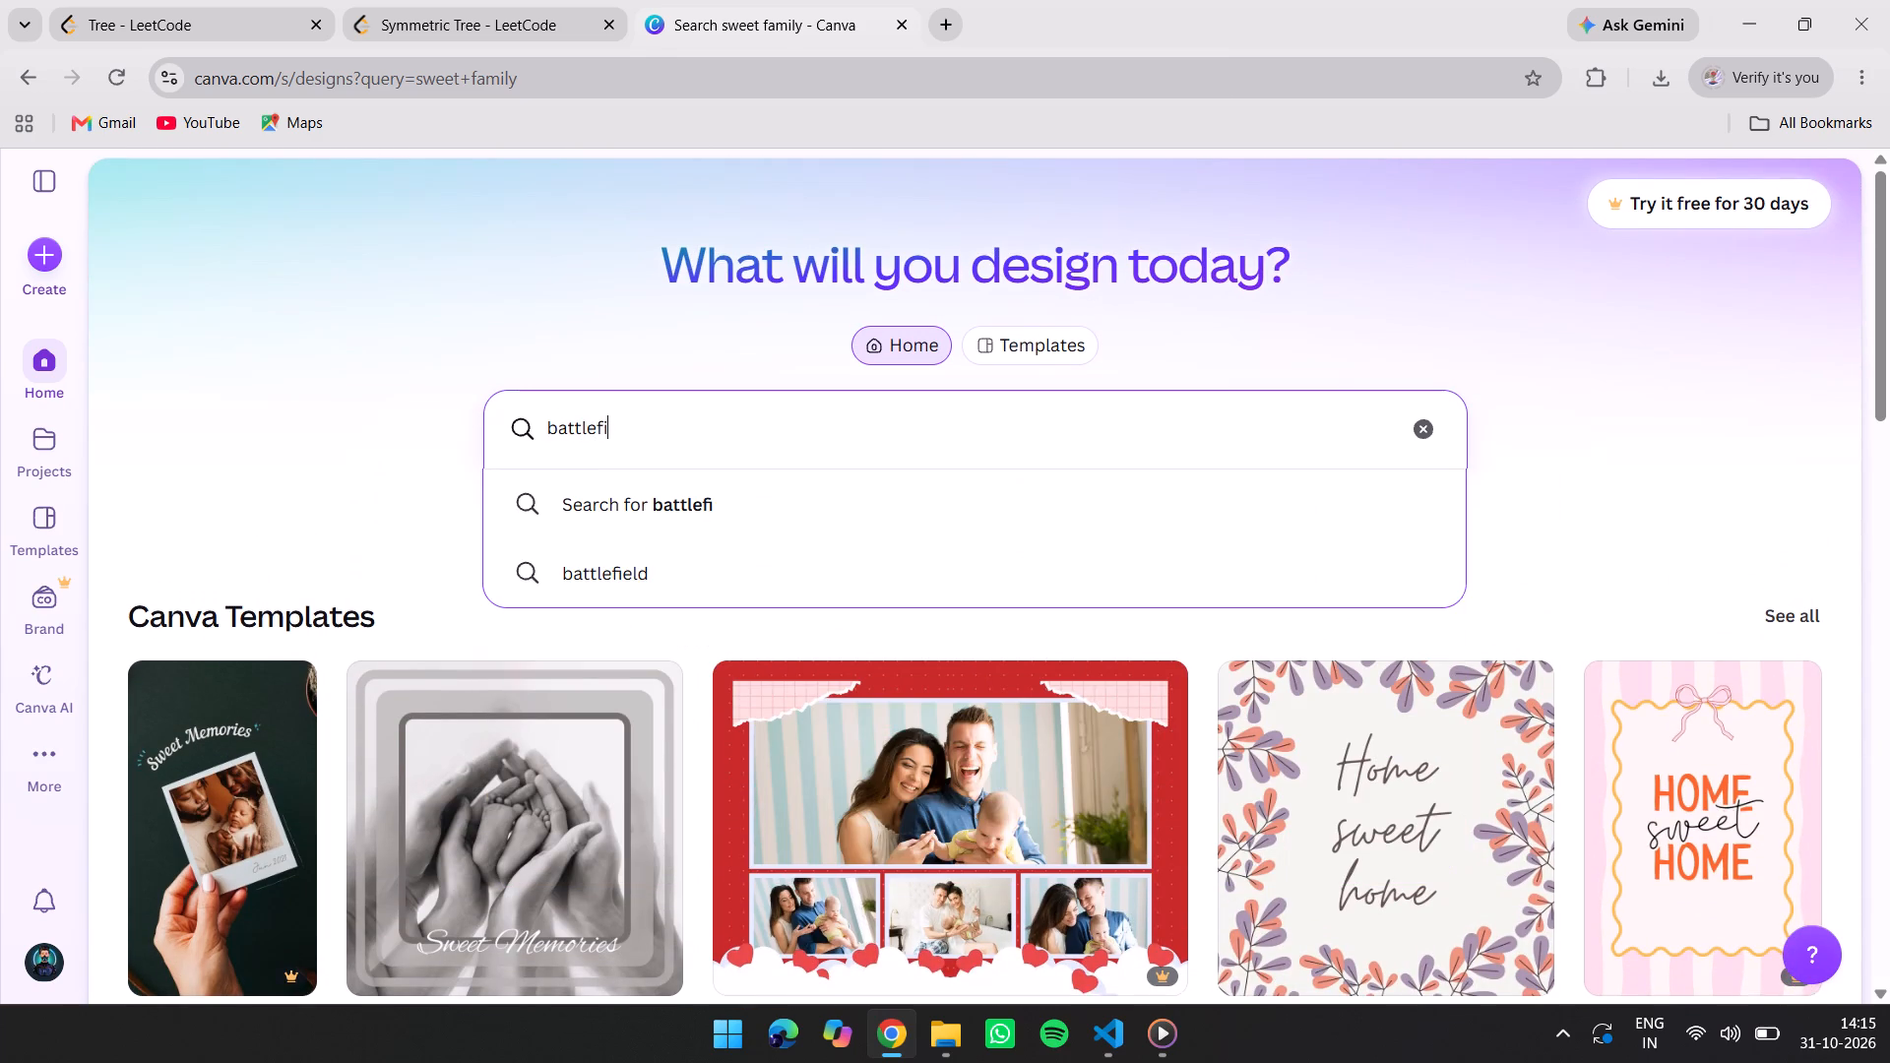
key(l)
key(d)
key(Return)
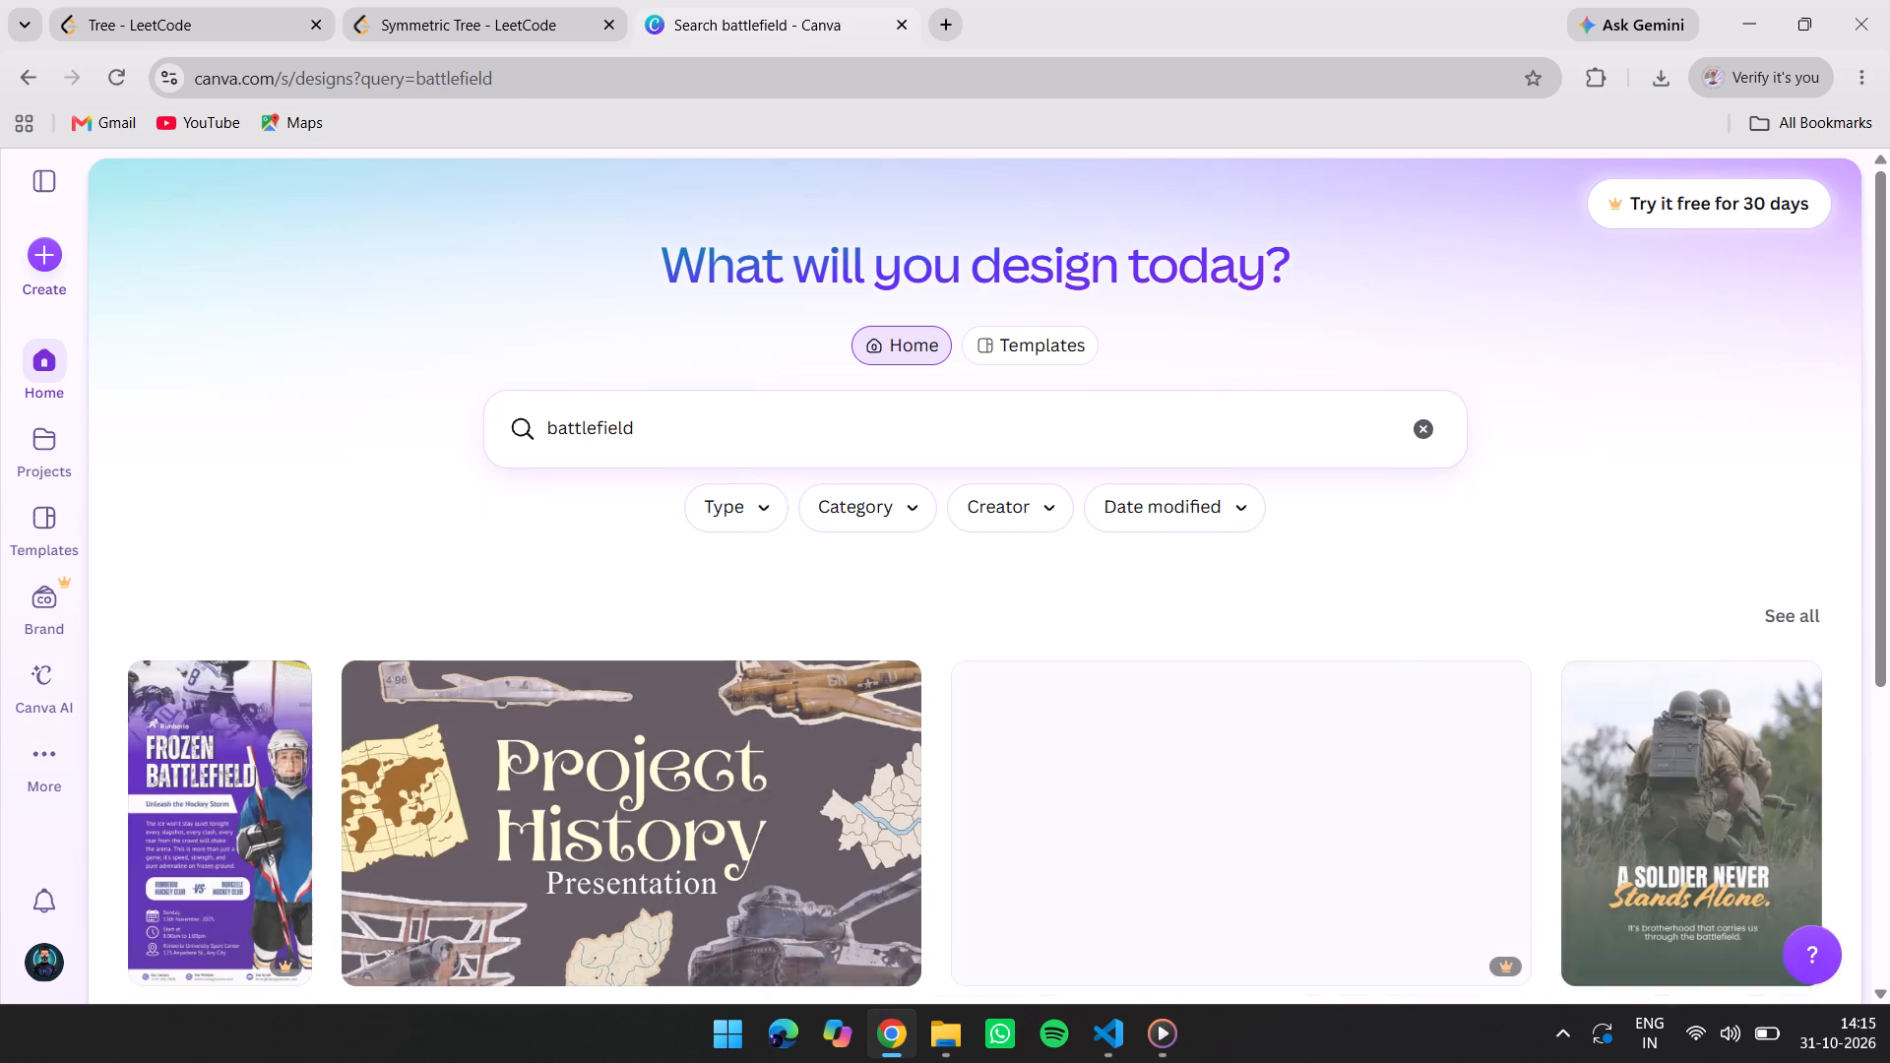
Browse the battlefield template results, loading more of them, to look for a suitable design.
scroll(1129, 825, down, 1)
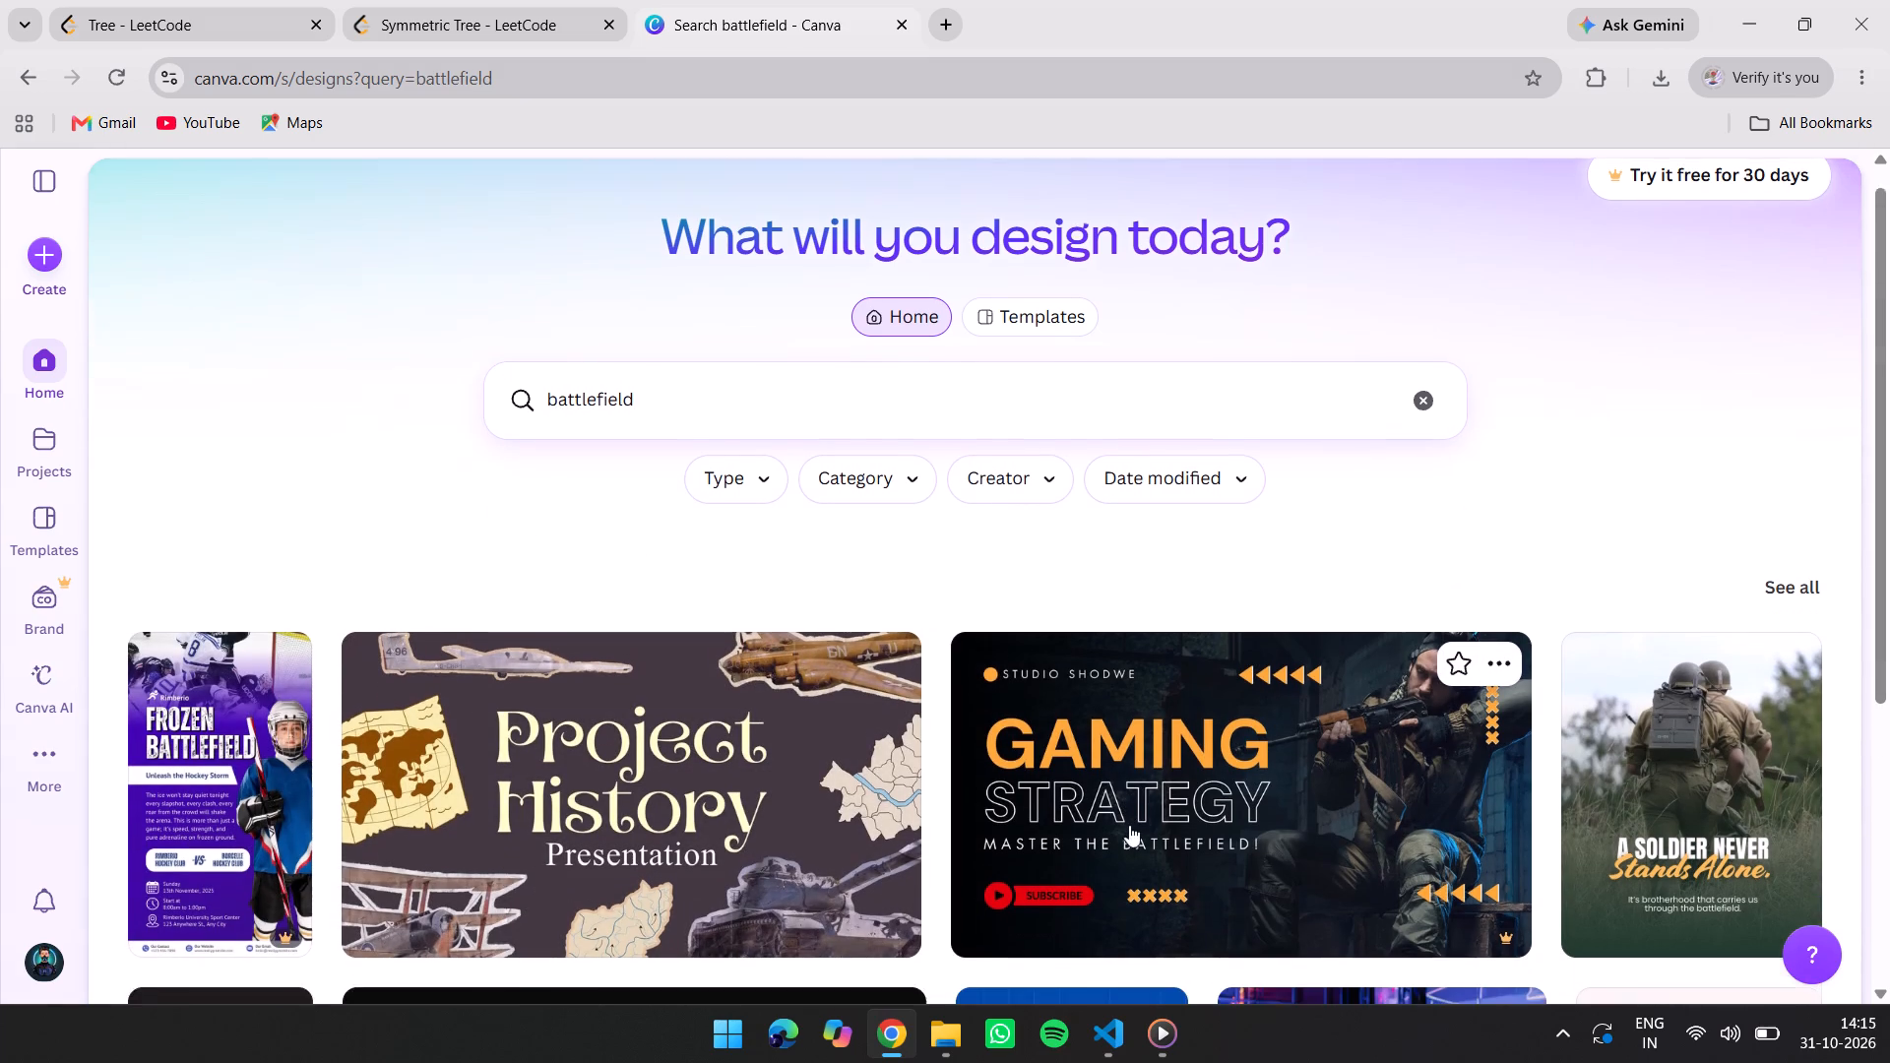
scroll(1129, 825, down, 4)
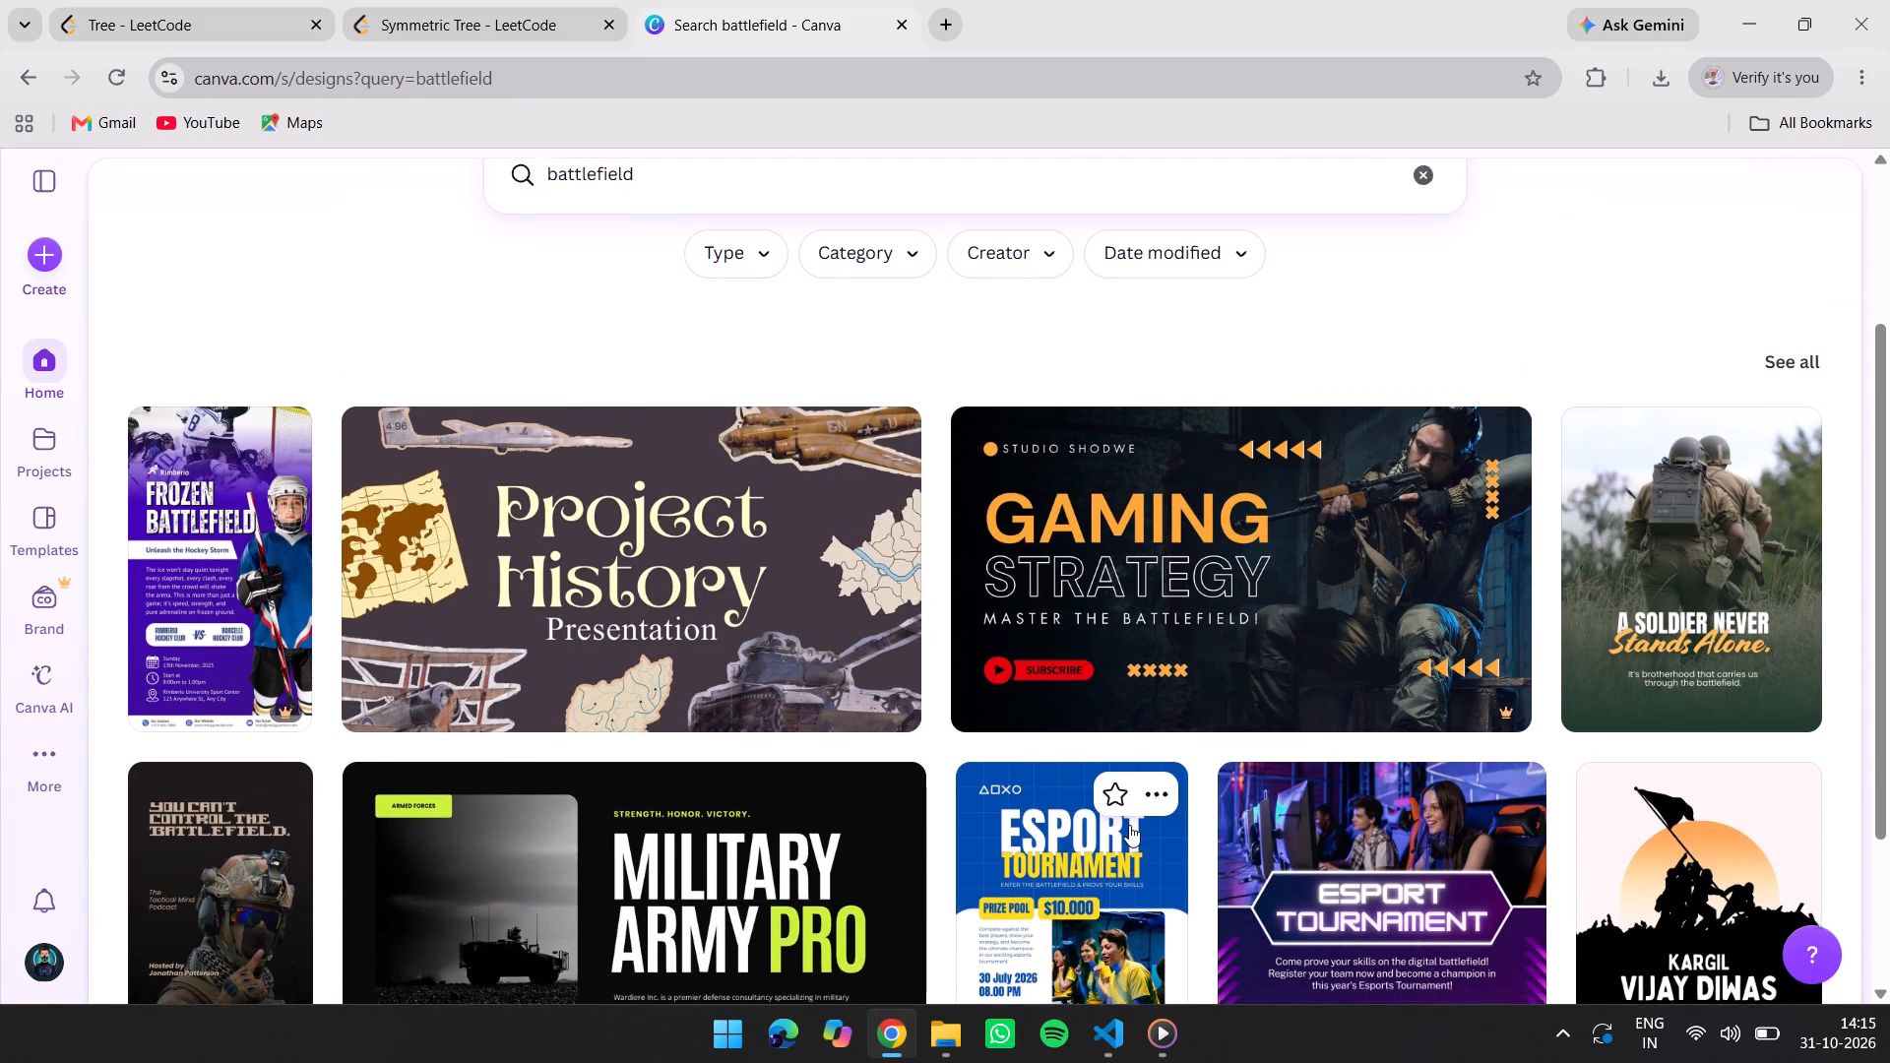
scroll(1129, 825, down, 1)
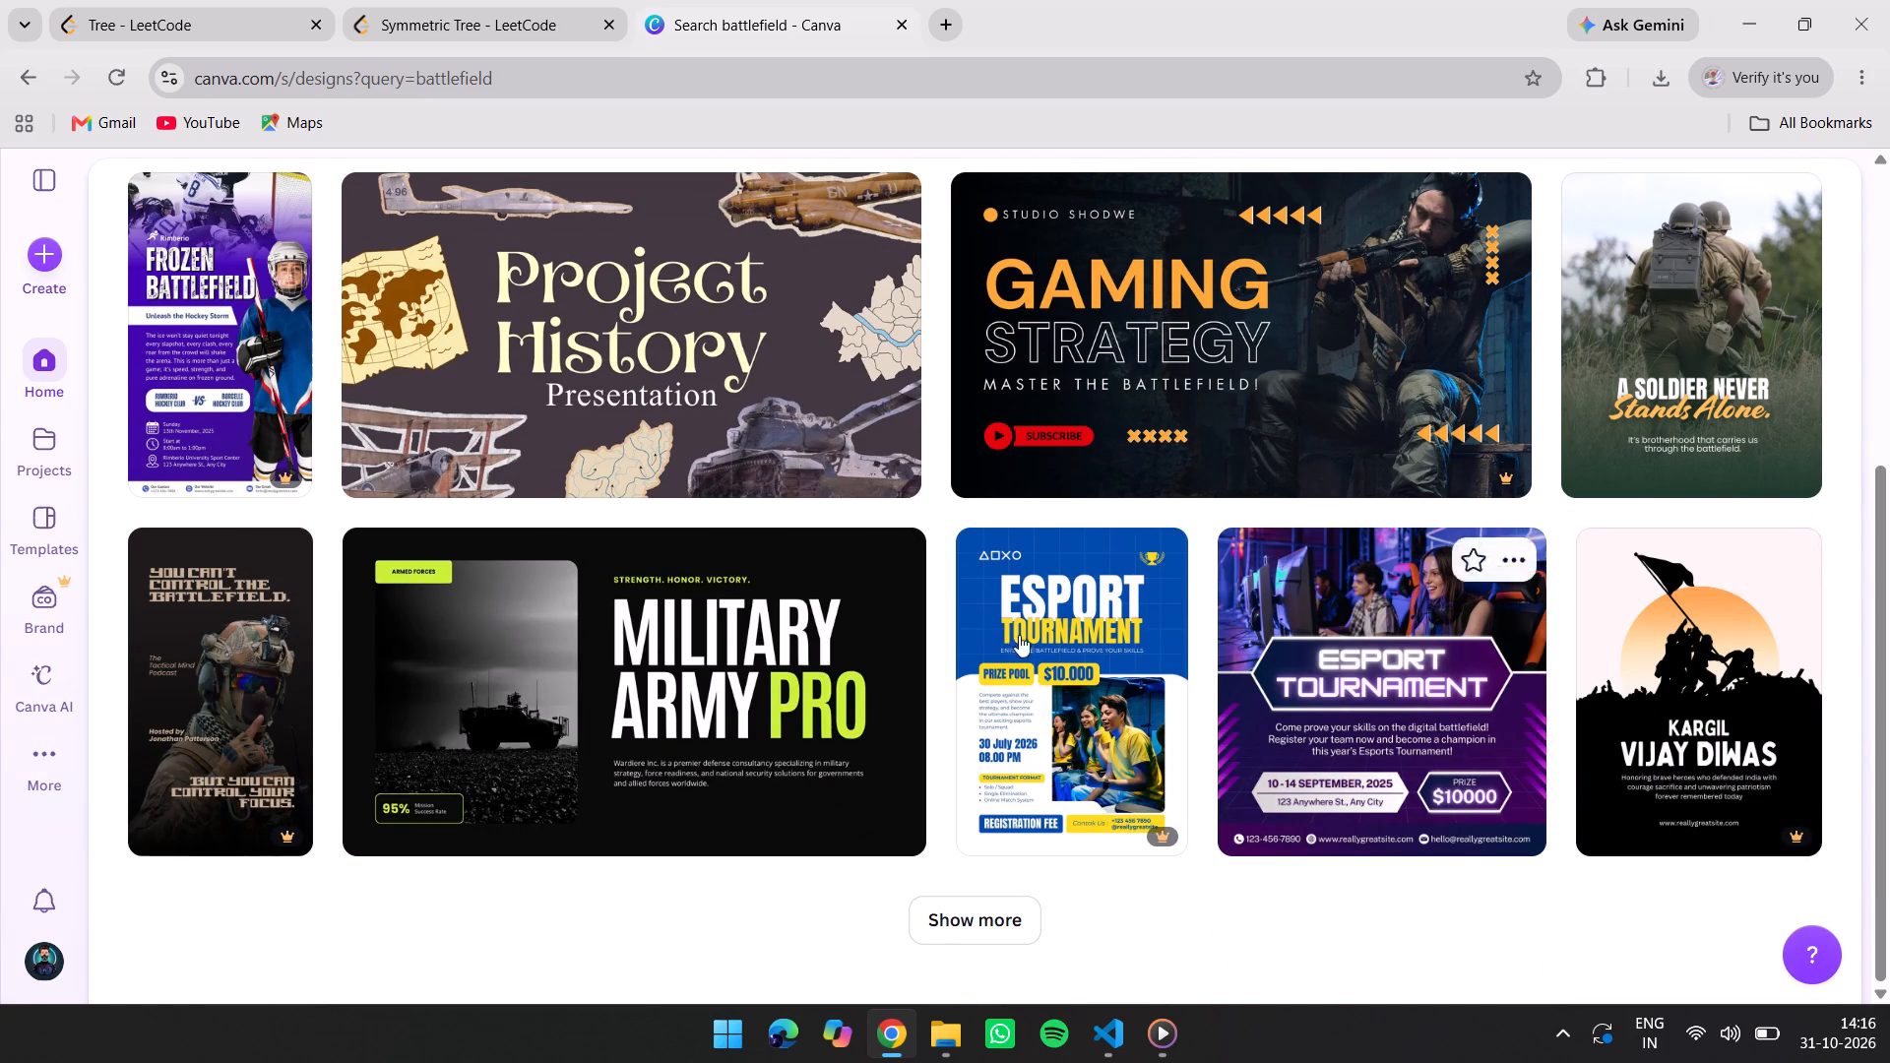
scroll(956, 622, left, 2)
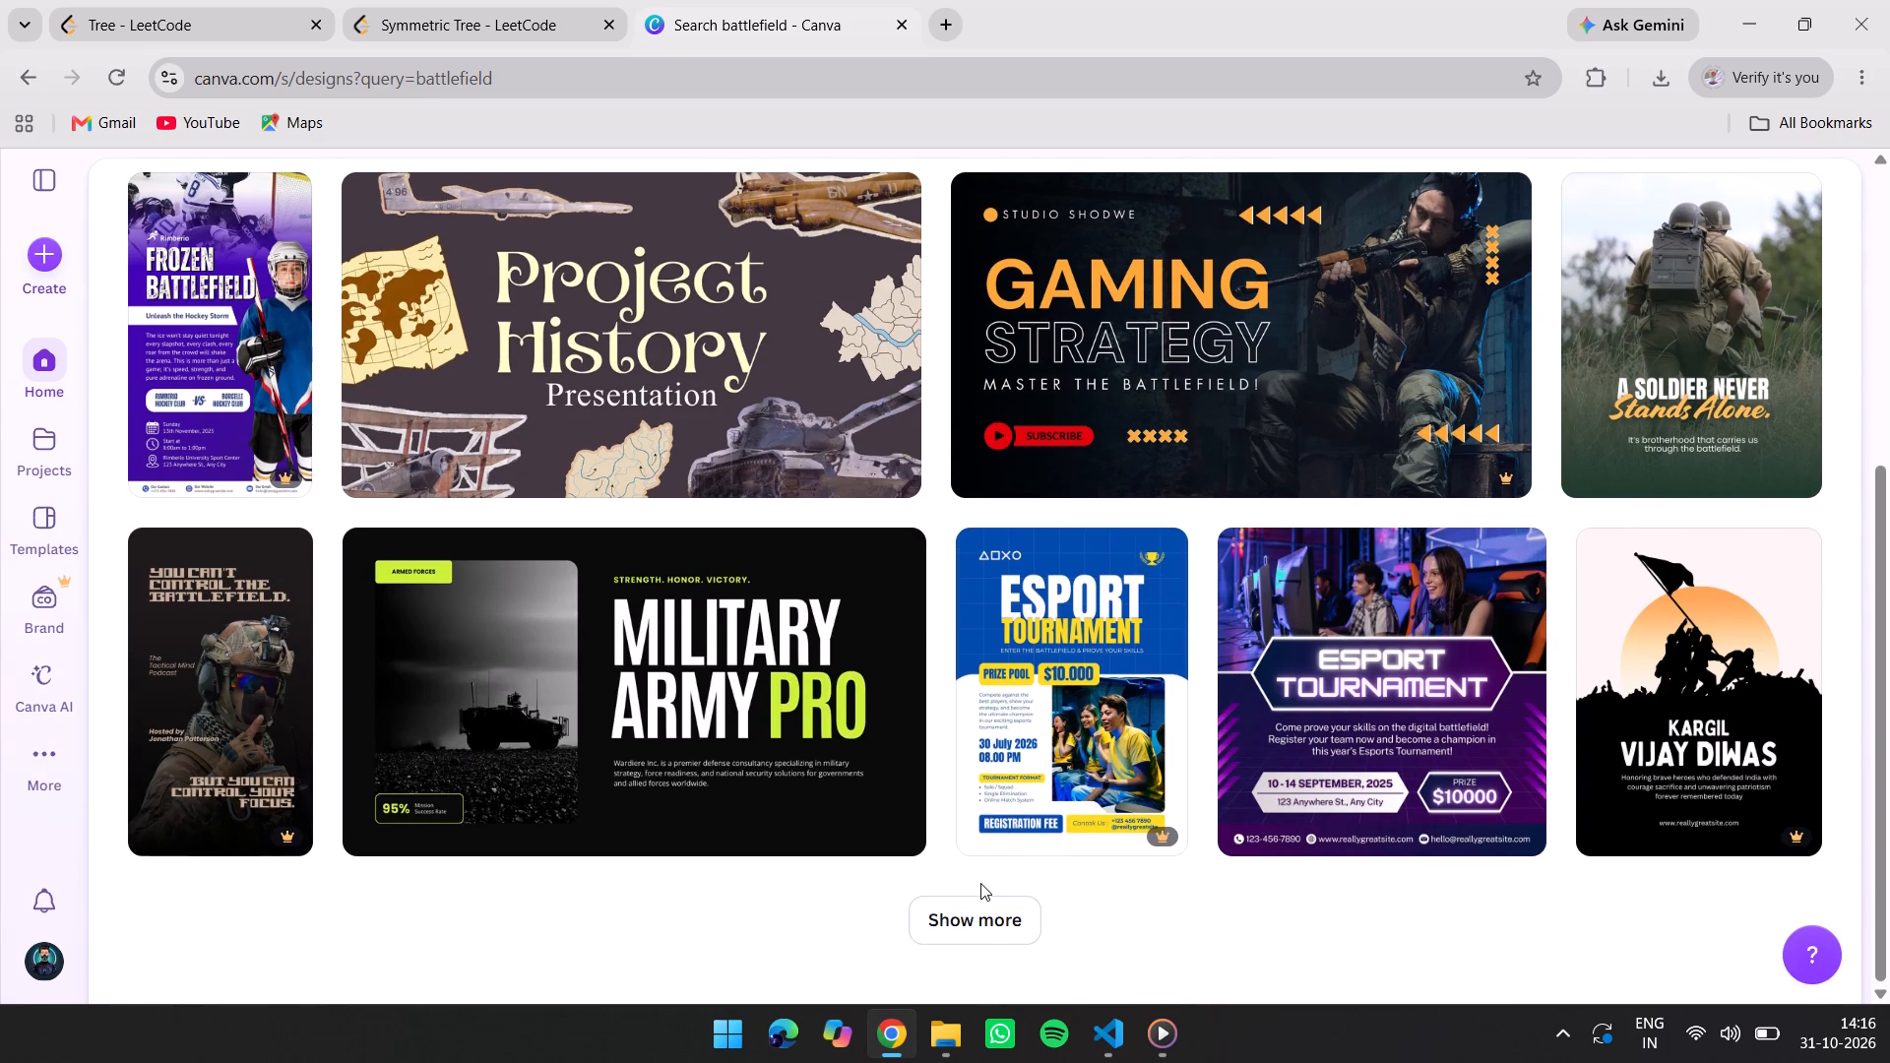
click(980, 909)
scroll(980, 909, down, 3)
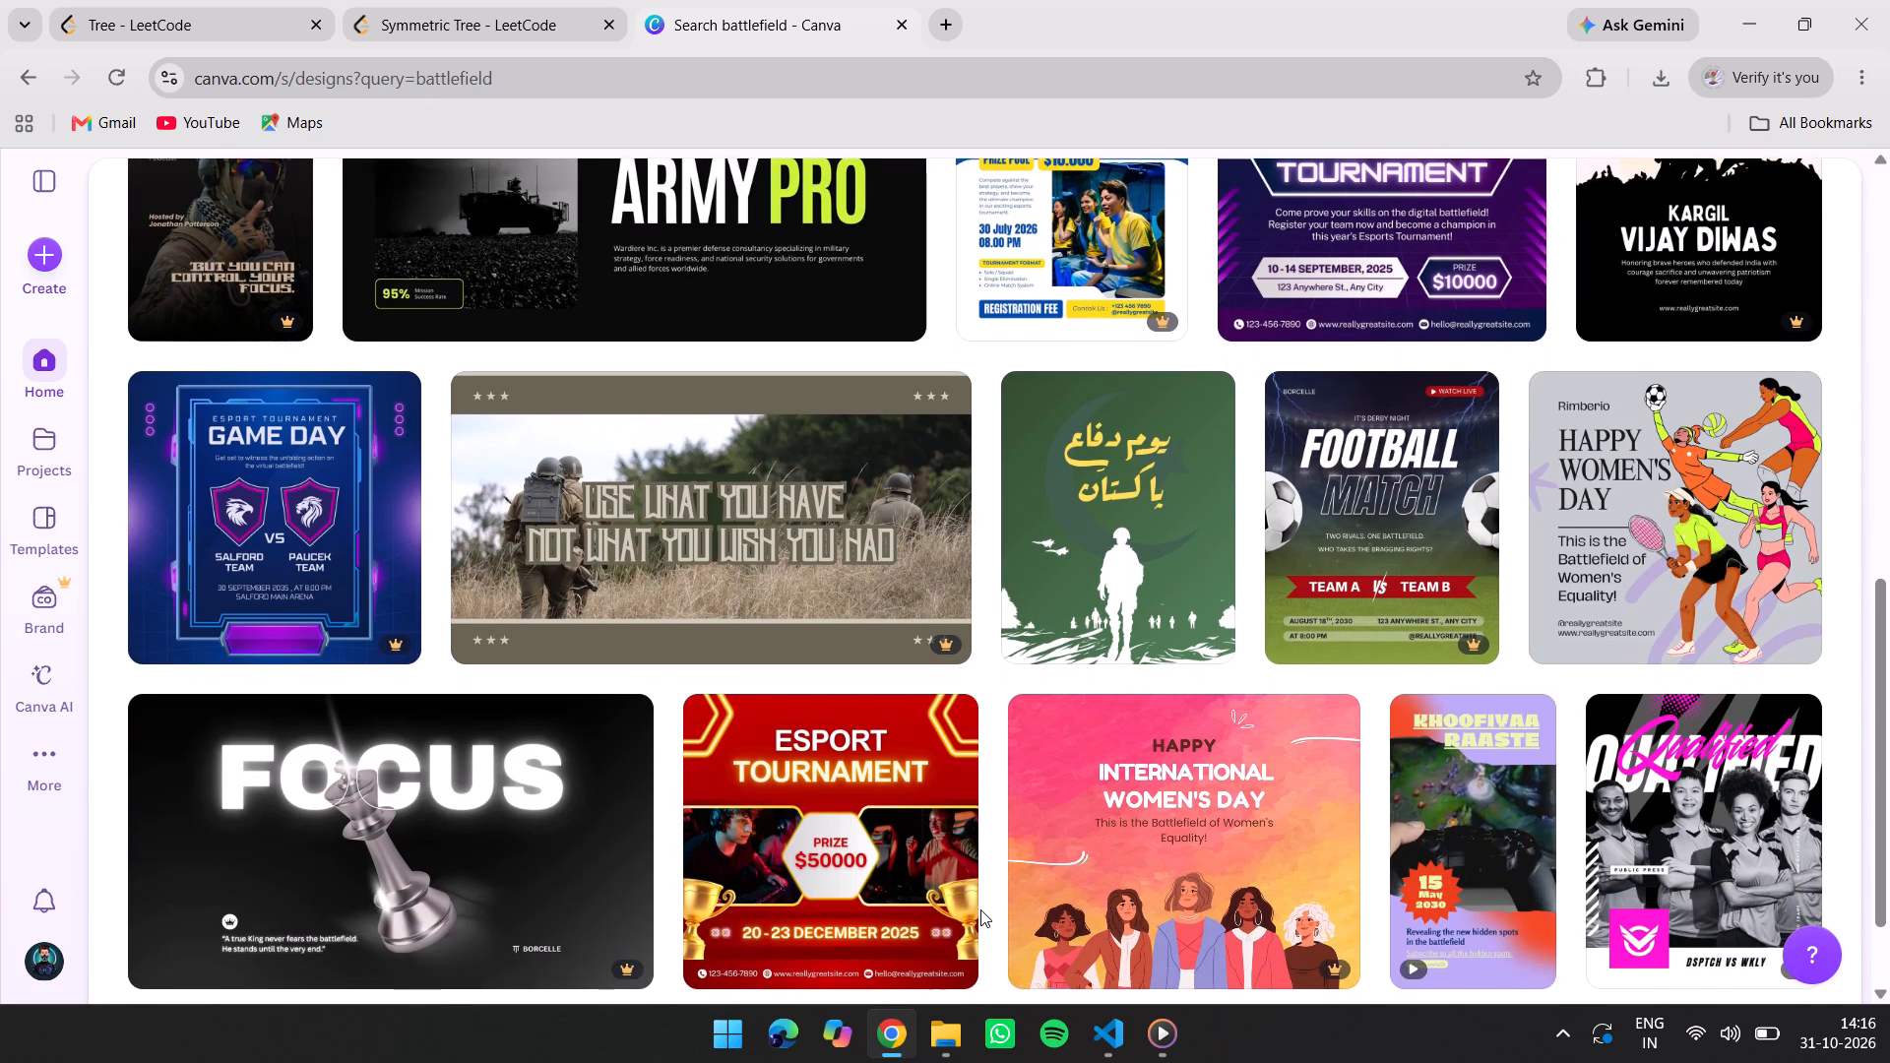
Change the query and search the designs for "basketball court".
scroll(980, 909, up, 4)
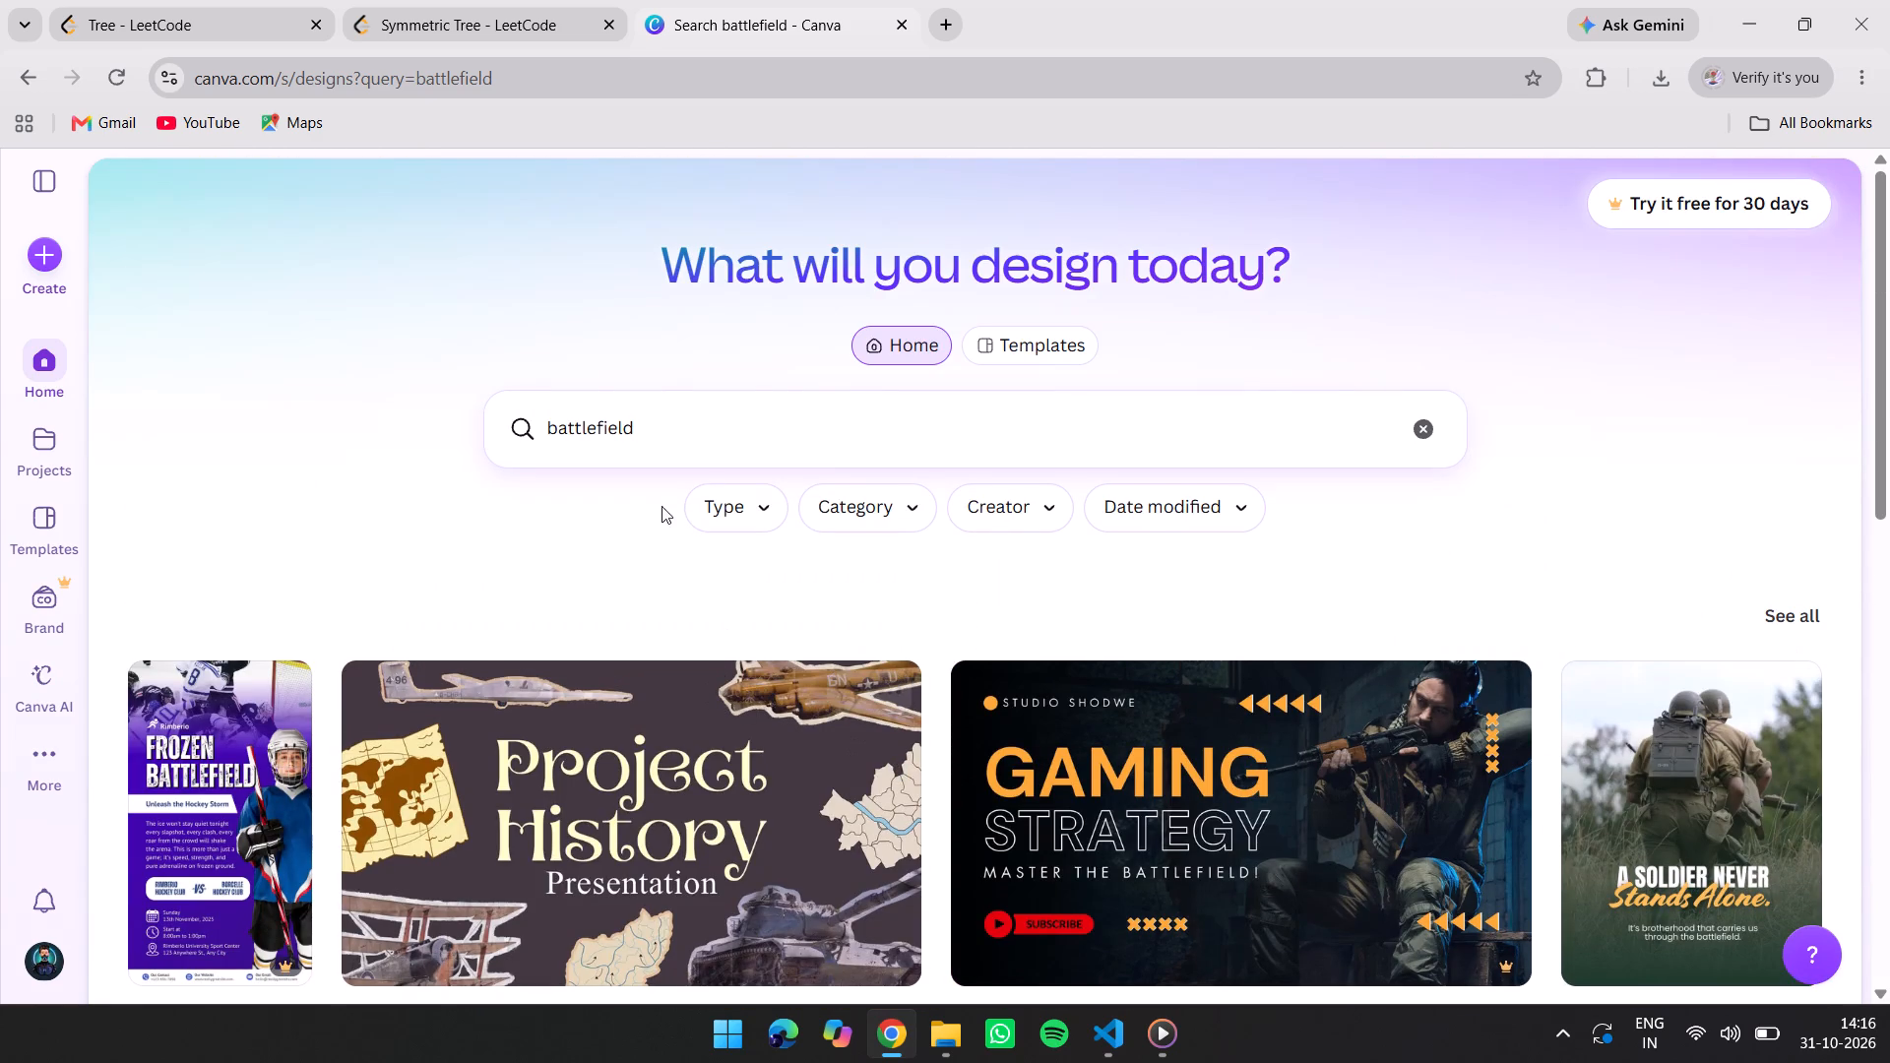
drag(645, 421, 570, 423)
text(sketball court)
key(Return)
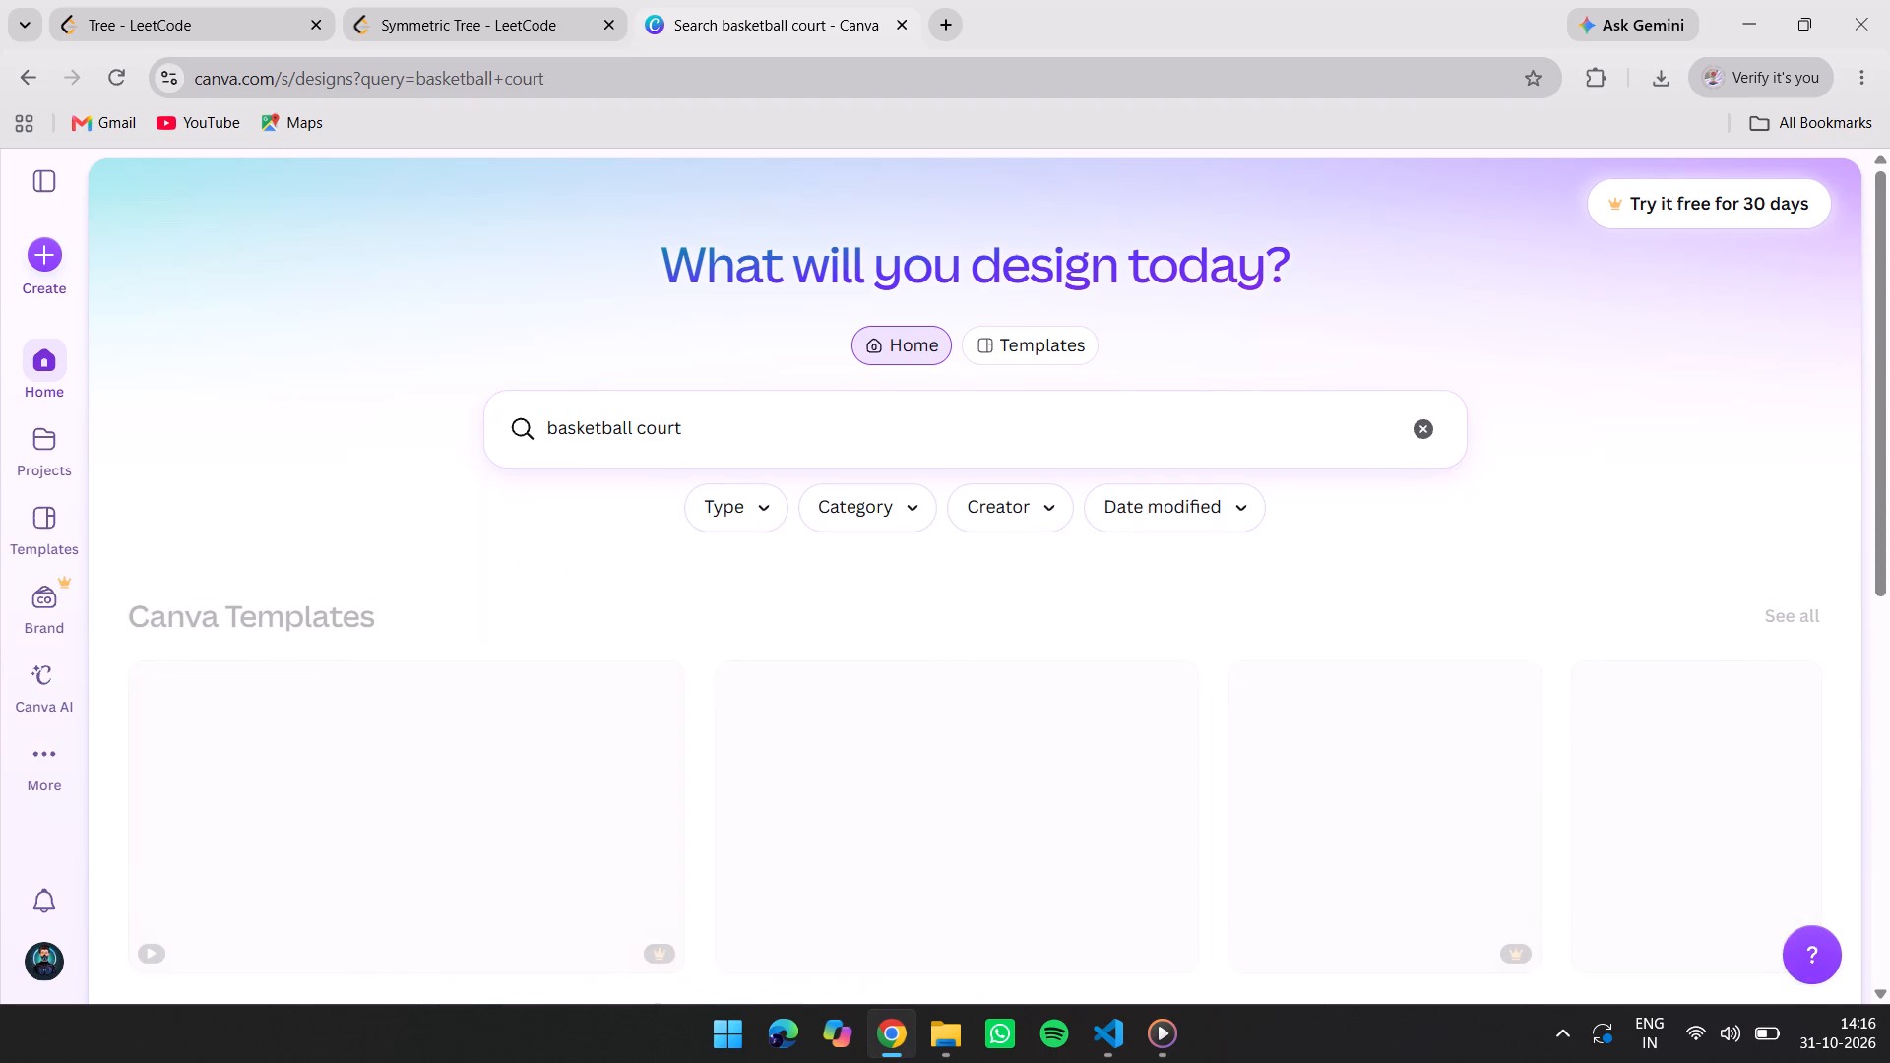
Browse the basketball court templates, repeatedly loading more results, to compare the available designs.
scroll(553, 883, down, 3)
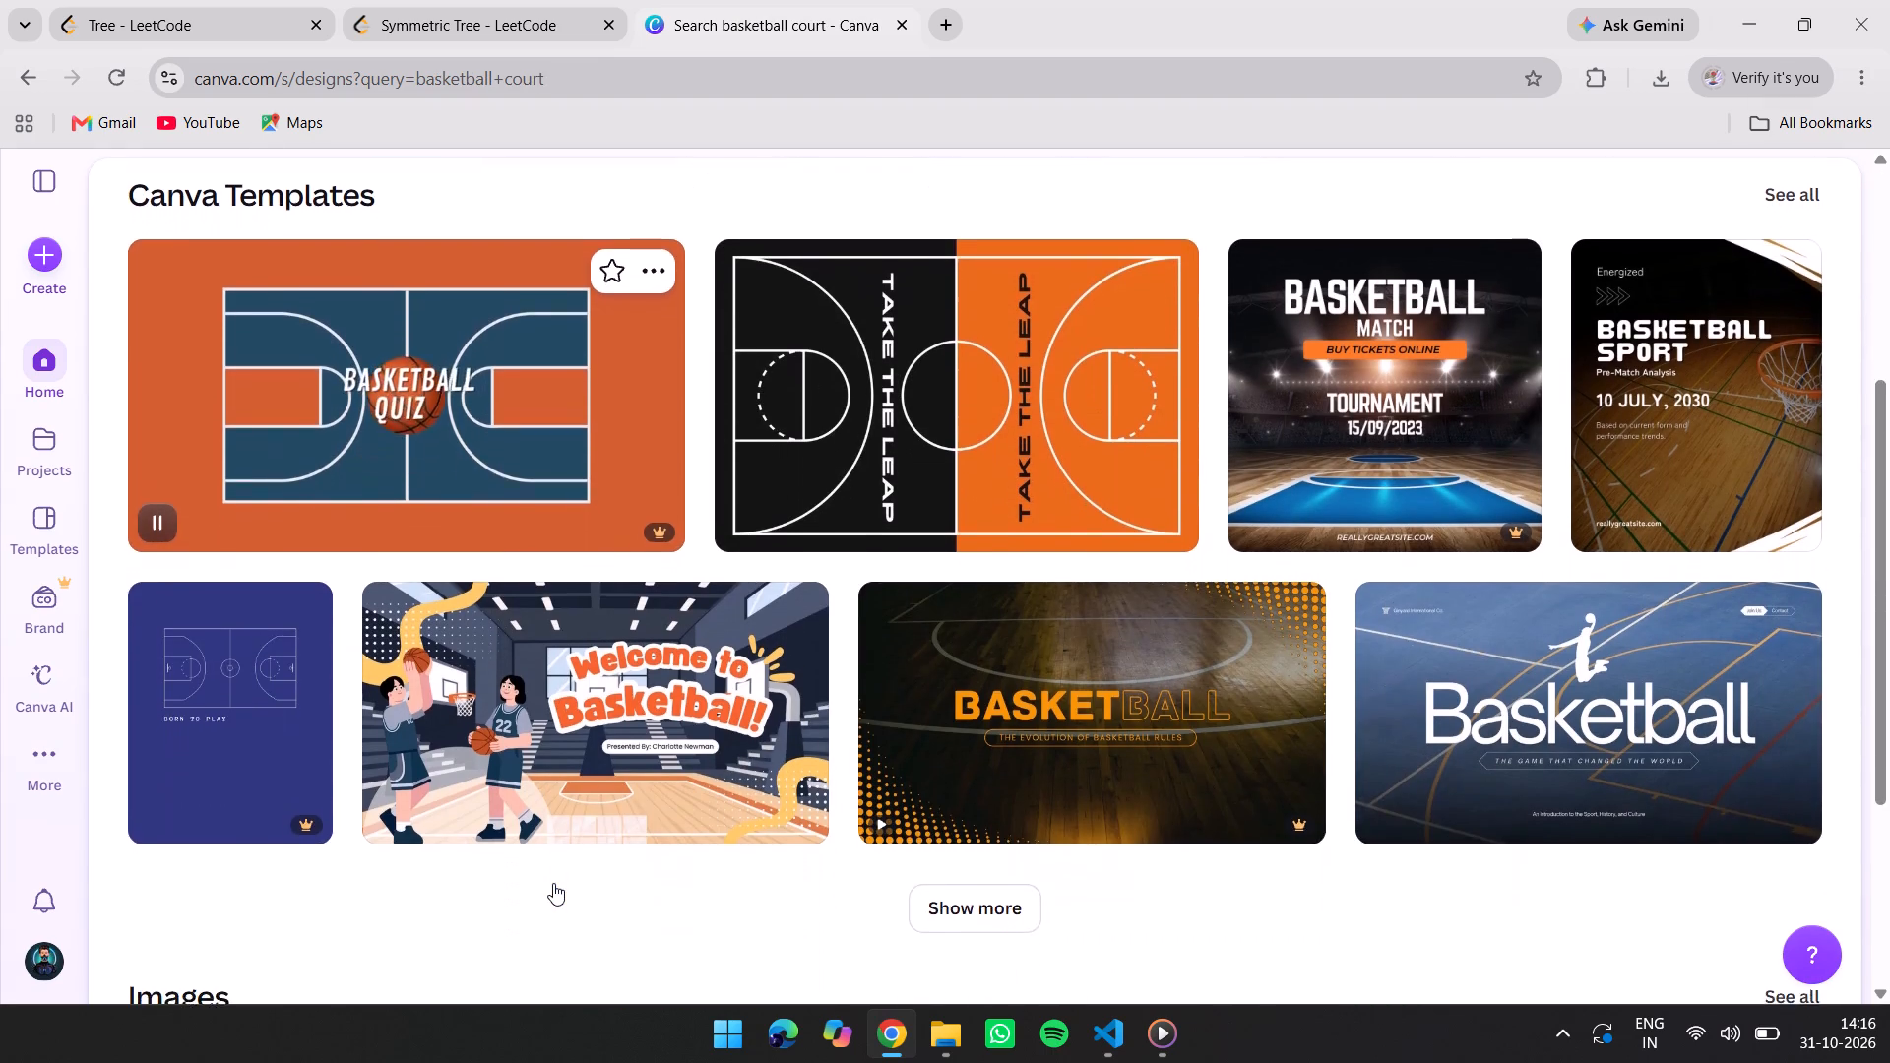
scroll(553, 883, down, 4)
scroll(553, 883, up, 2)
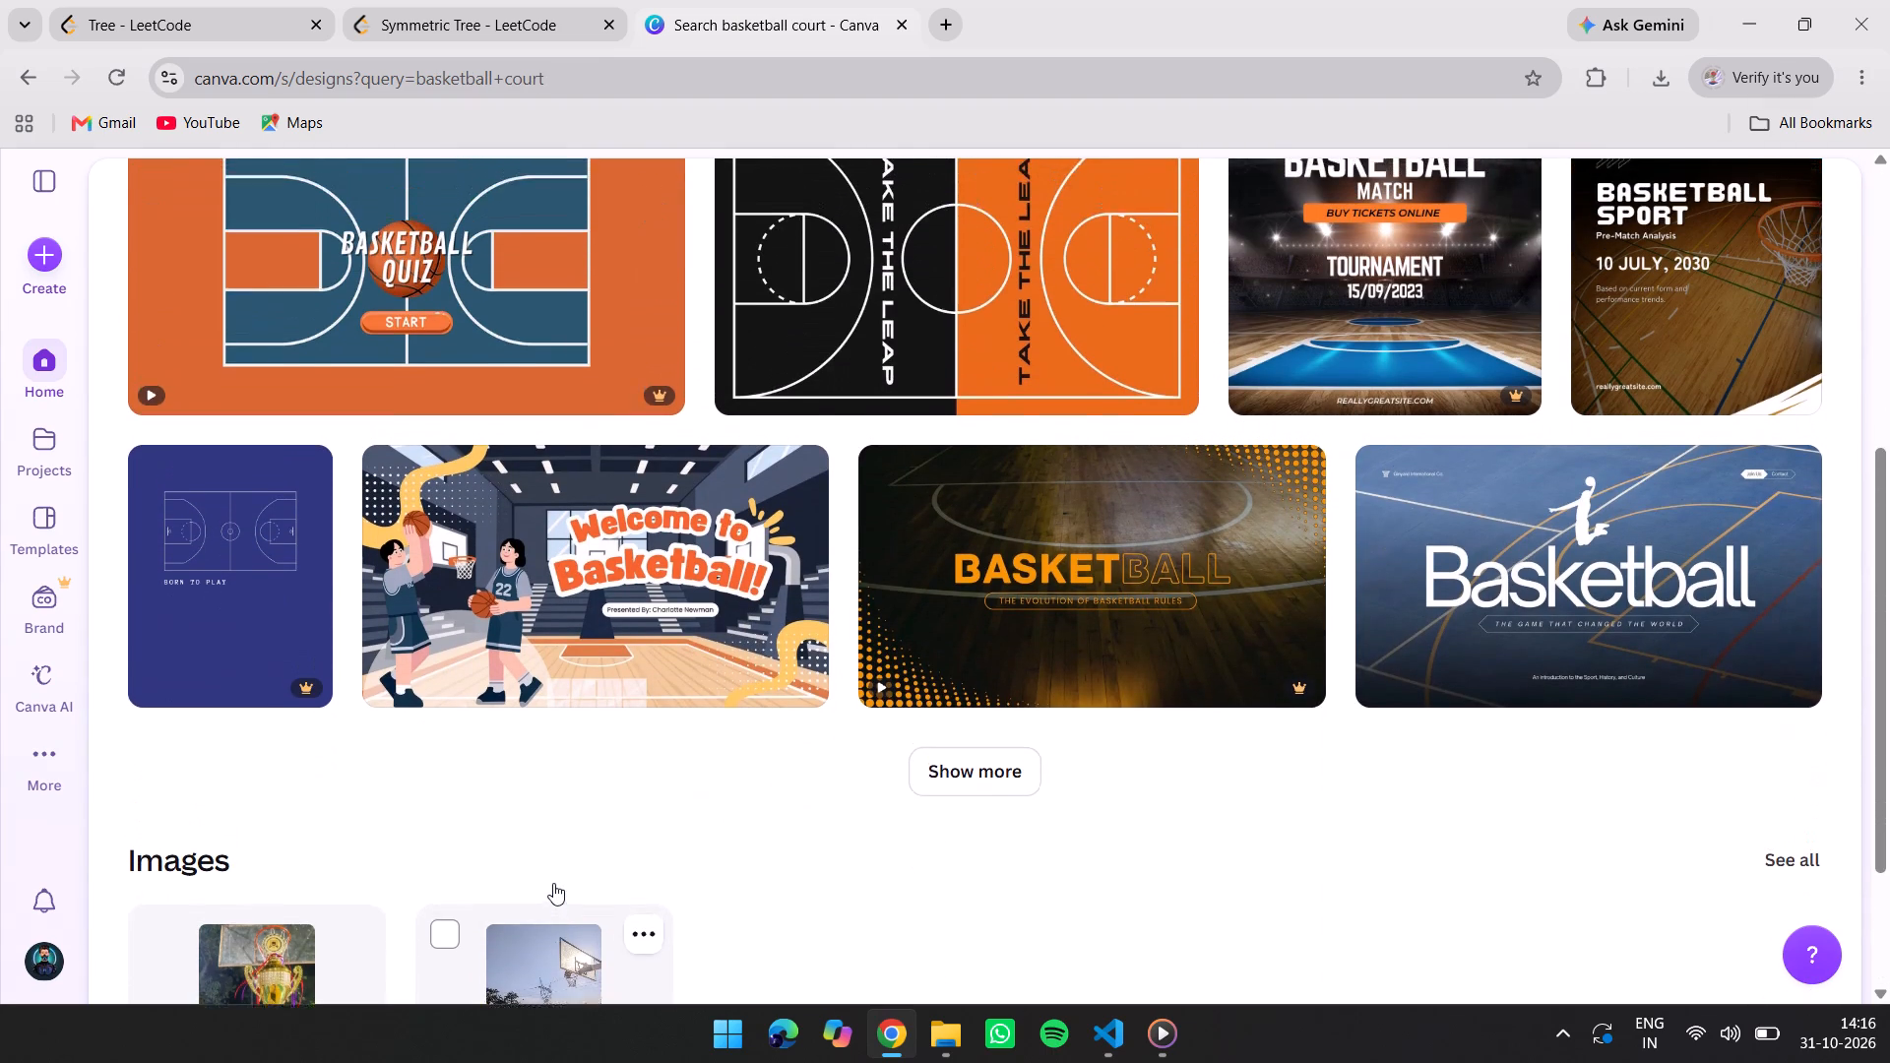
scroll(553, 883, up, 1)
click(947, 861)
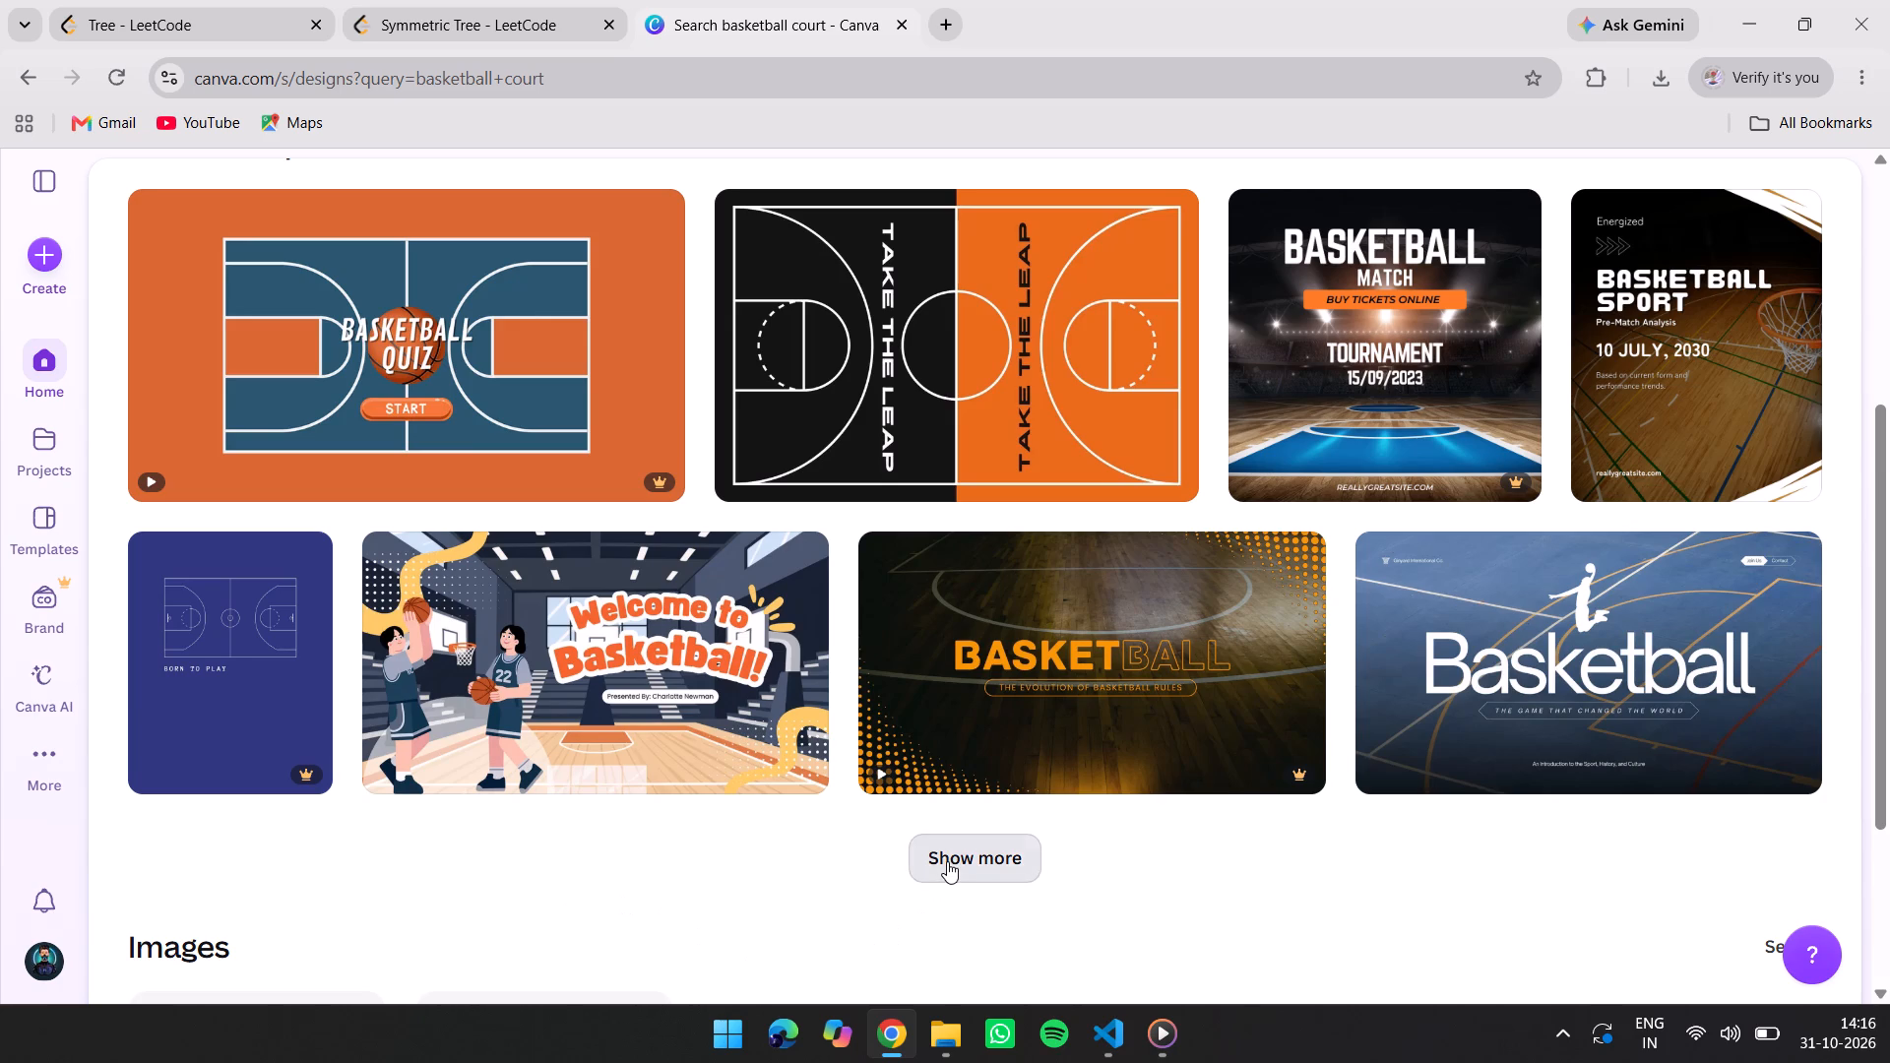
scroll(947, 861, down, 3)
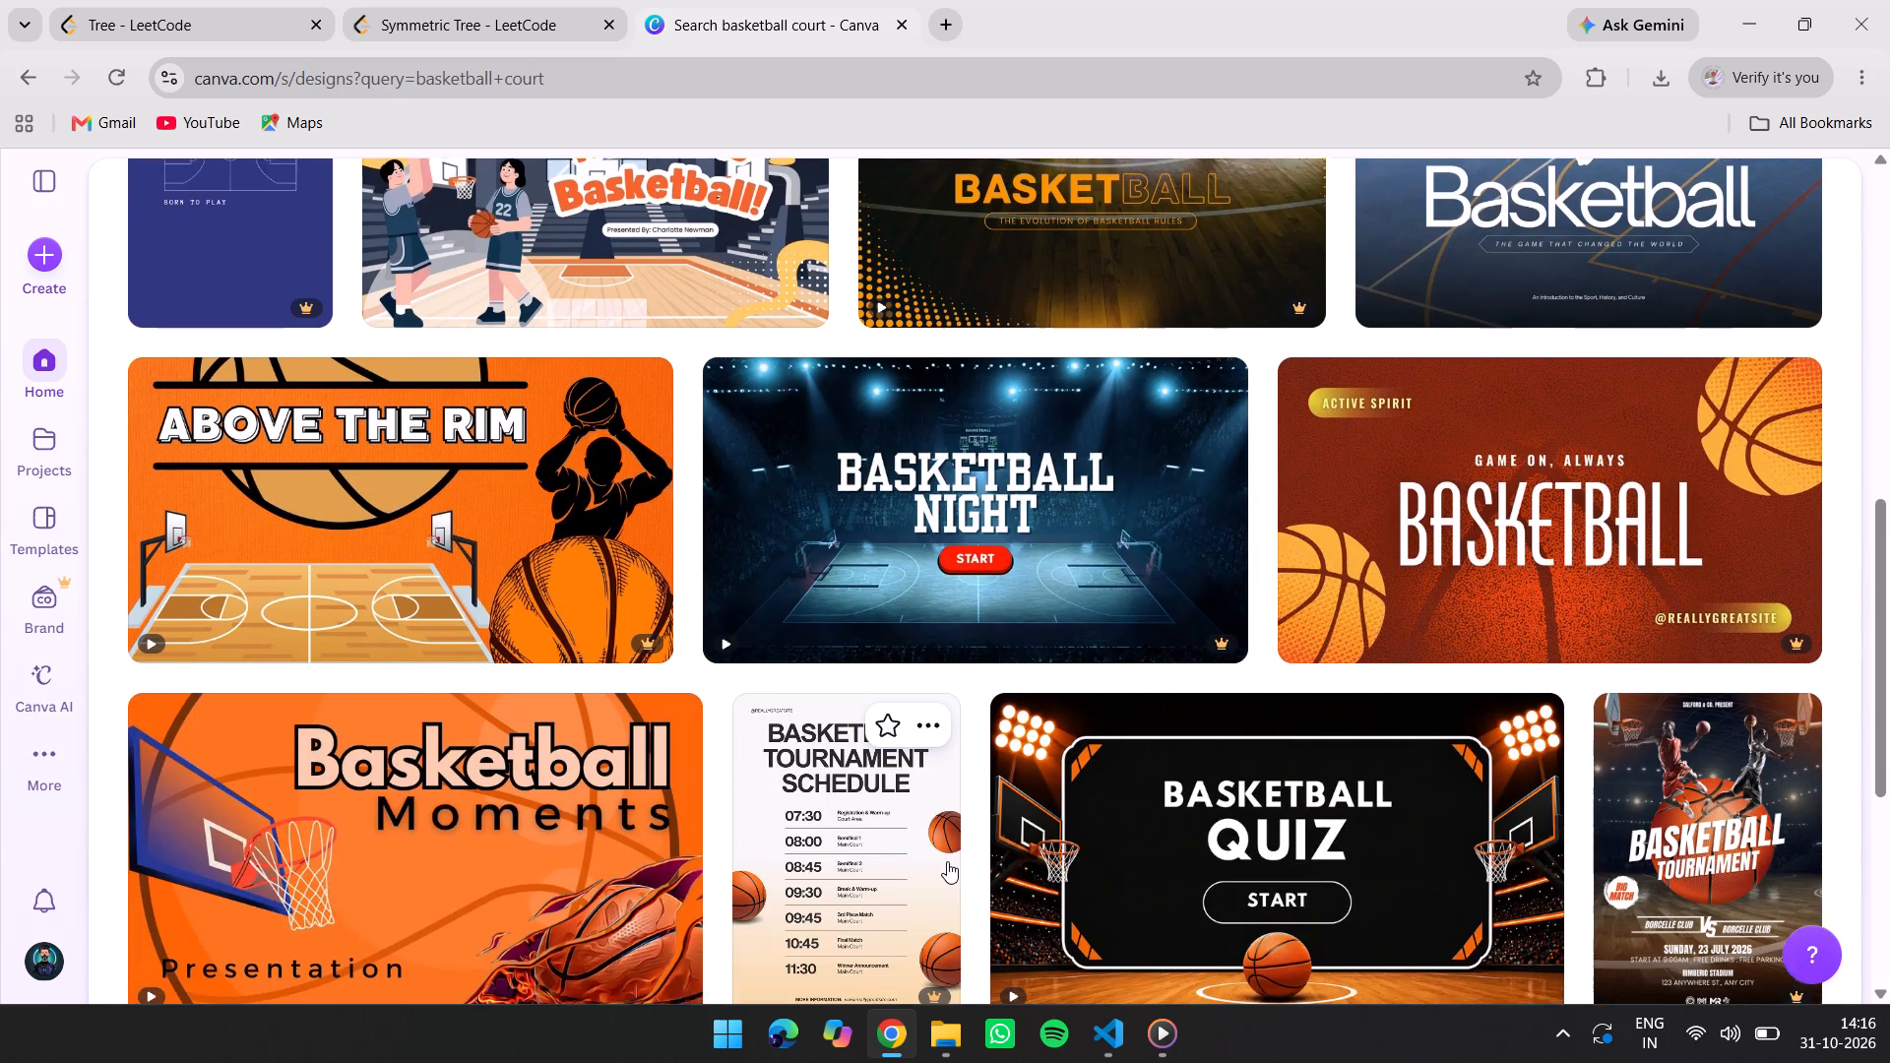
scroll(947, 861, down, 3)
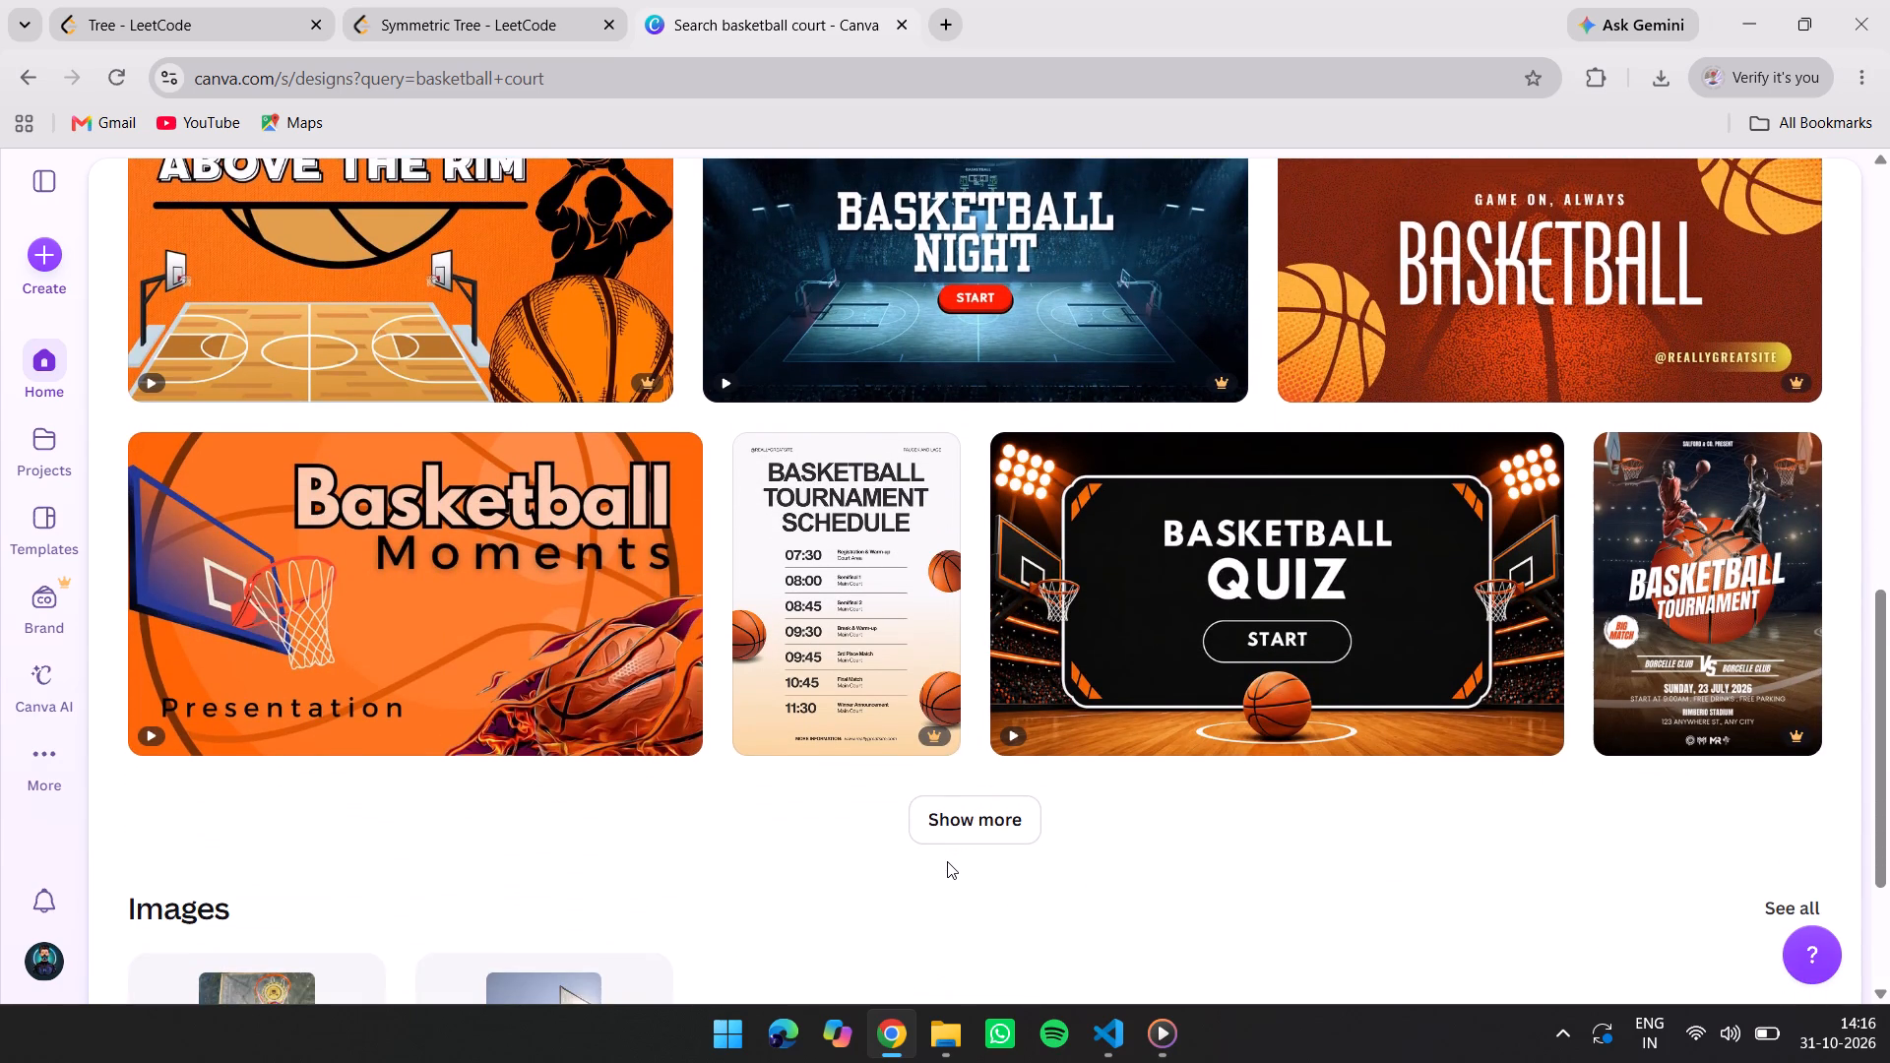
scroll(947, 861, down, 3)
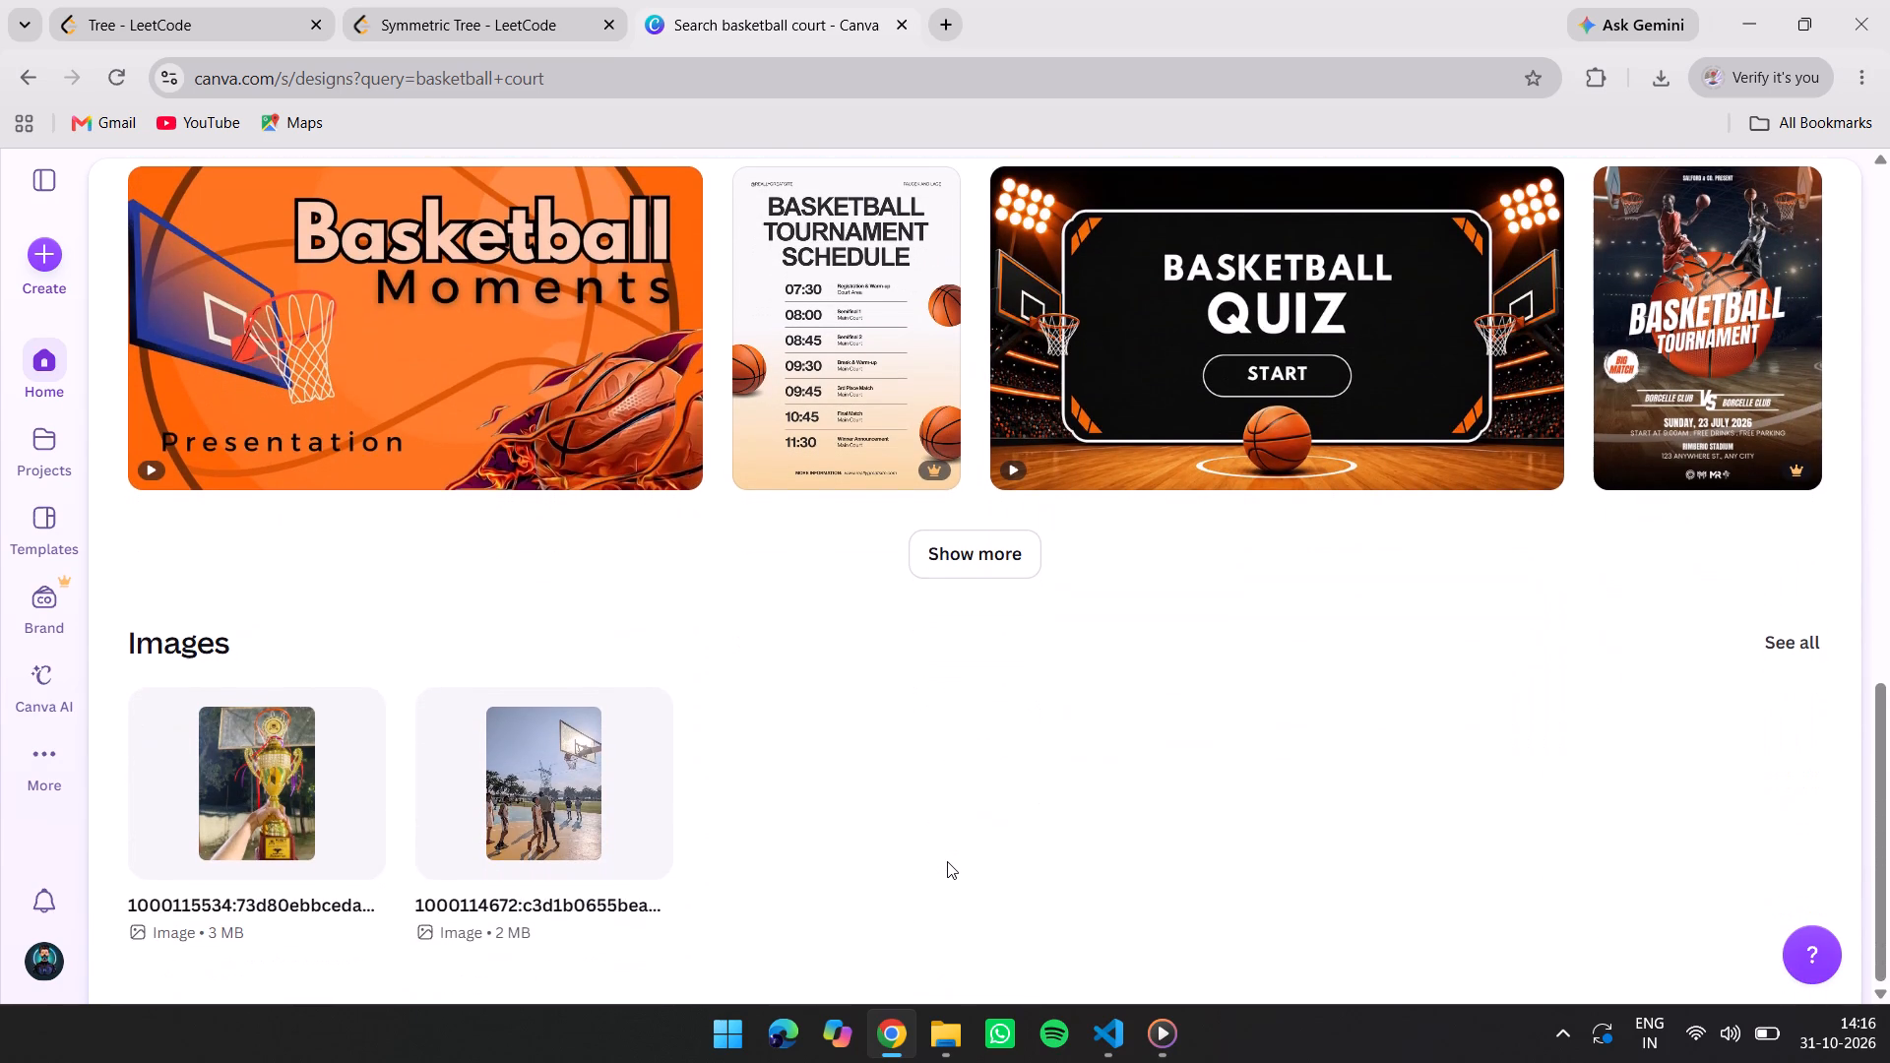
scroll(947, 861, up, 1)
click(967, 682)
scroll(967, 682, down, 1)
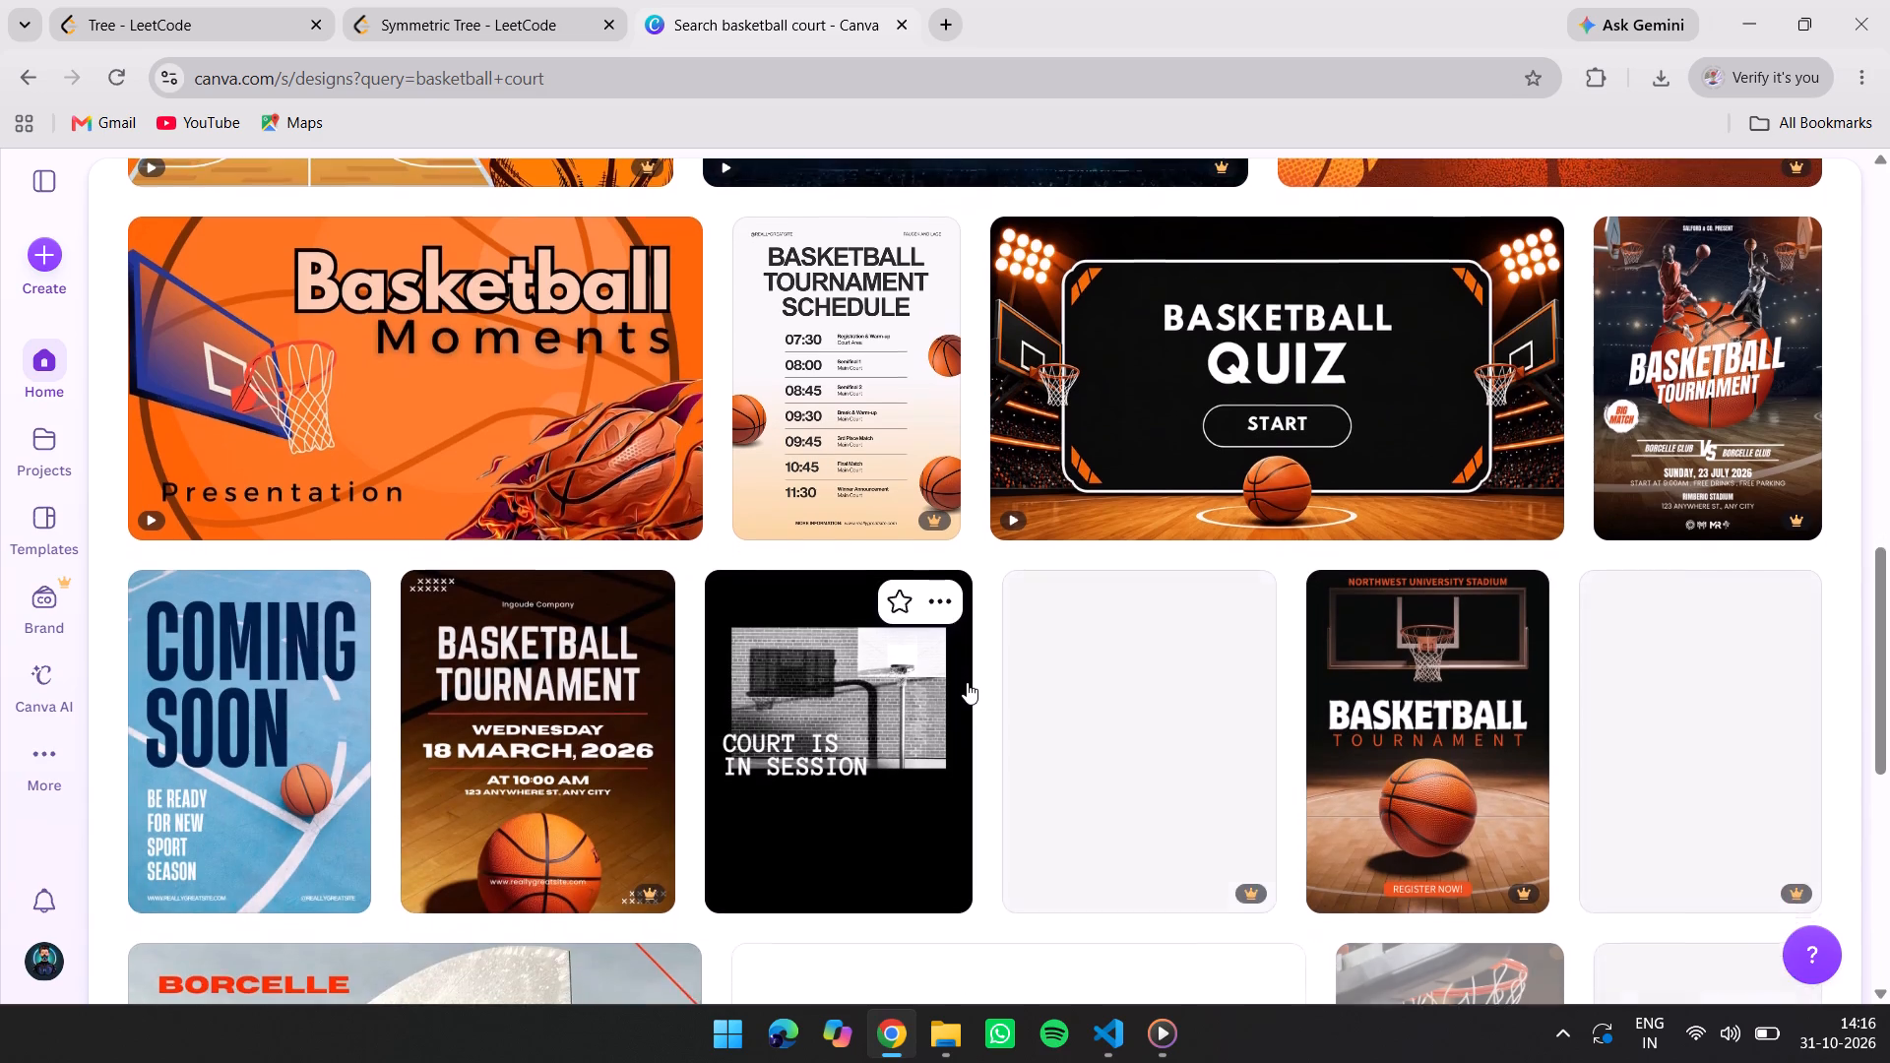
scroll(967, 682, down, 4)
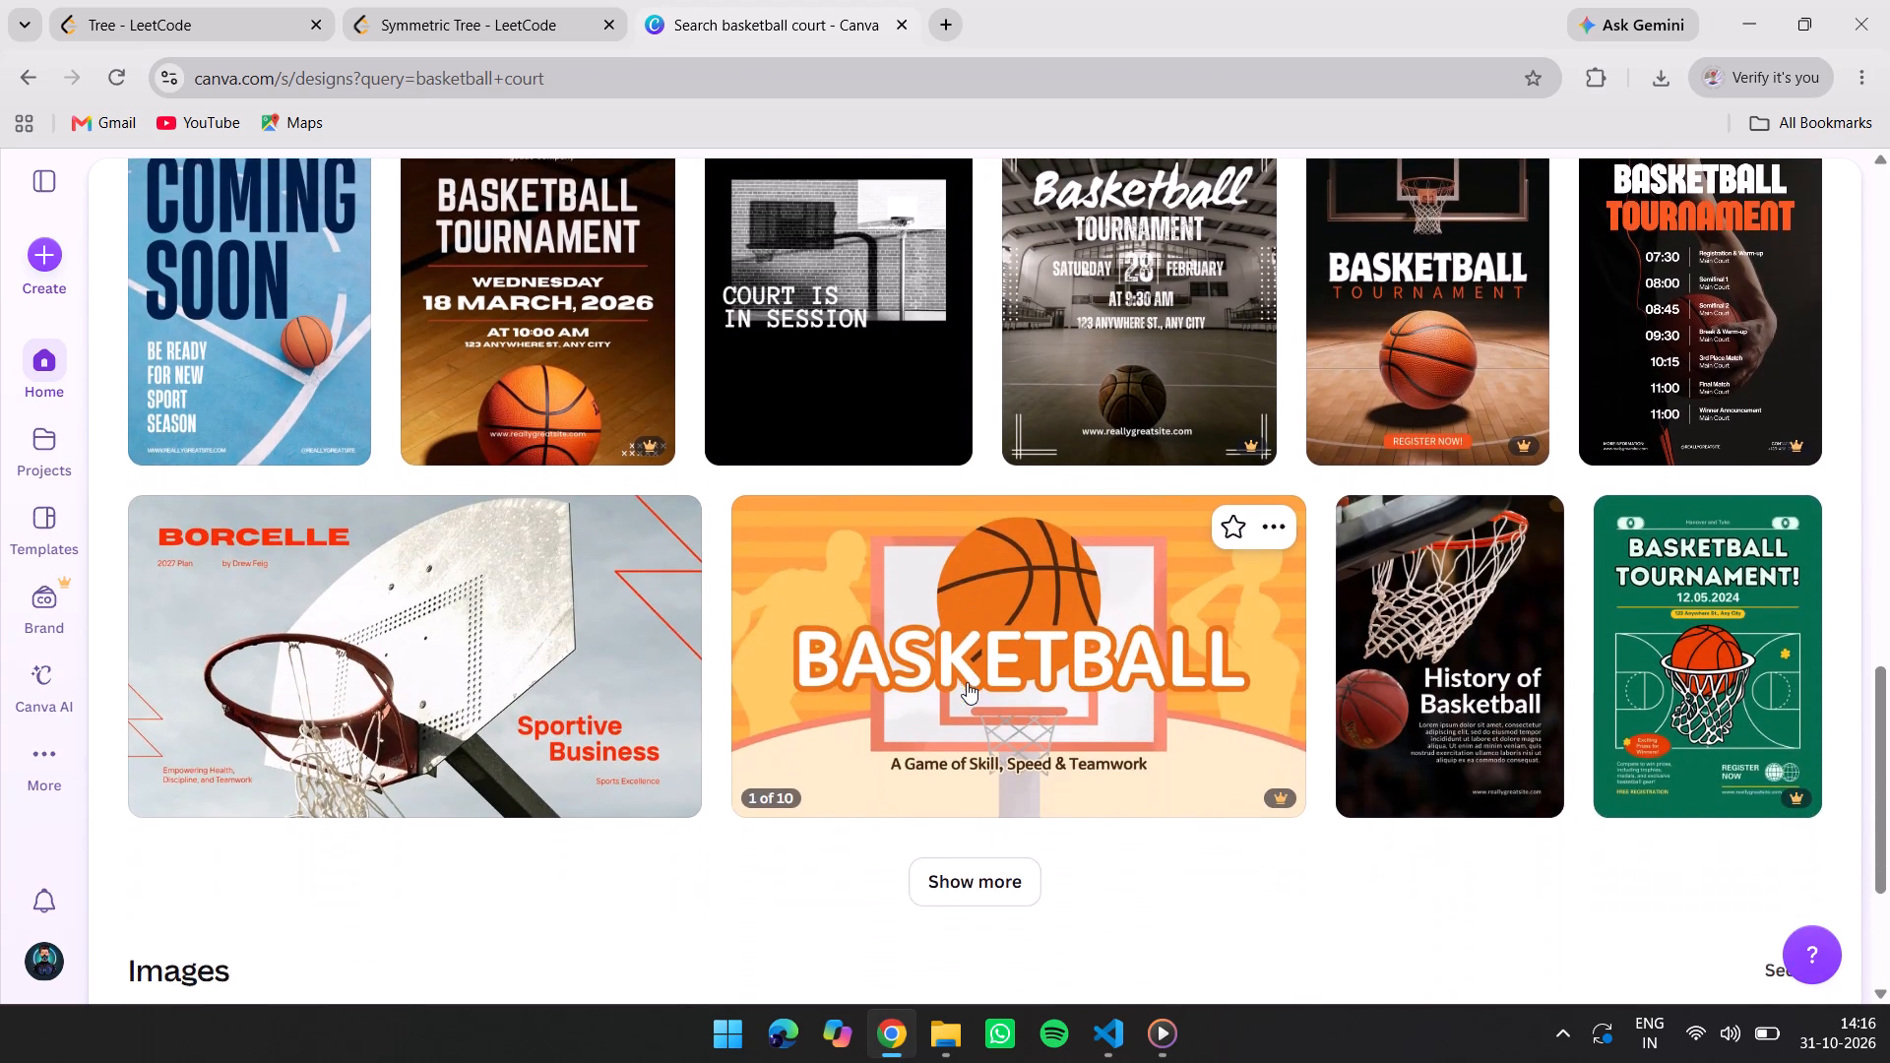
scroll(967, 682, down, 1)
click(962, 611)
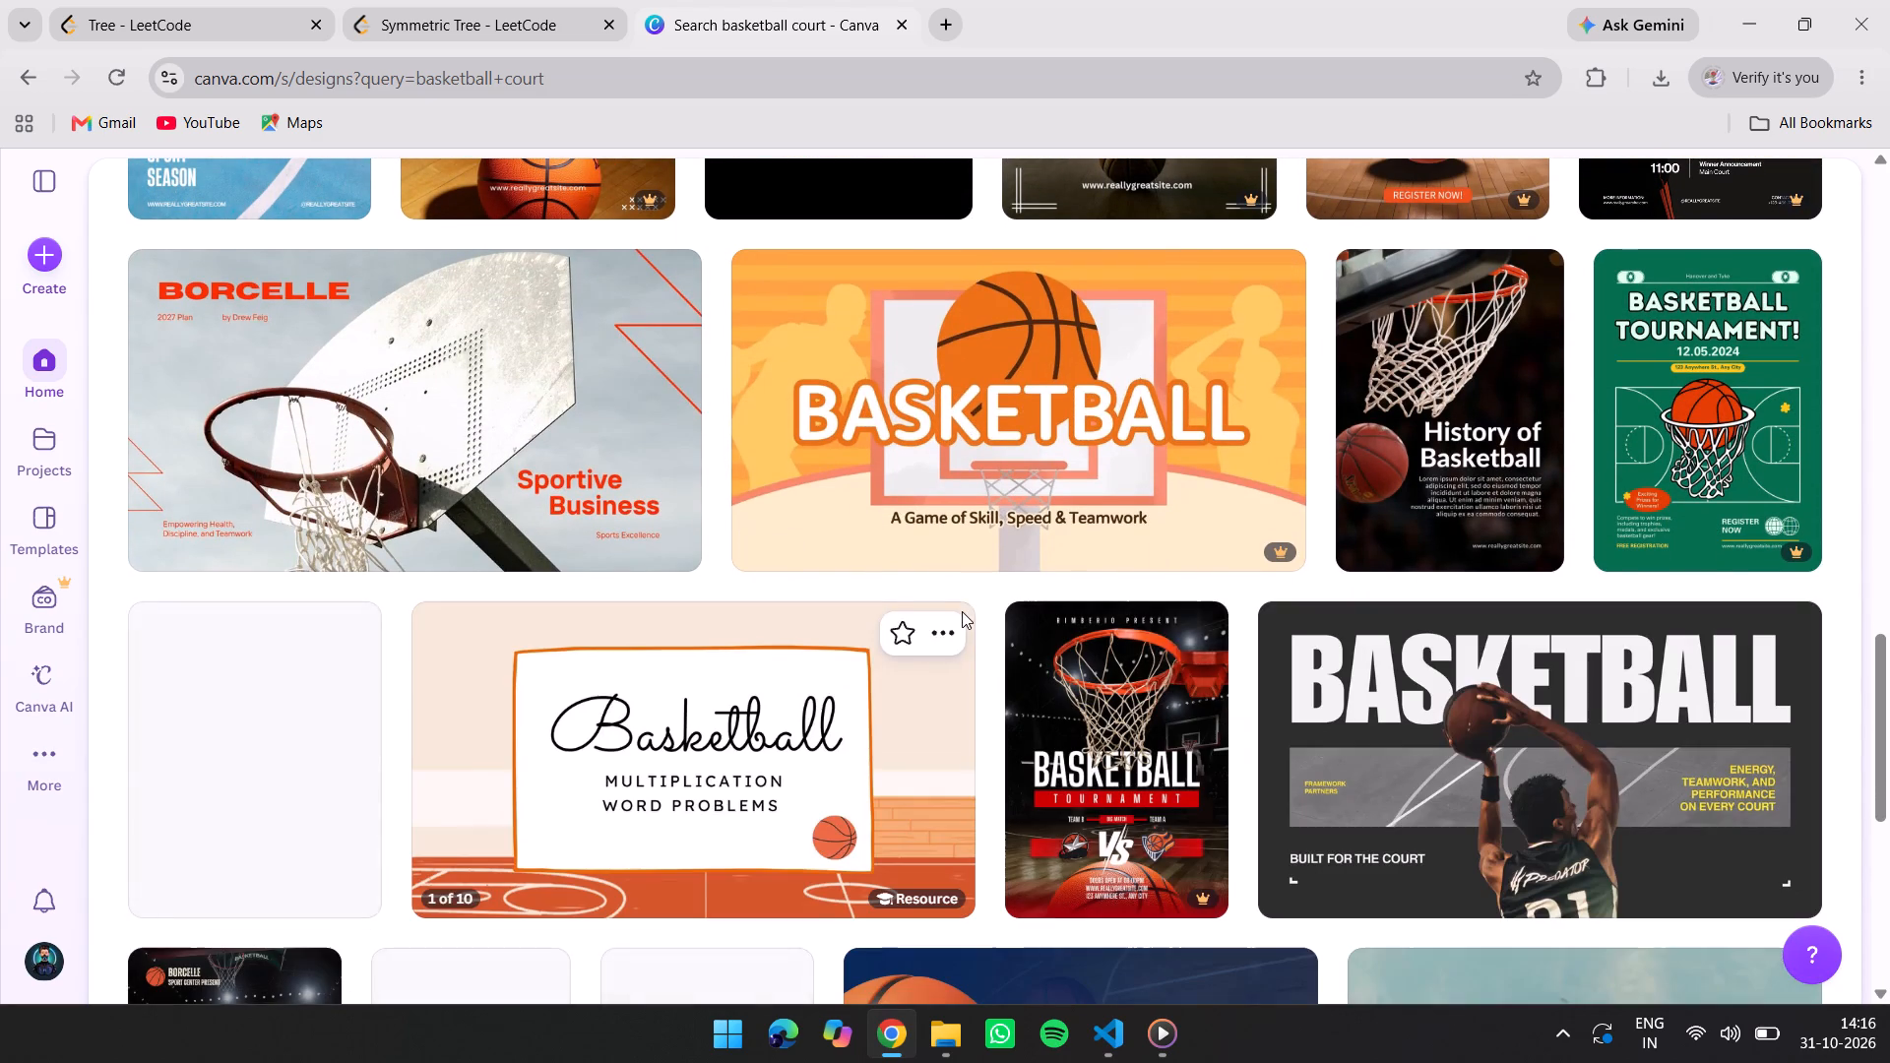
scroll(1034, 716, down, 3)
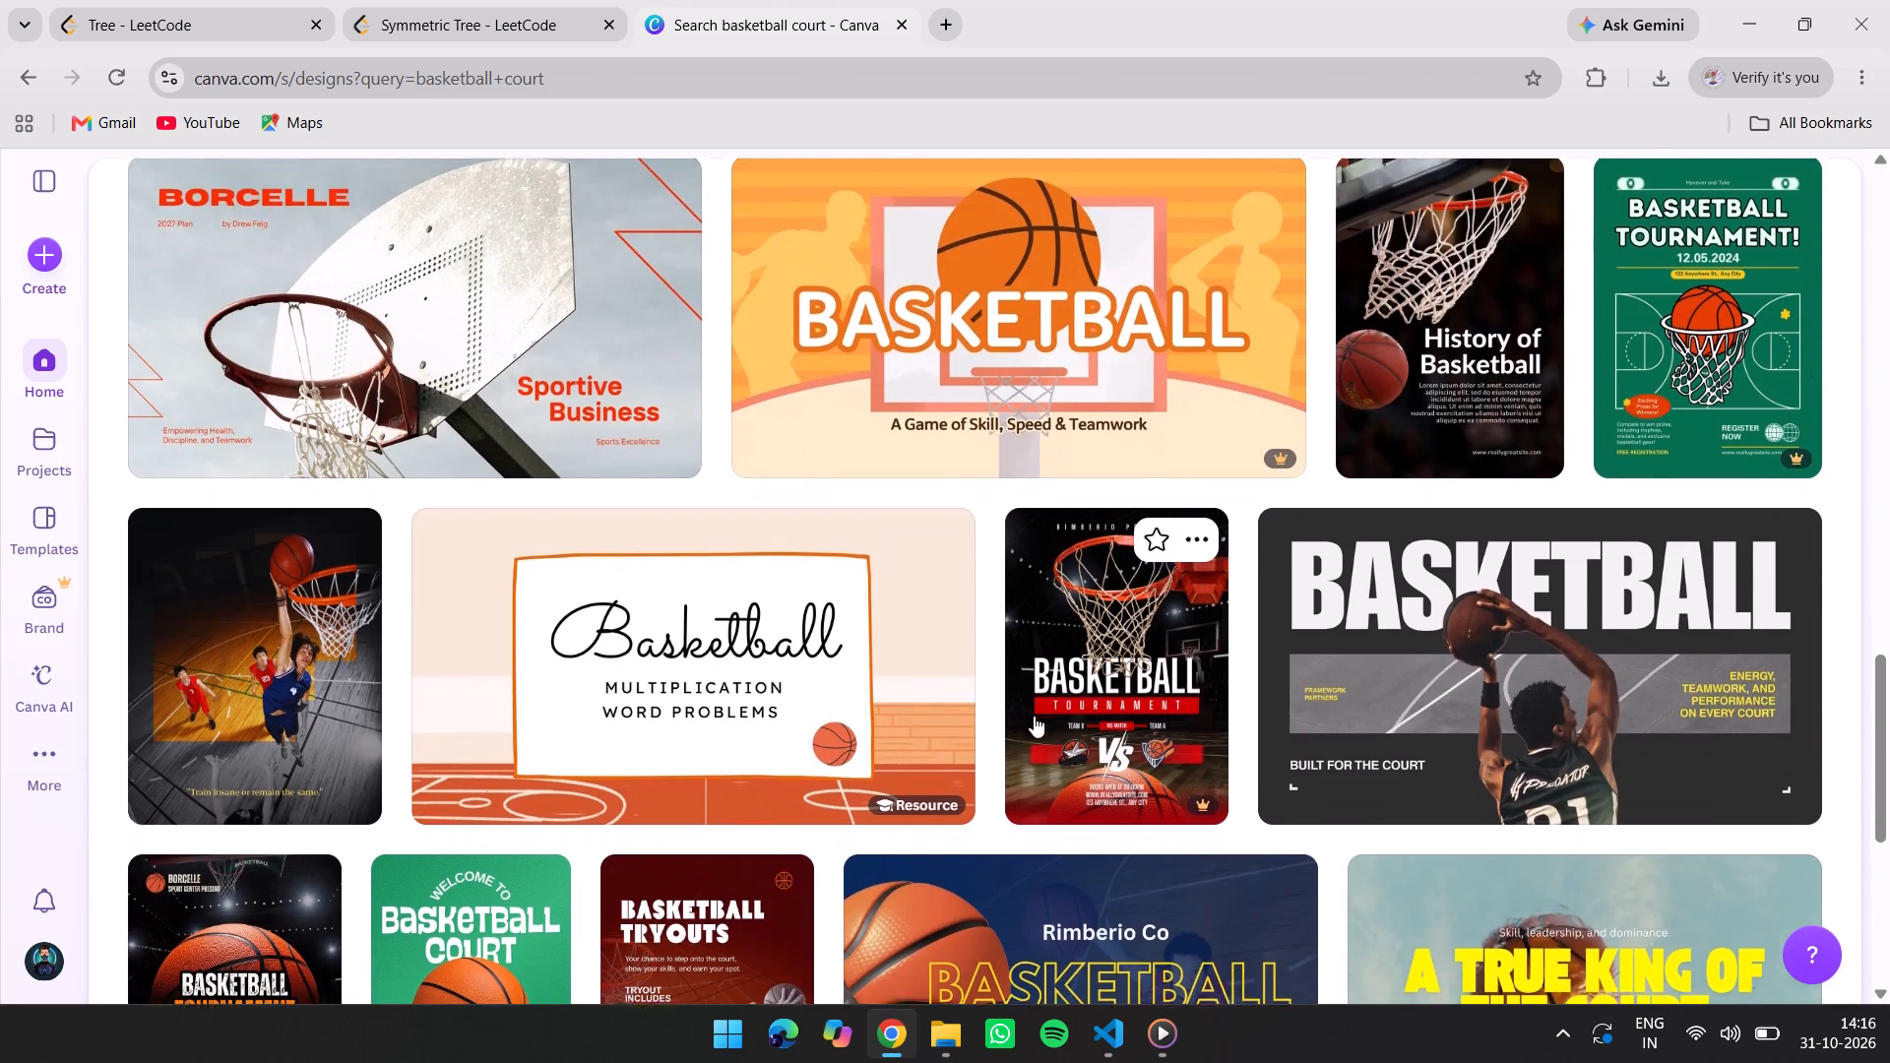
scroll(1034, 716, down, 3)
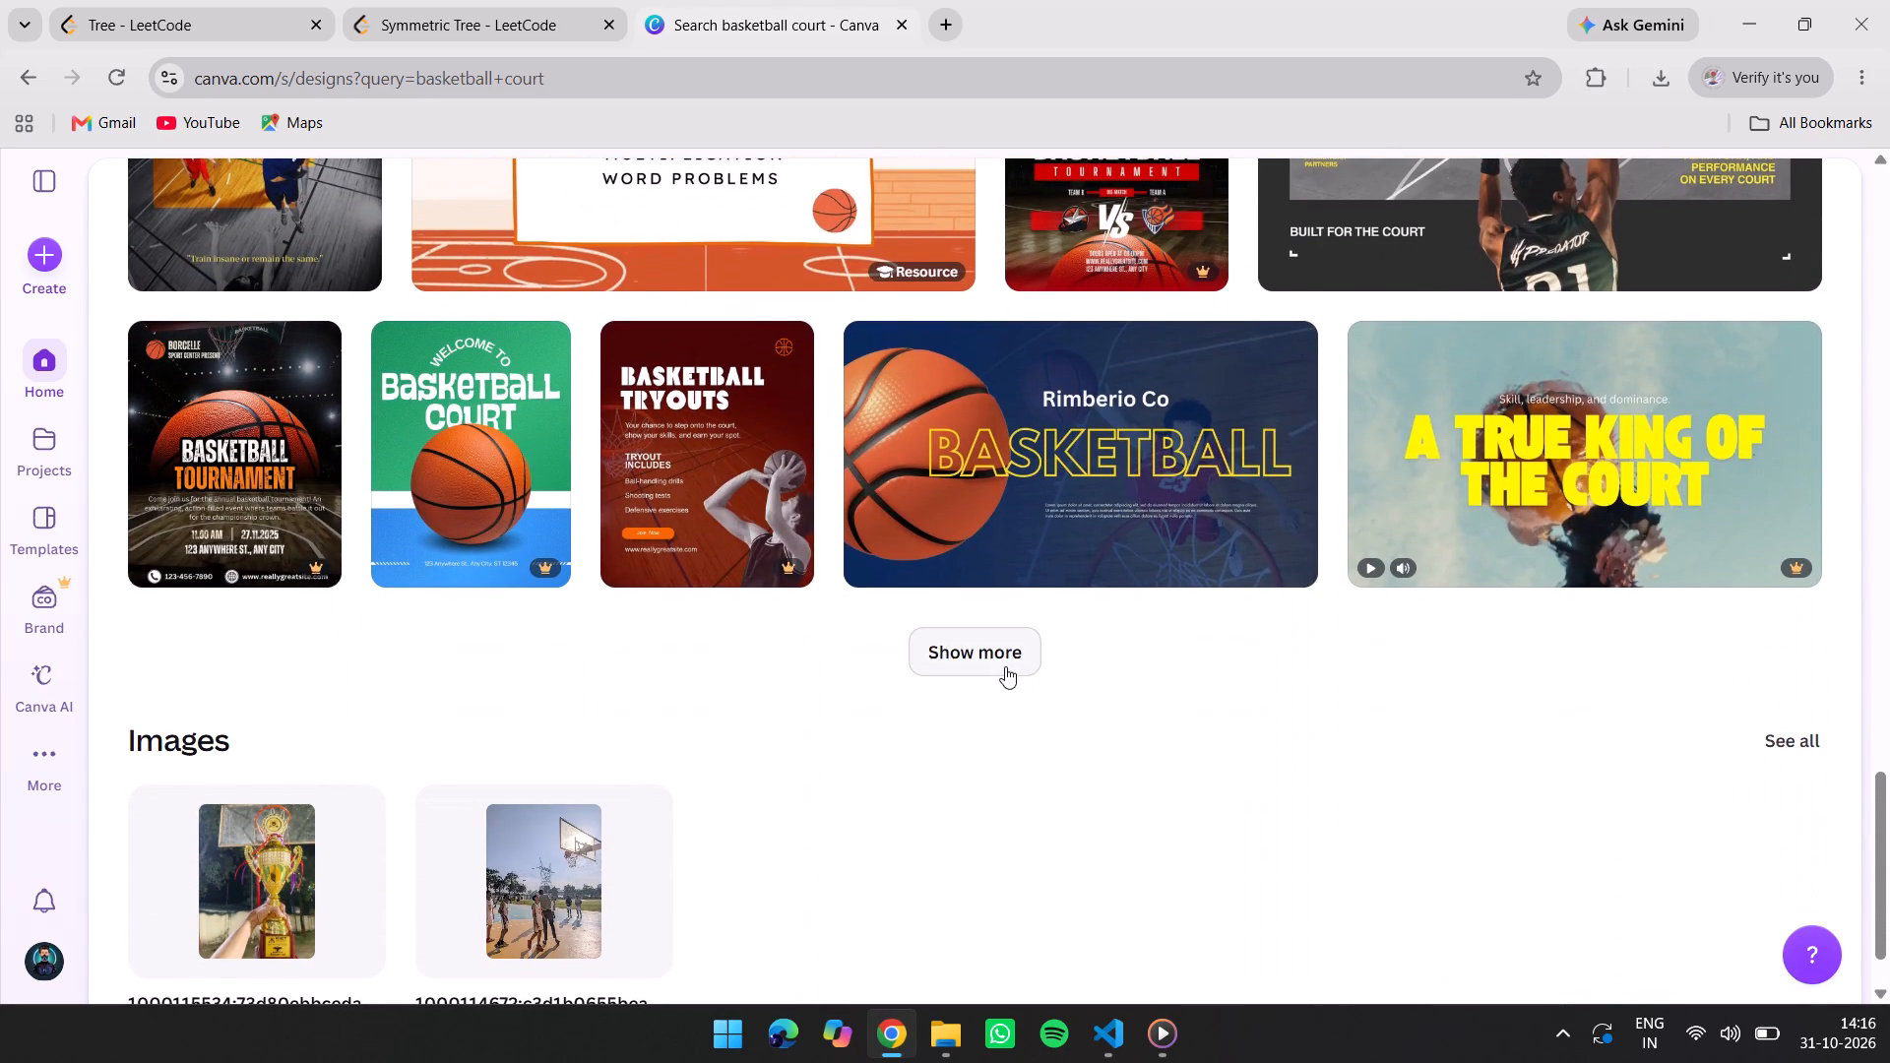
click(1005, 666)
scroll(1005, 666, down, 1)
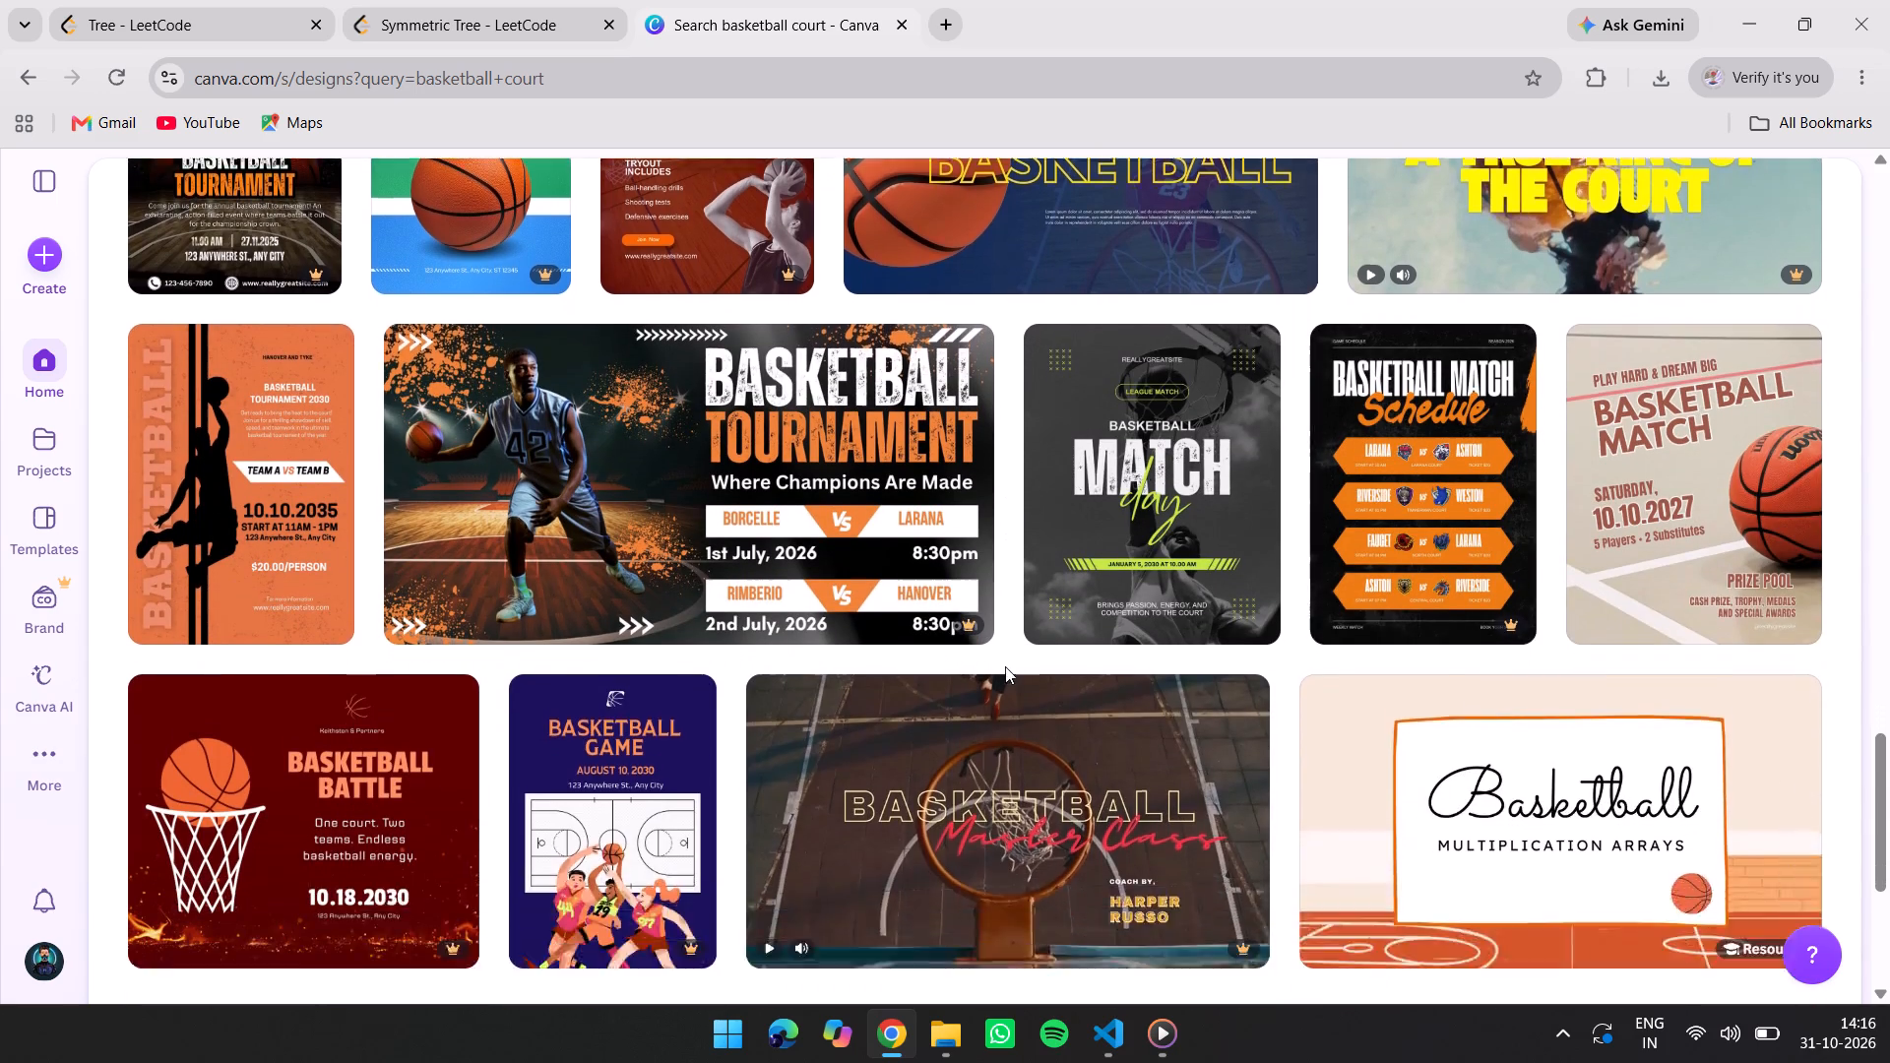
scroll(1005, 666, down, 1)
Open the Orange and Black Basketball Court Motivational Notebook Cover template for customization as a new design.
scroll(1094, 662, up, 7)
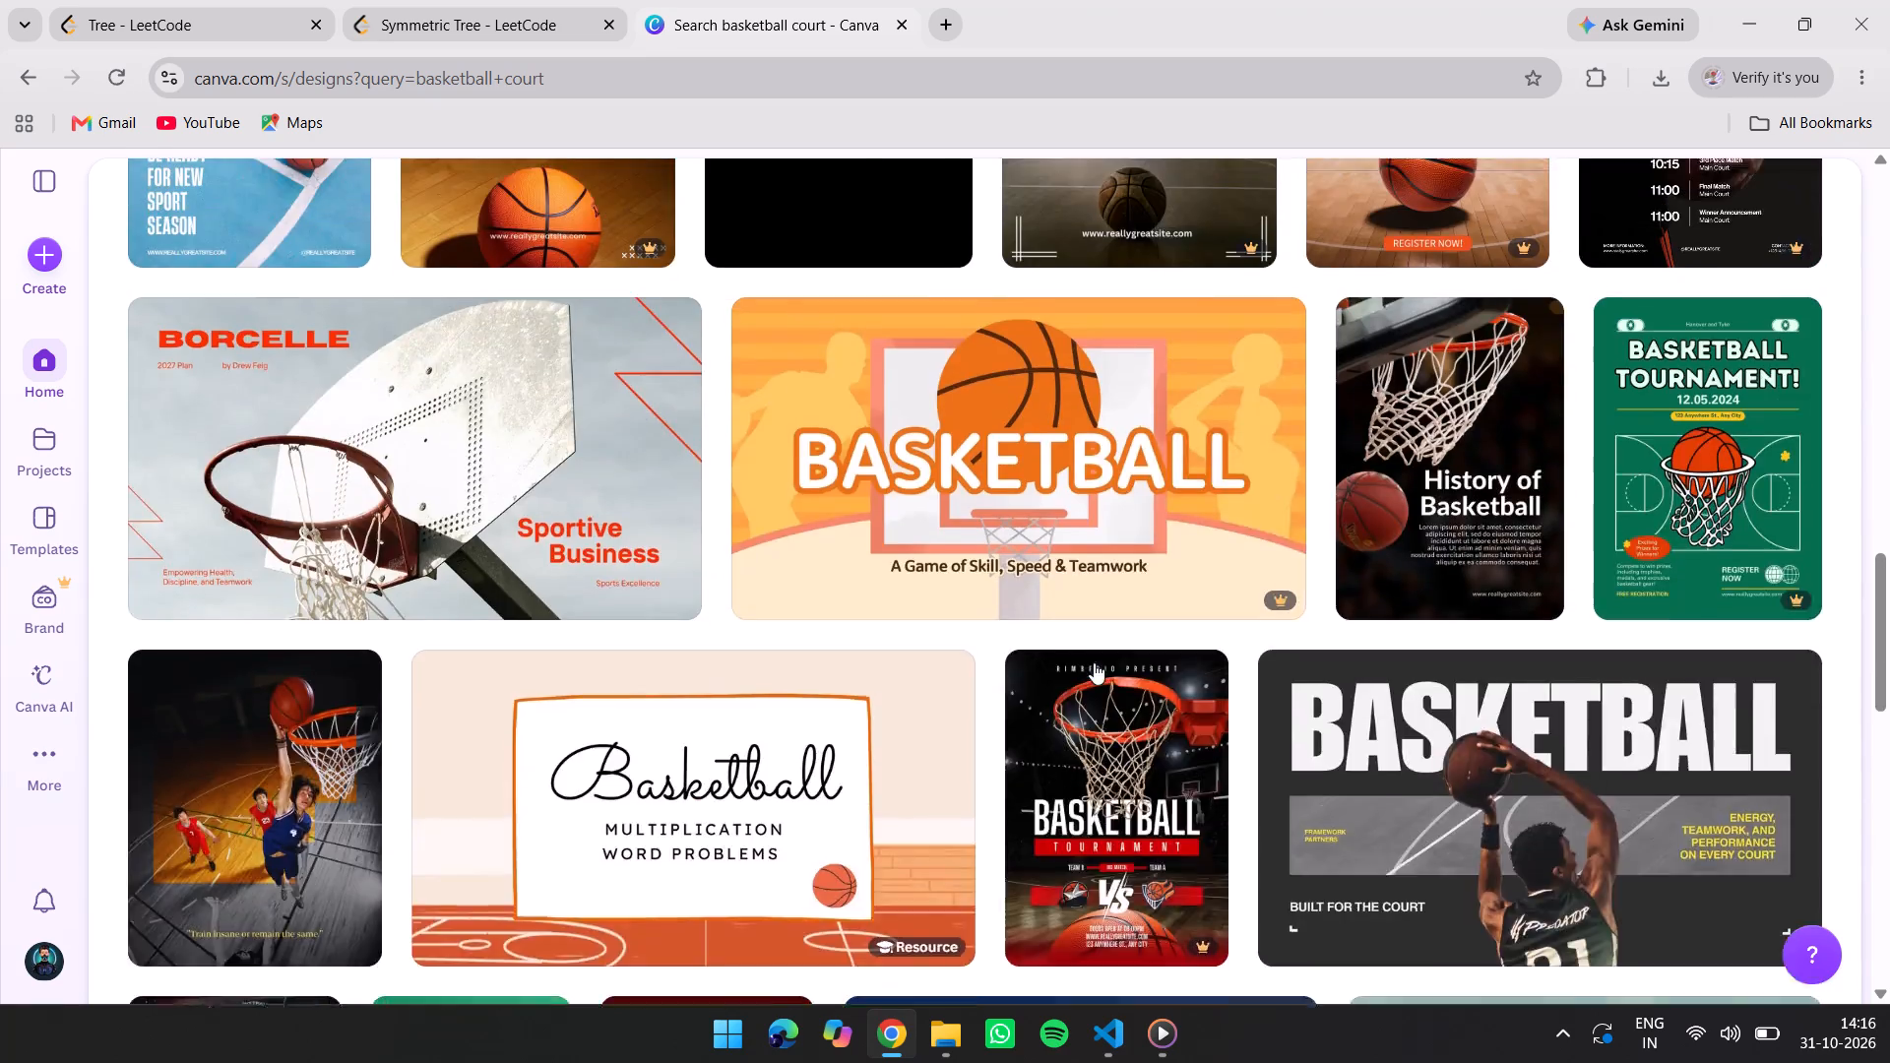
scroll(1094, 662, up, 6)
scroll(1094, 662, down, 2)
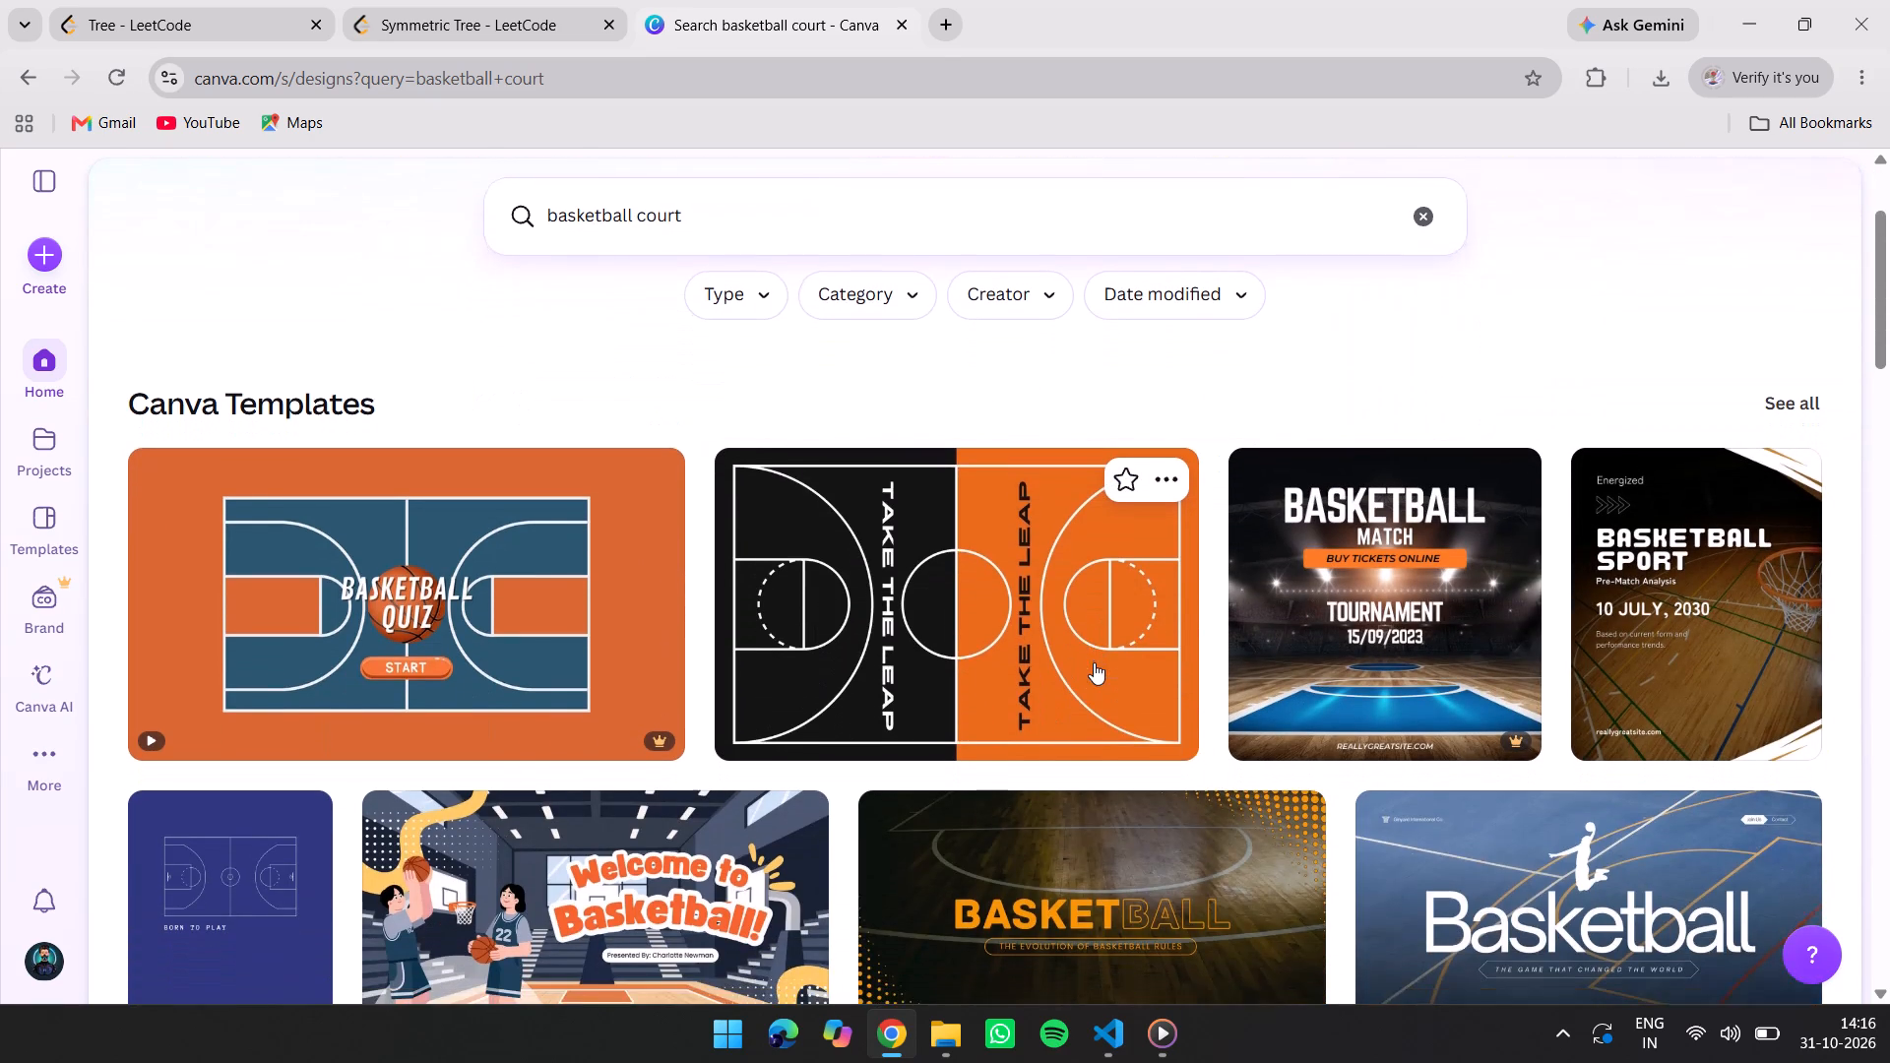
click(912, 599)
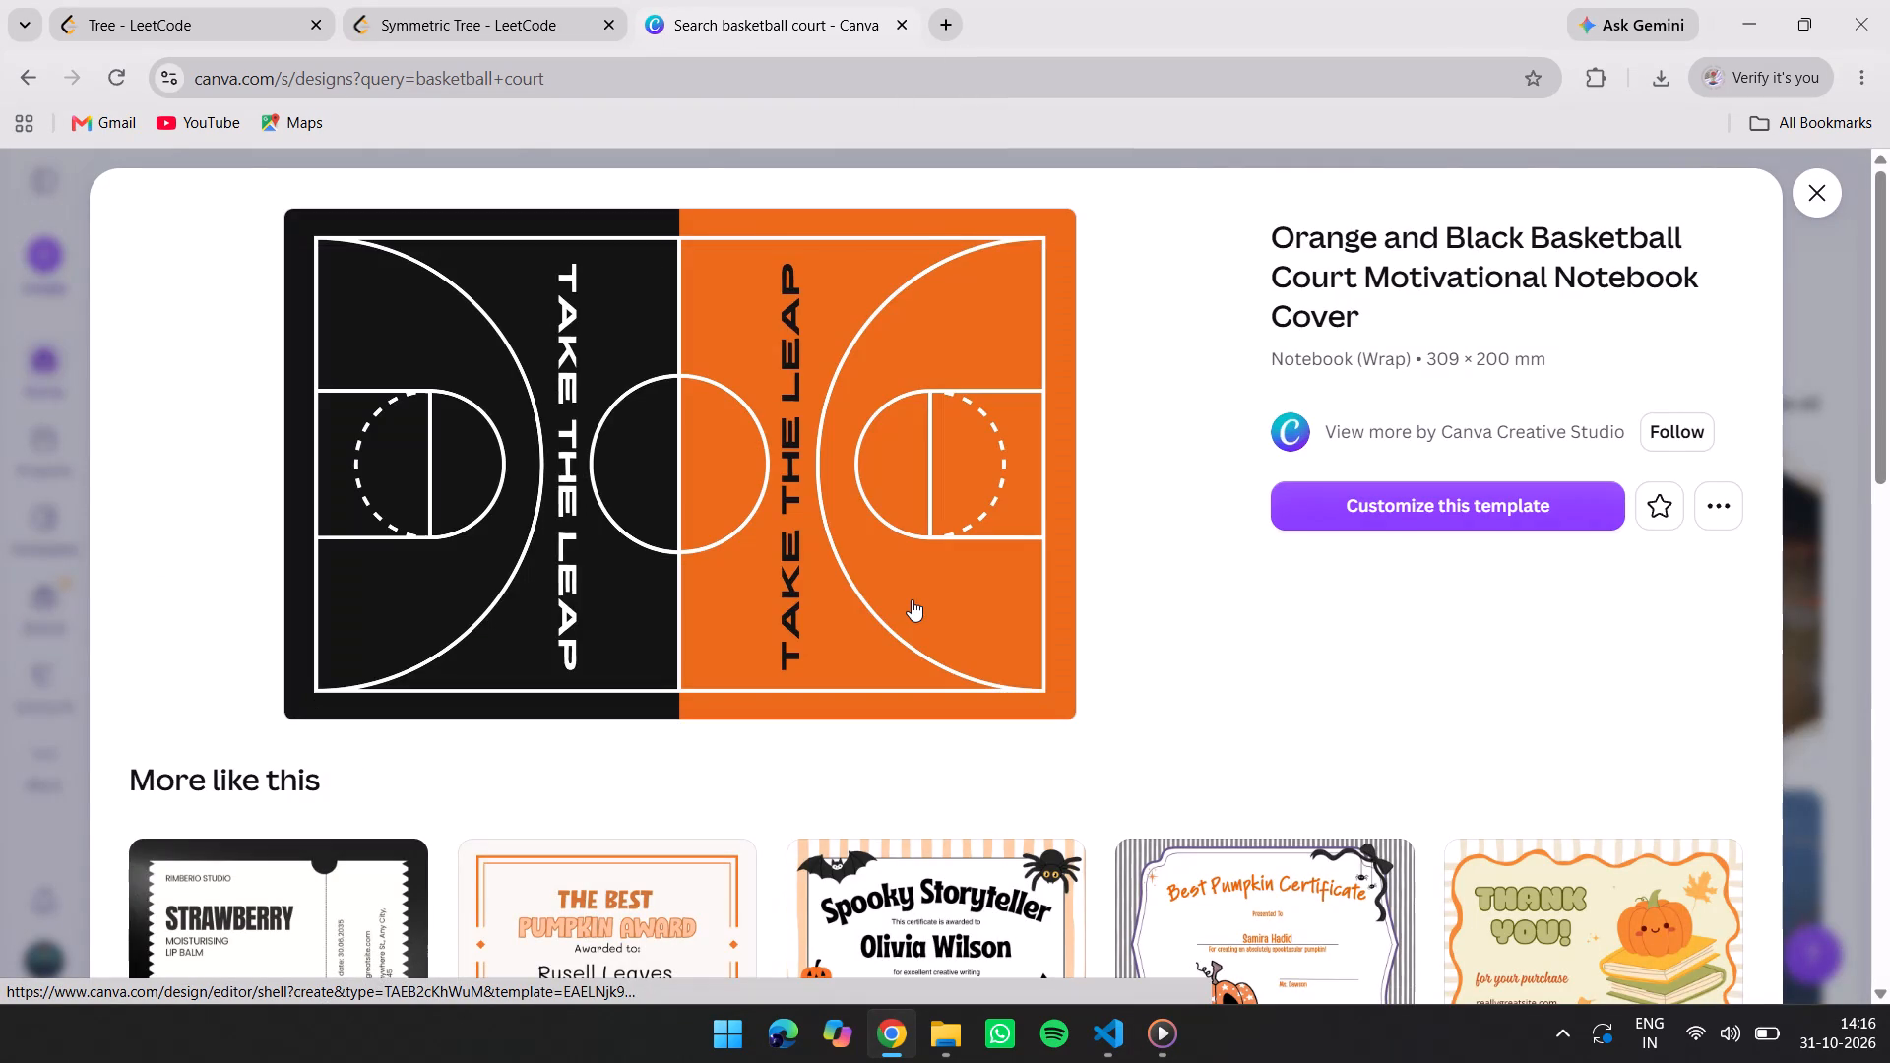
click(1341, 489)
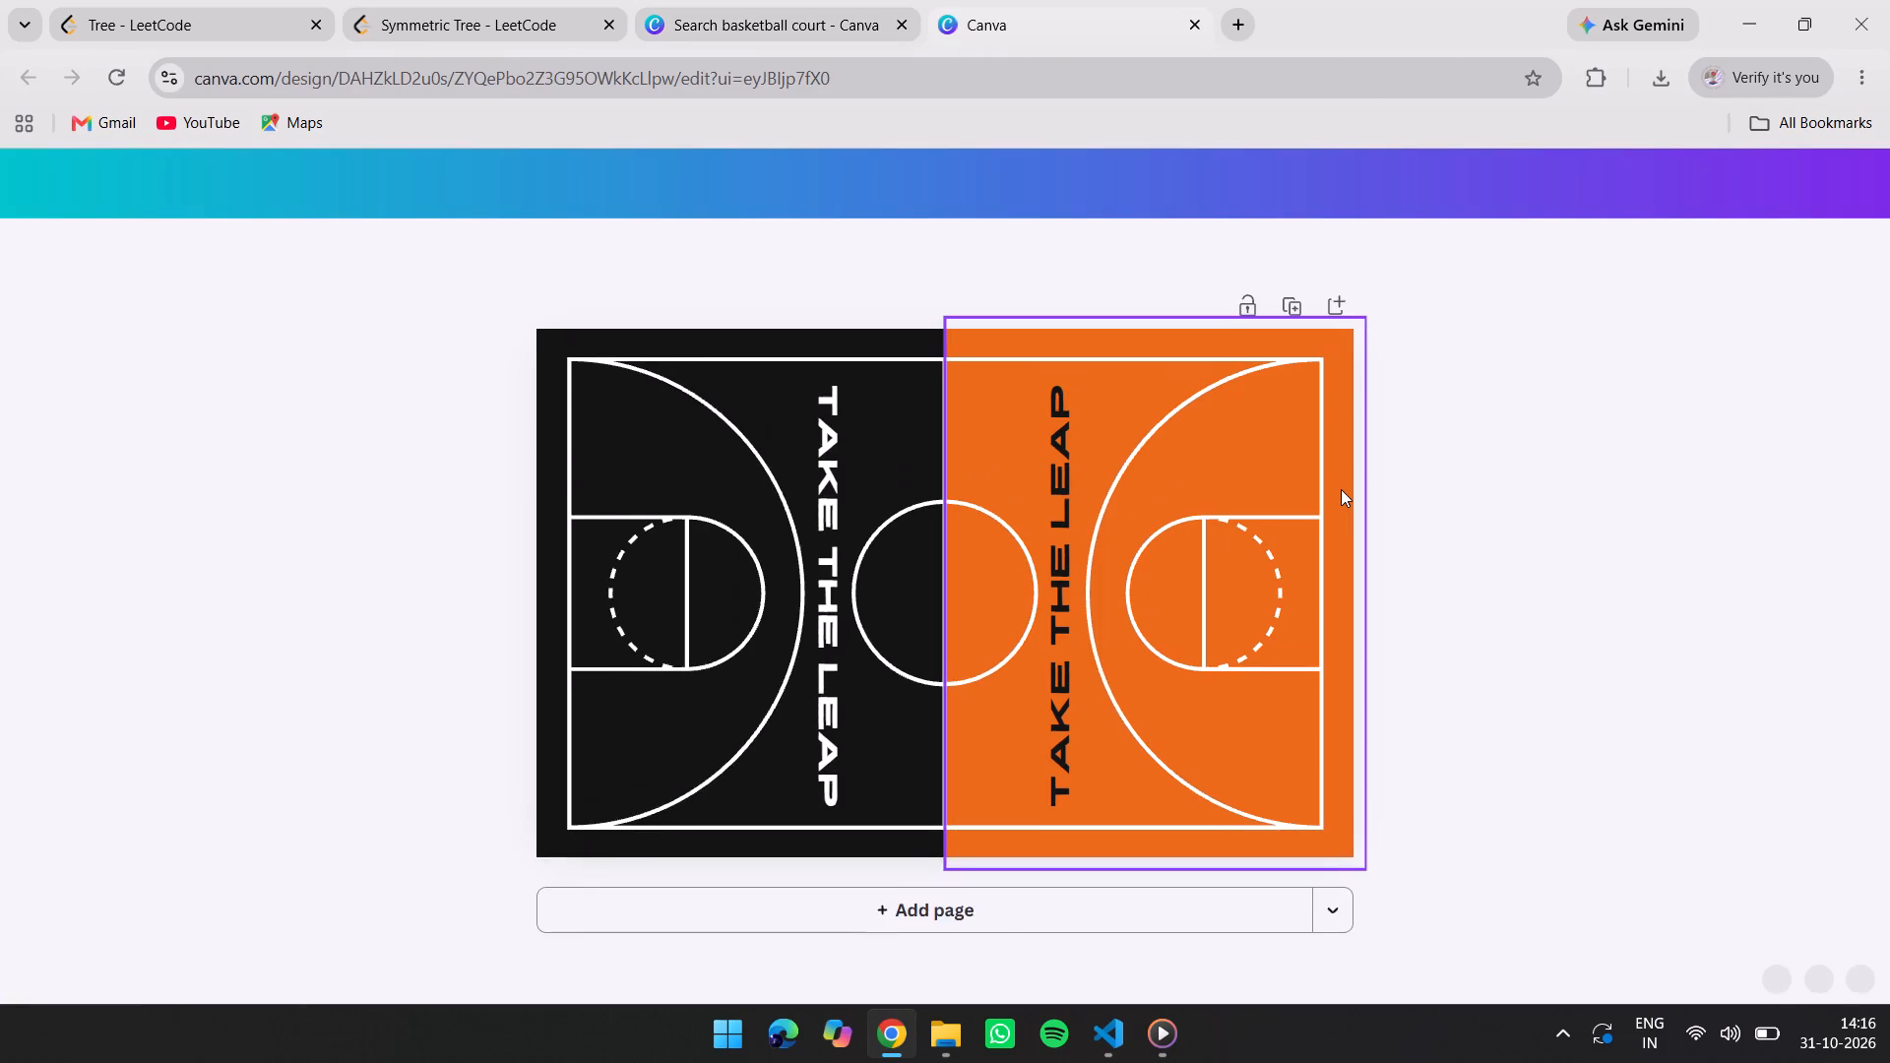
Select the black "TAKE THE LEAP" text on the orange half of the court.
click(1341, 489)
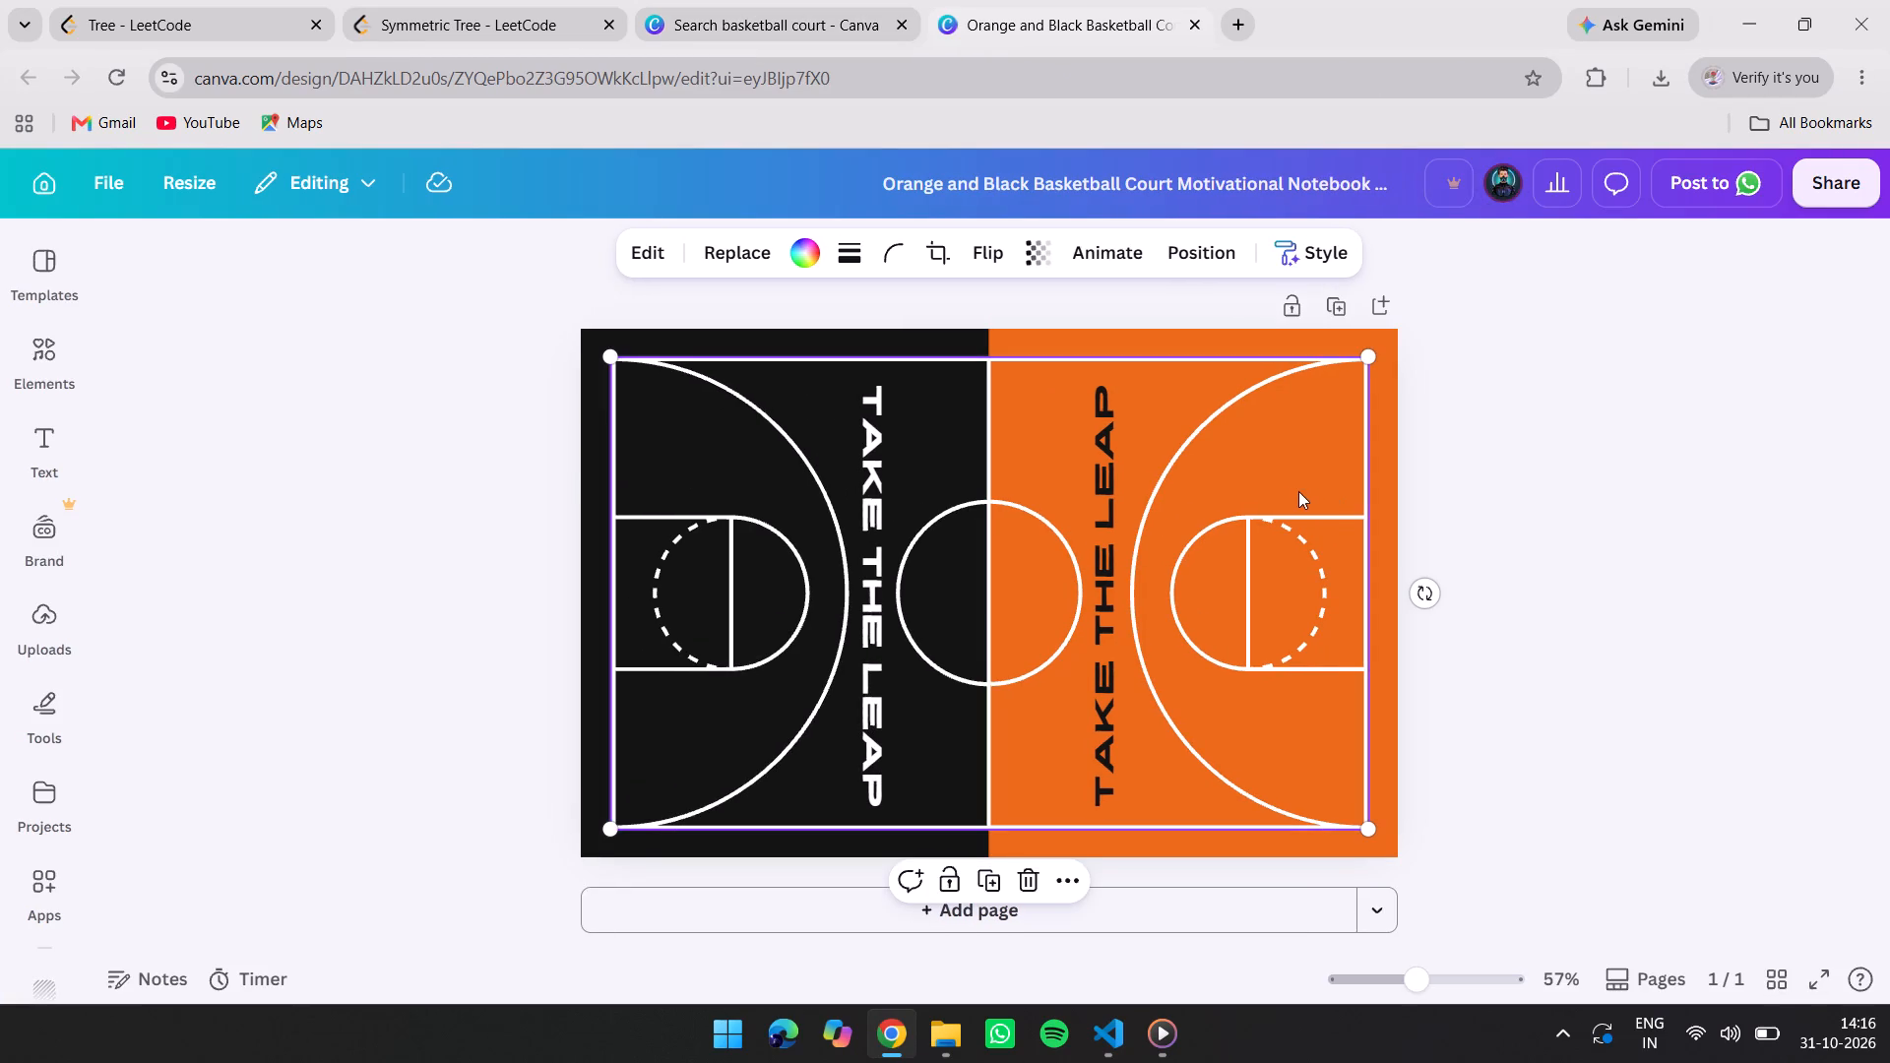
click(1272, 491)
click(1156, 571)
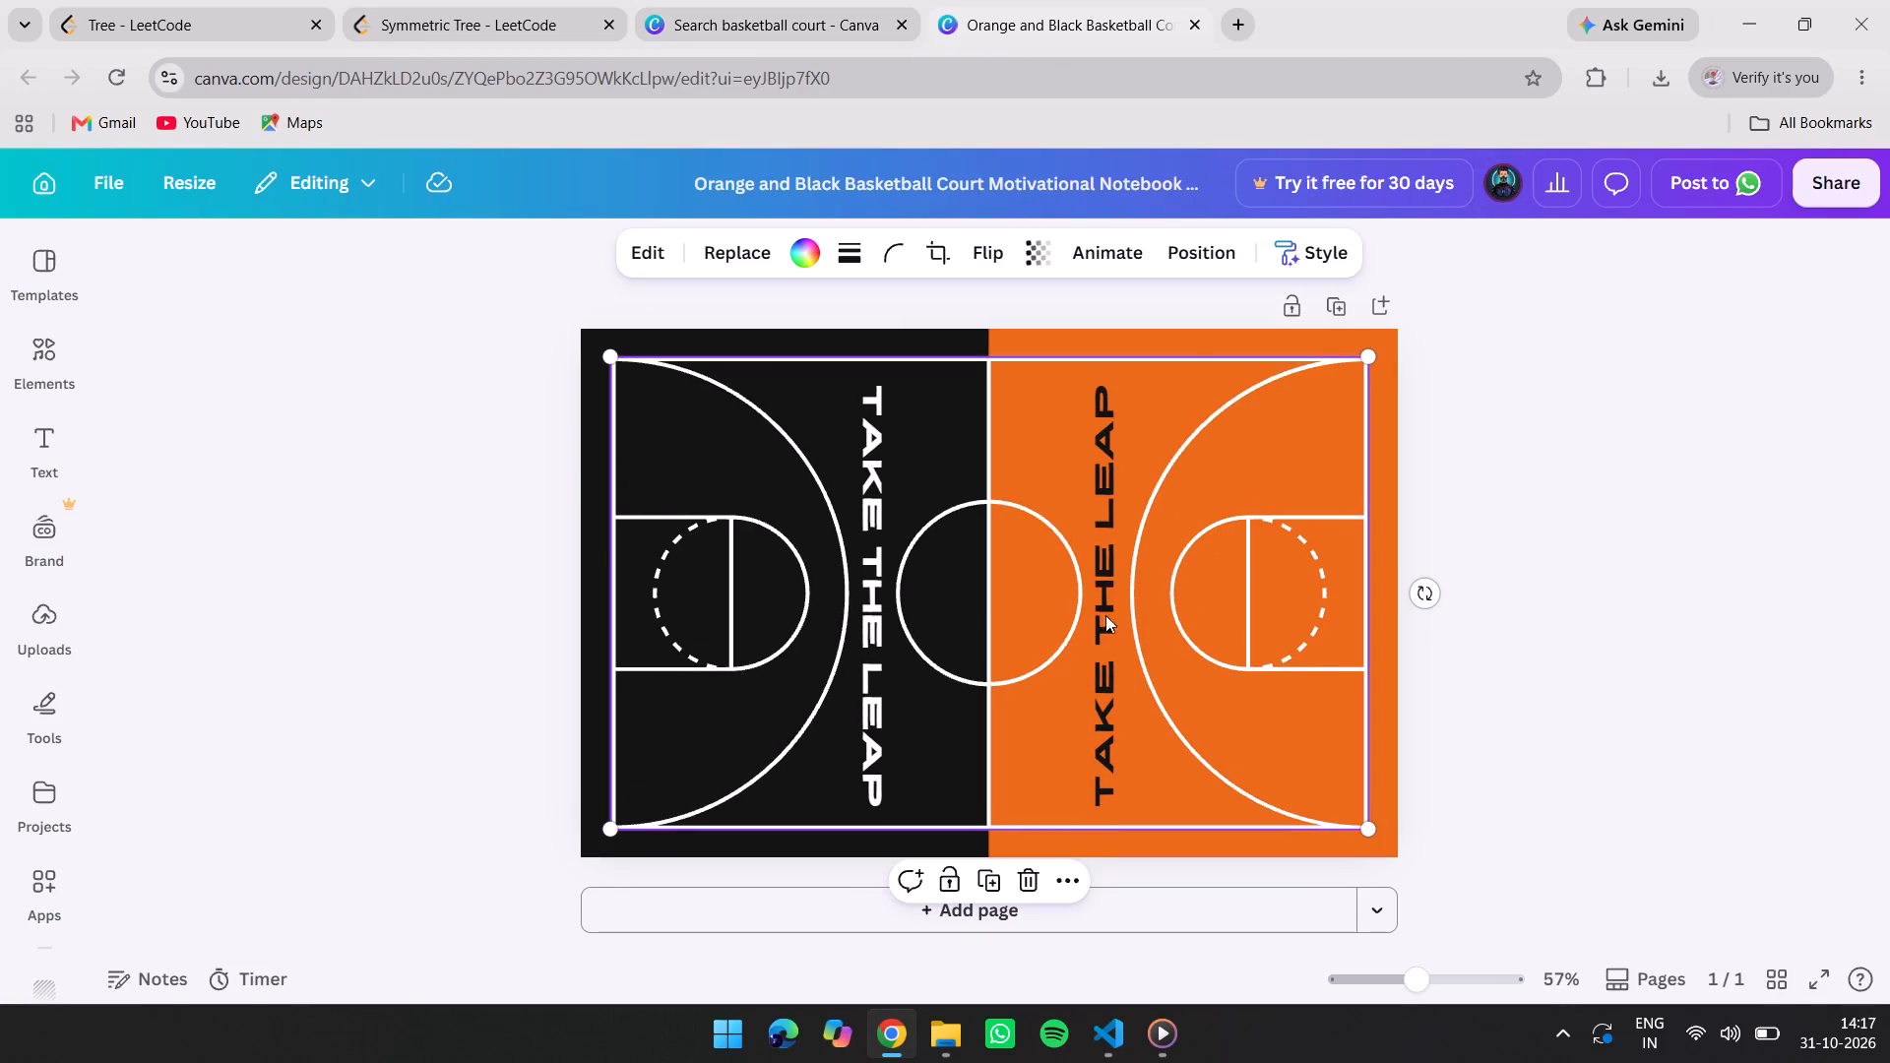
click(1100, 620)
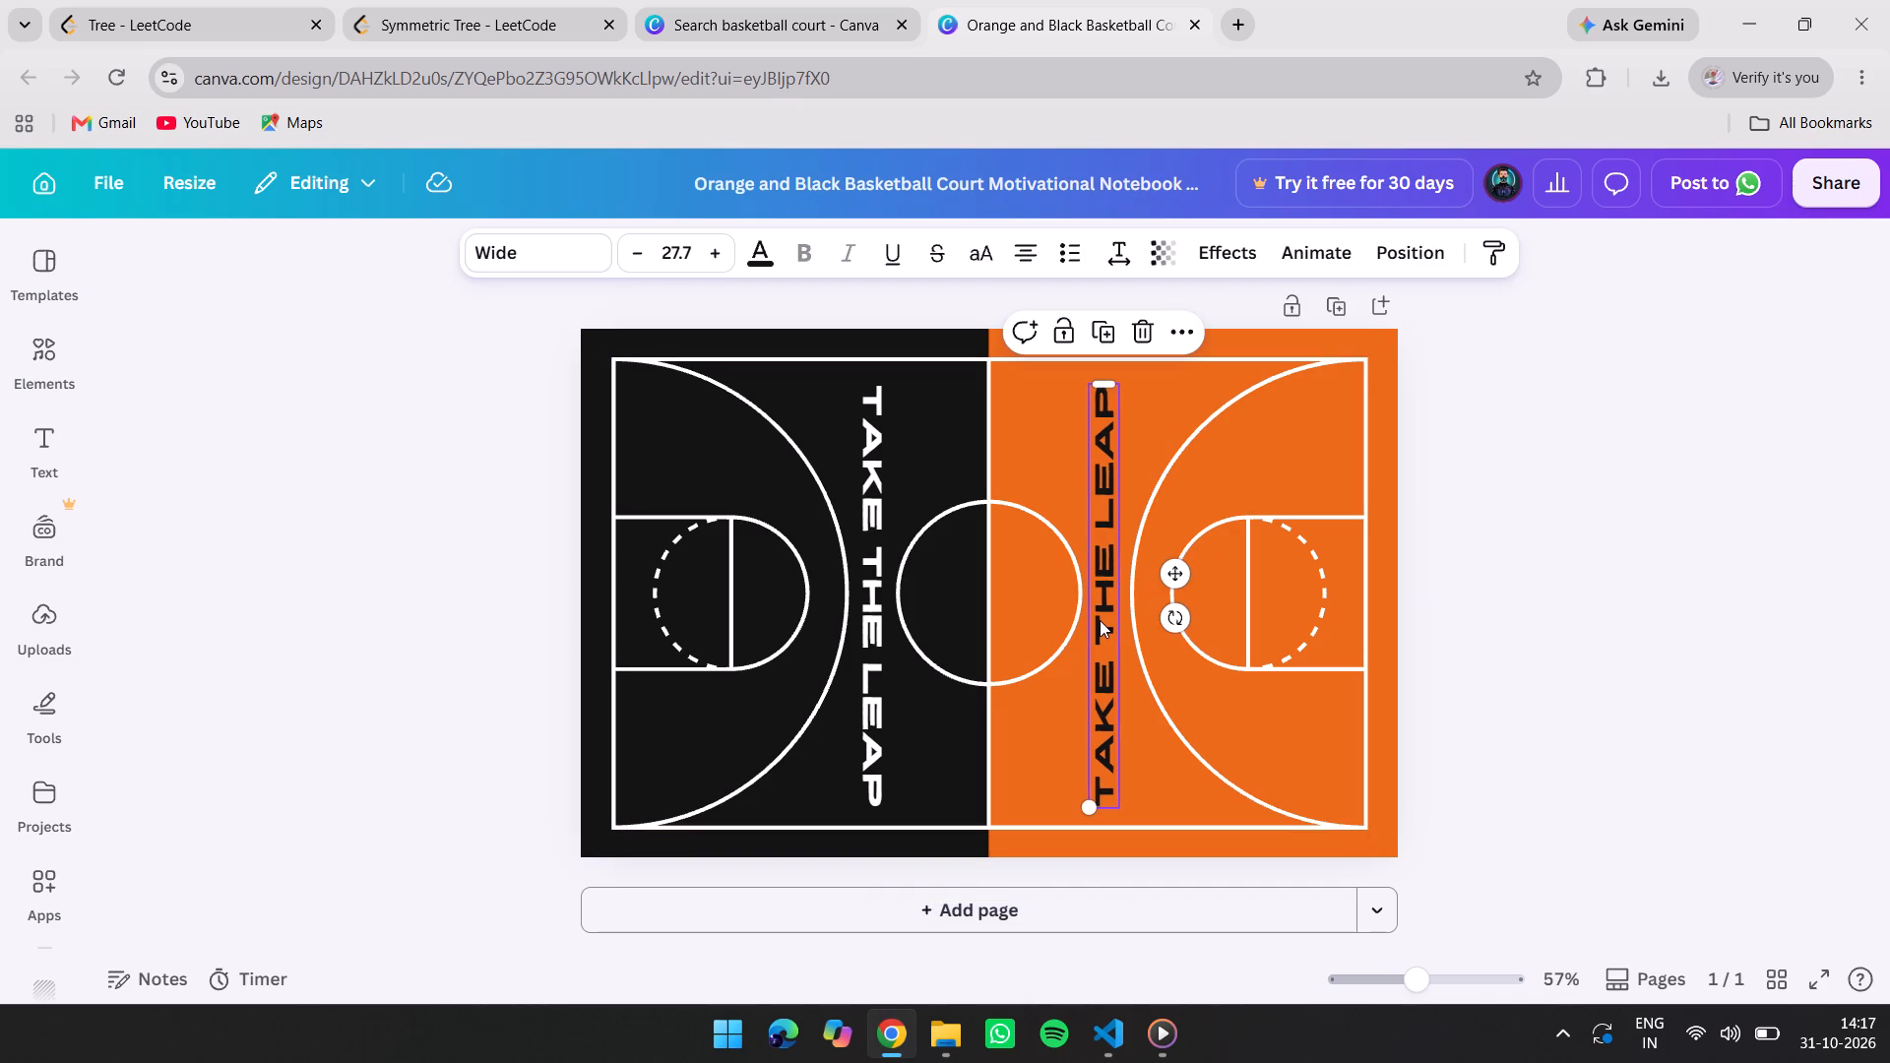
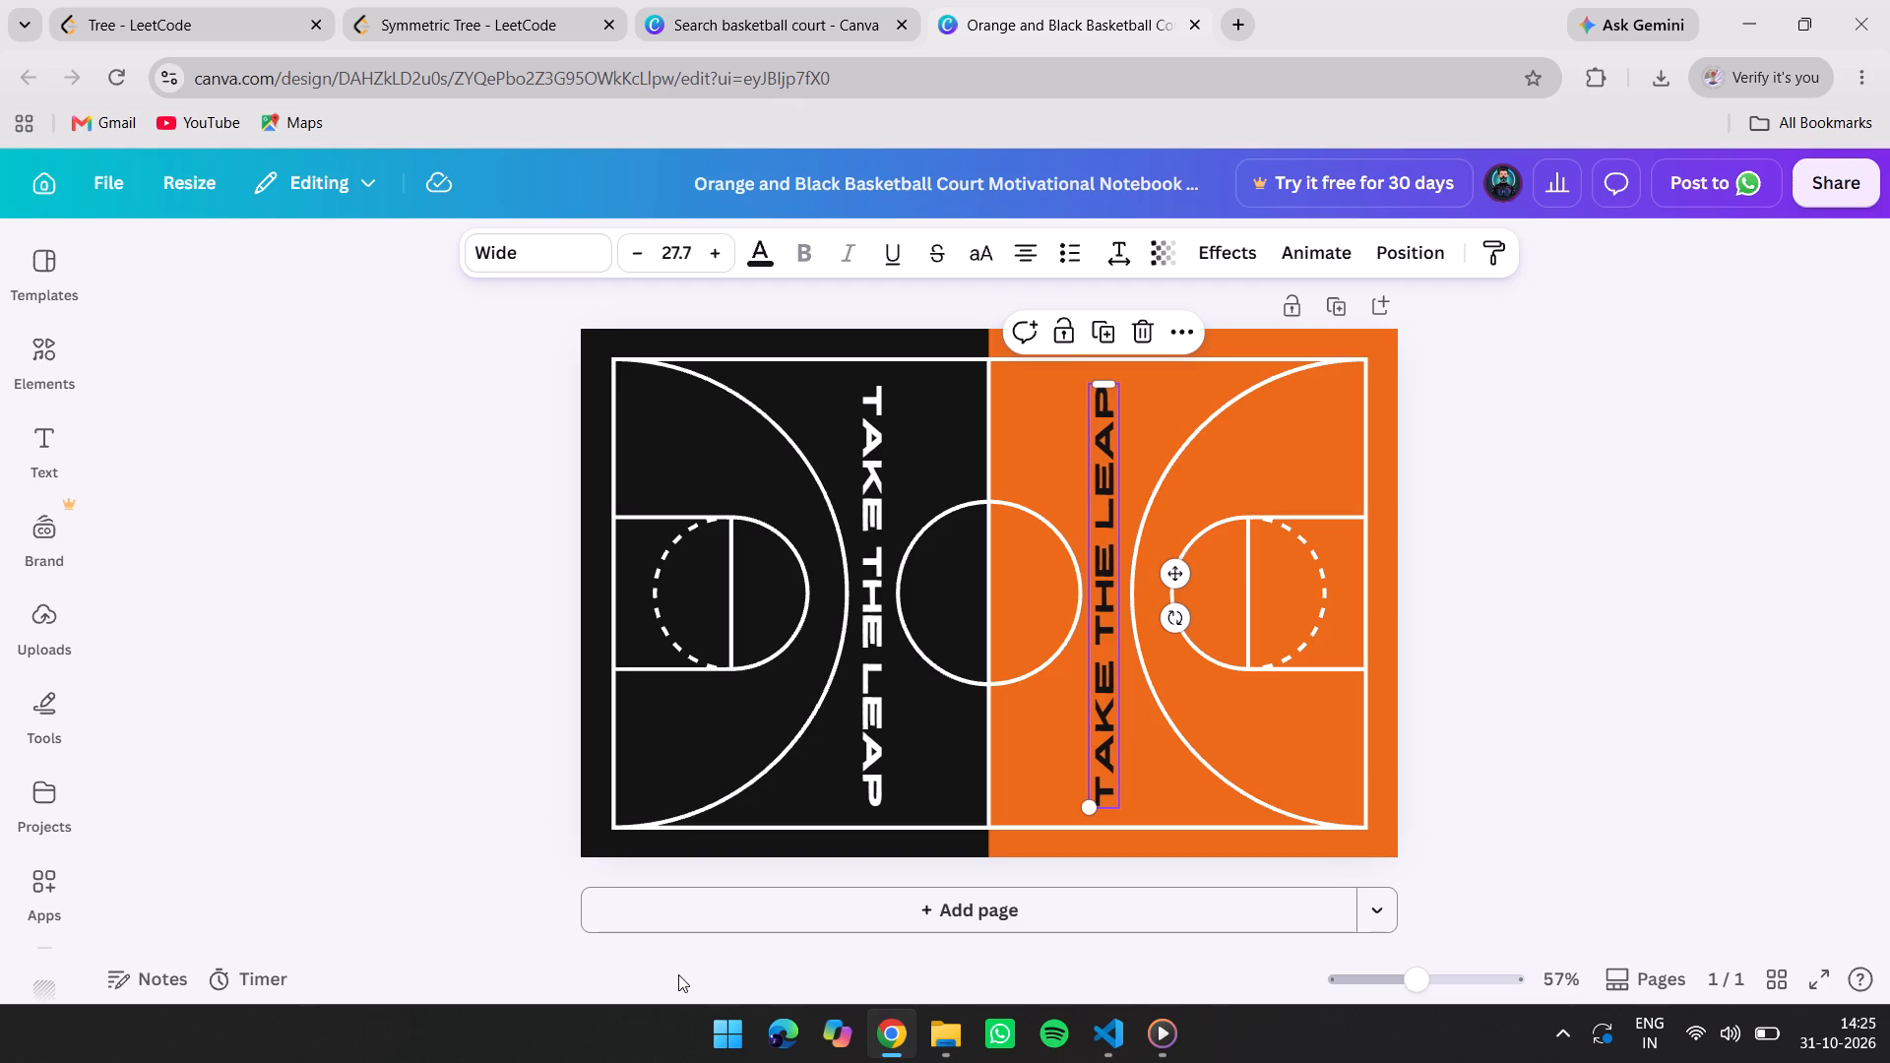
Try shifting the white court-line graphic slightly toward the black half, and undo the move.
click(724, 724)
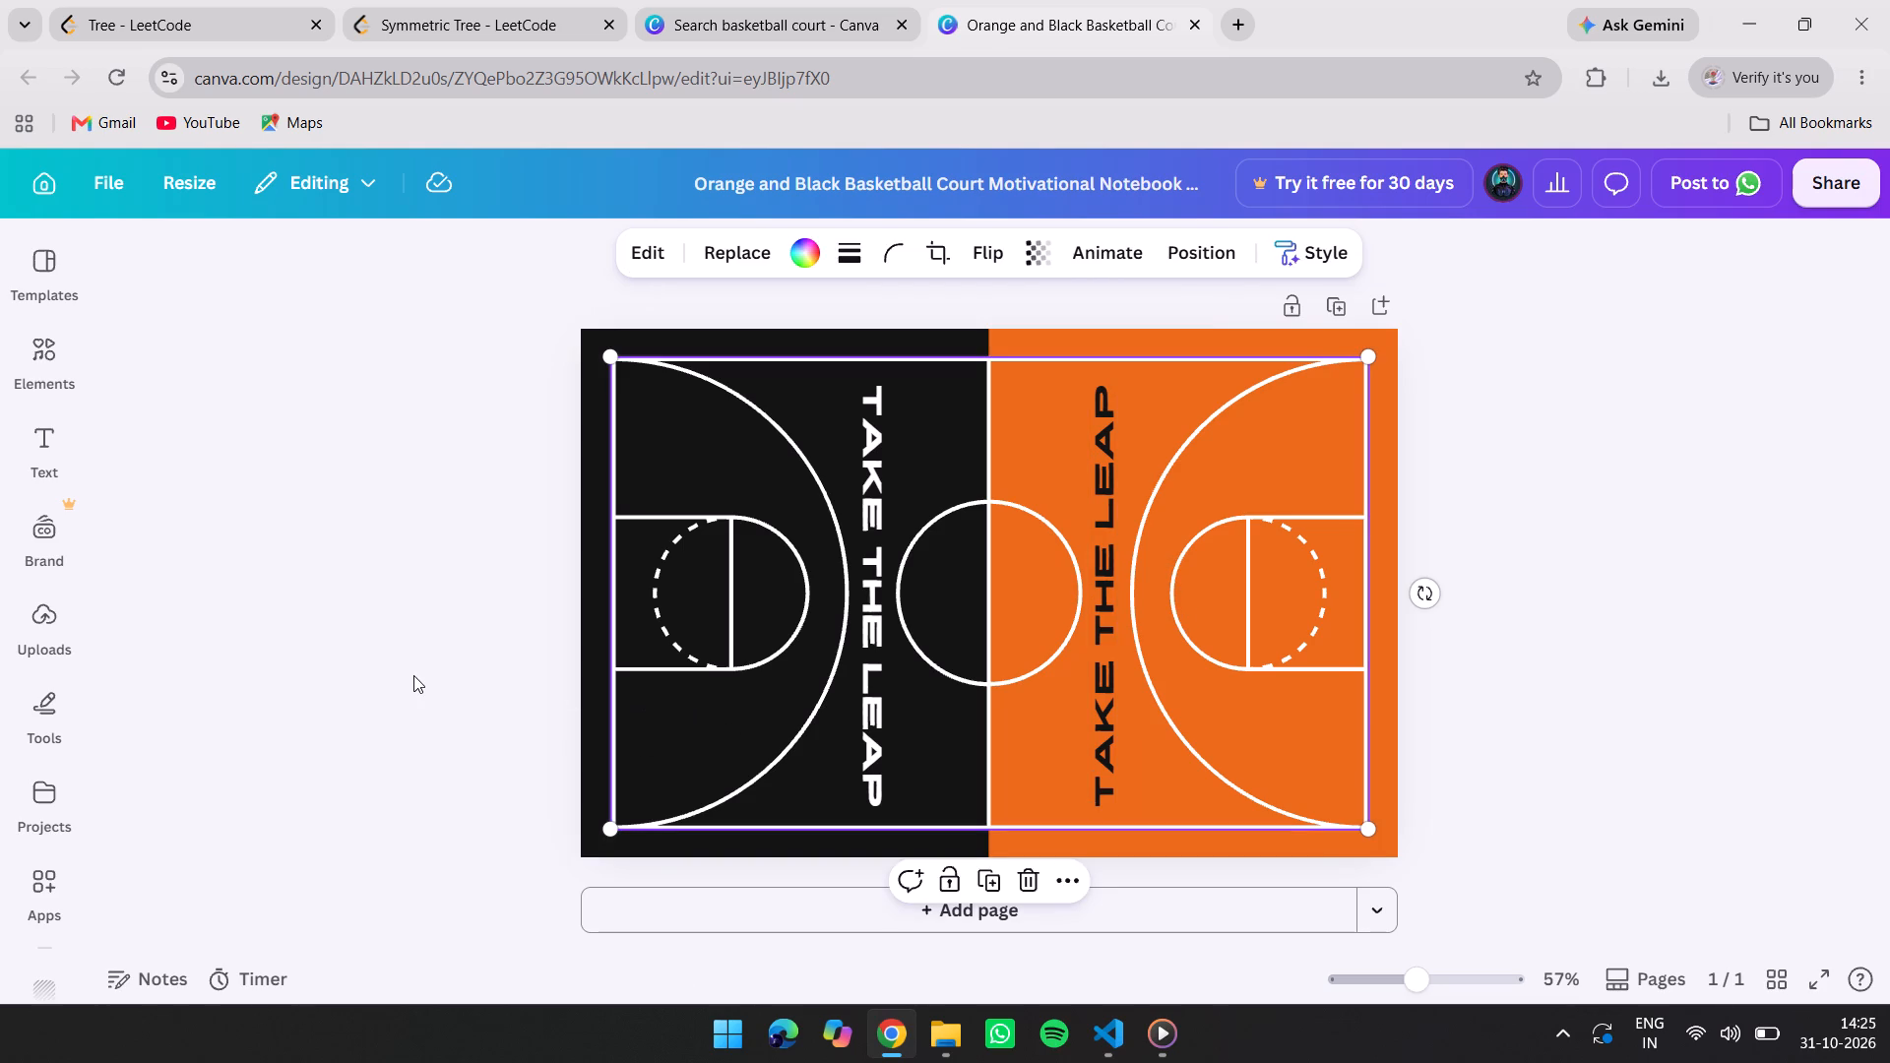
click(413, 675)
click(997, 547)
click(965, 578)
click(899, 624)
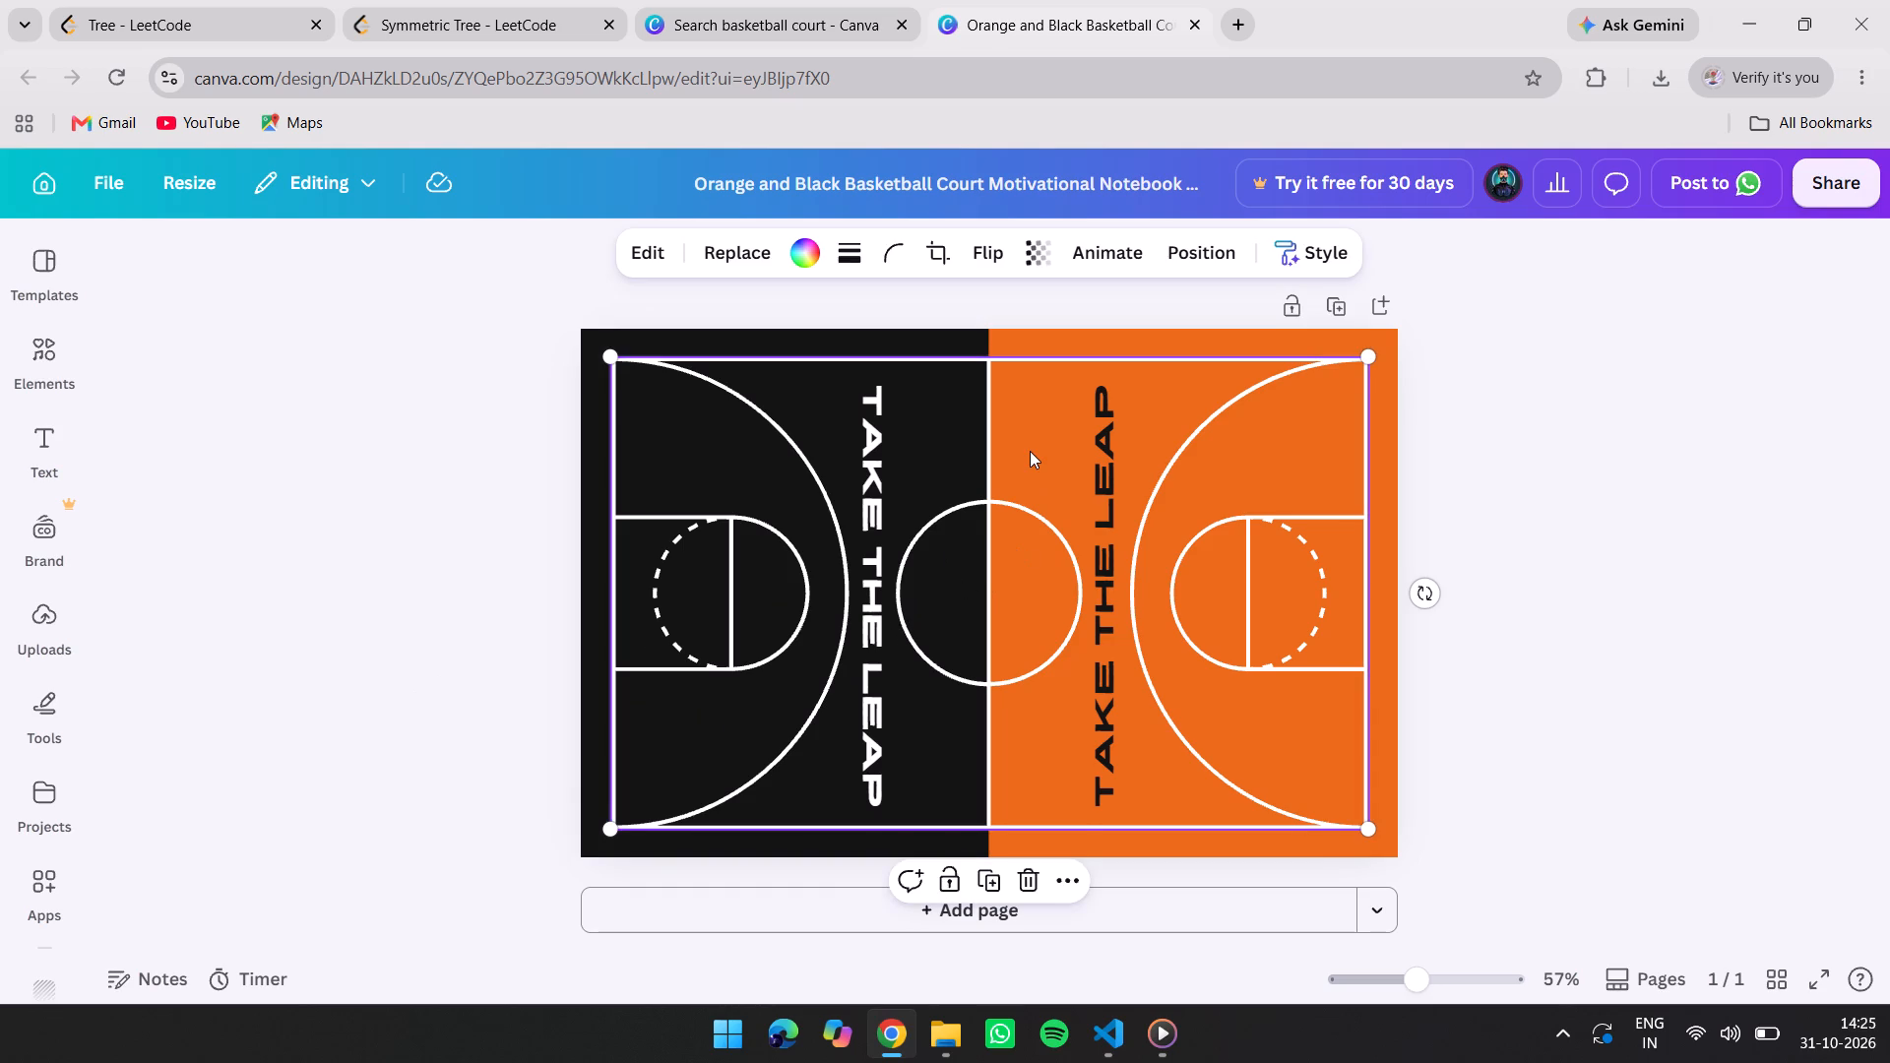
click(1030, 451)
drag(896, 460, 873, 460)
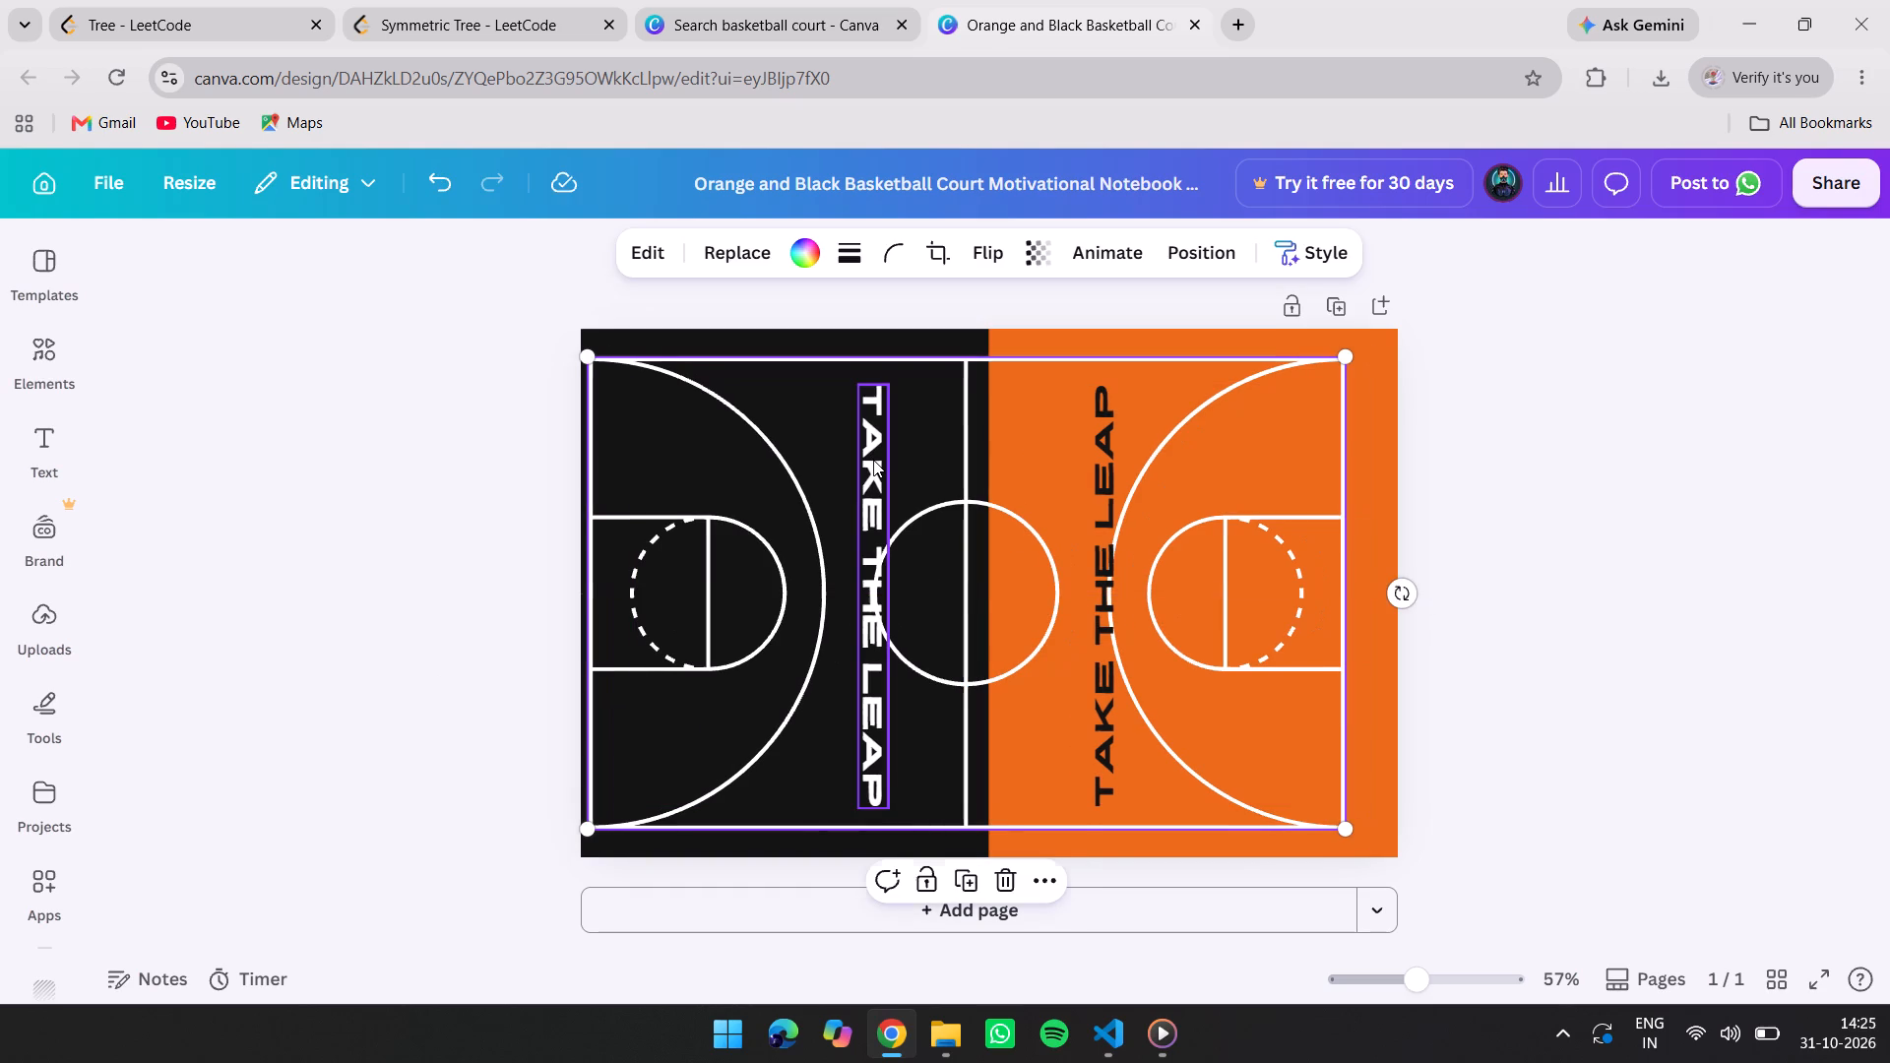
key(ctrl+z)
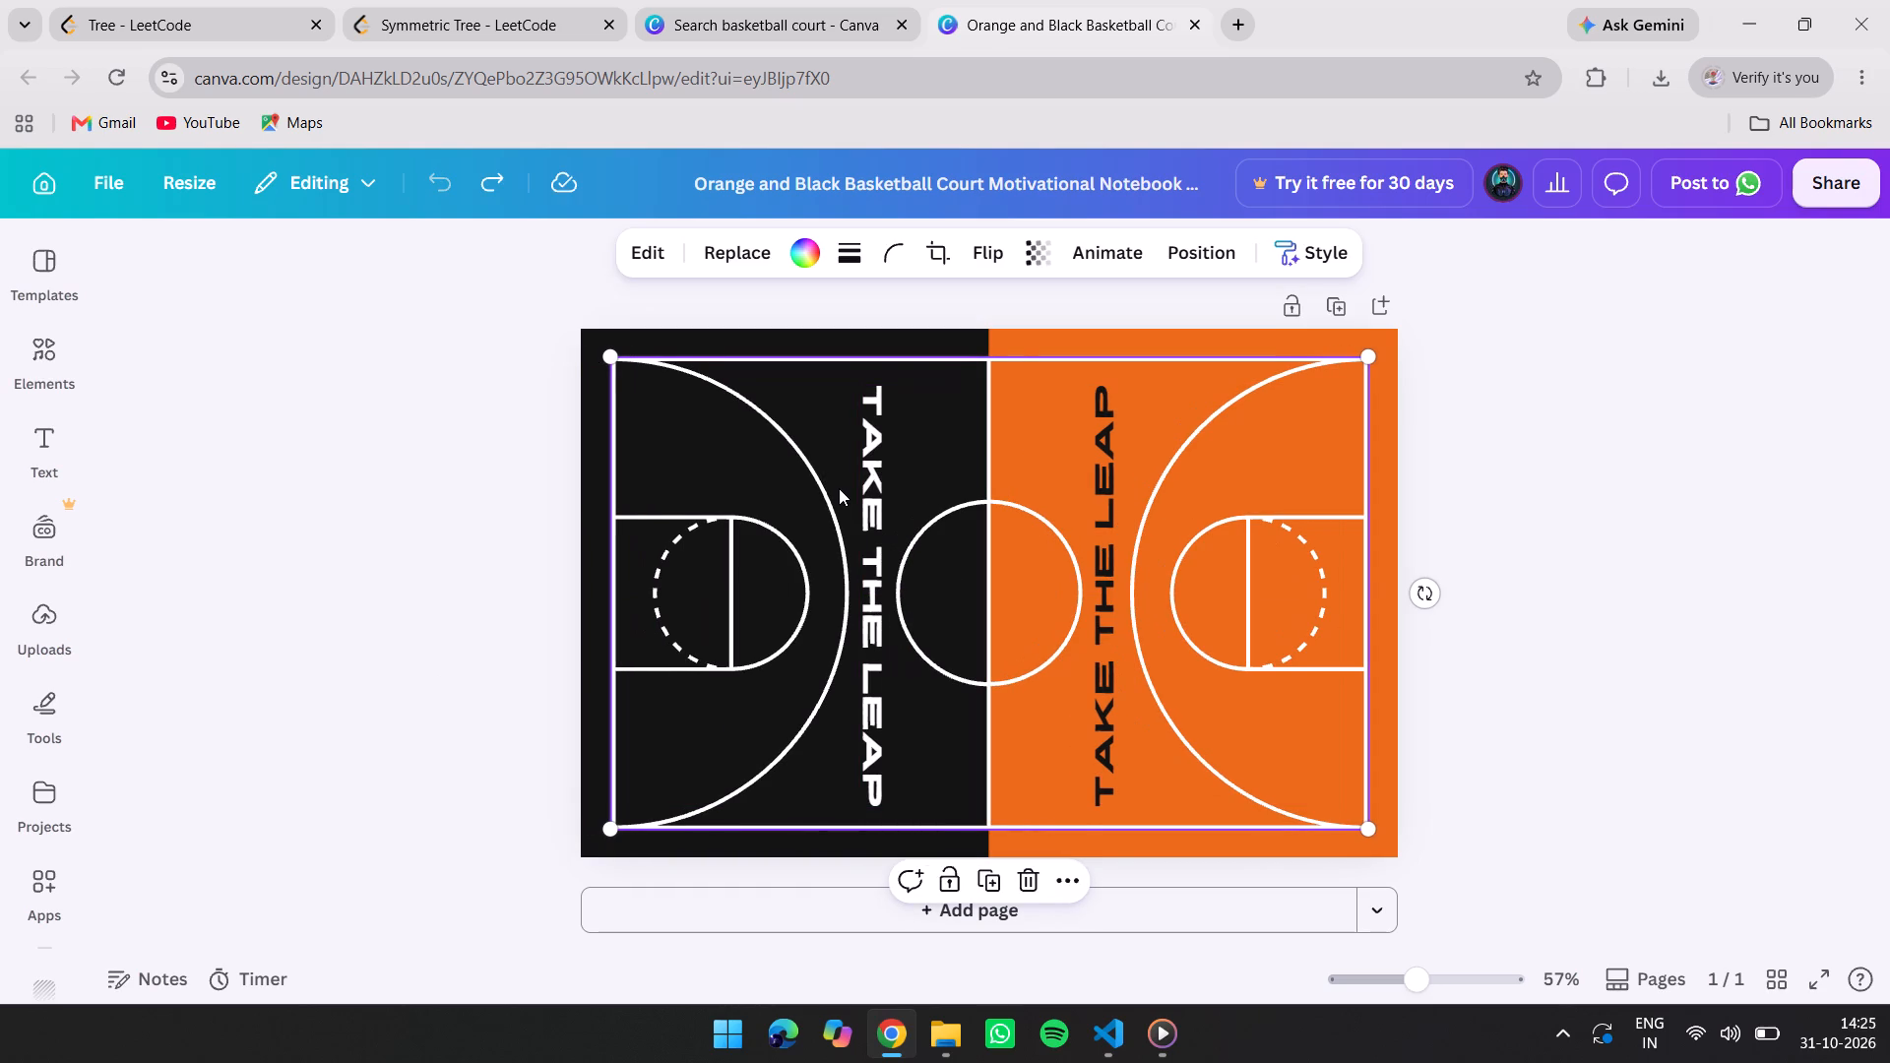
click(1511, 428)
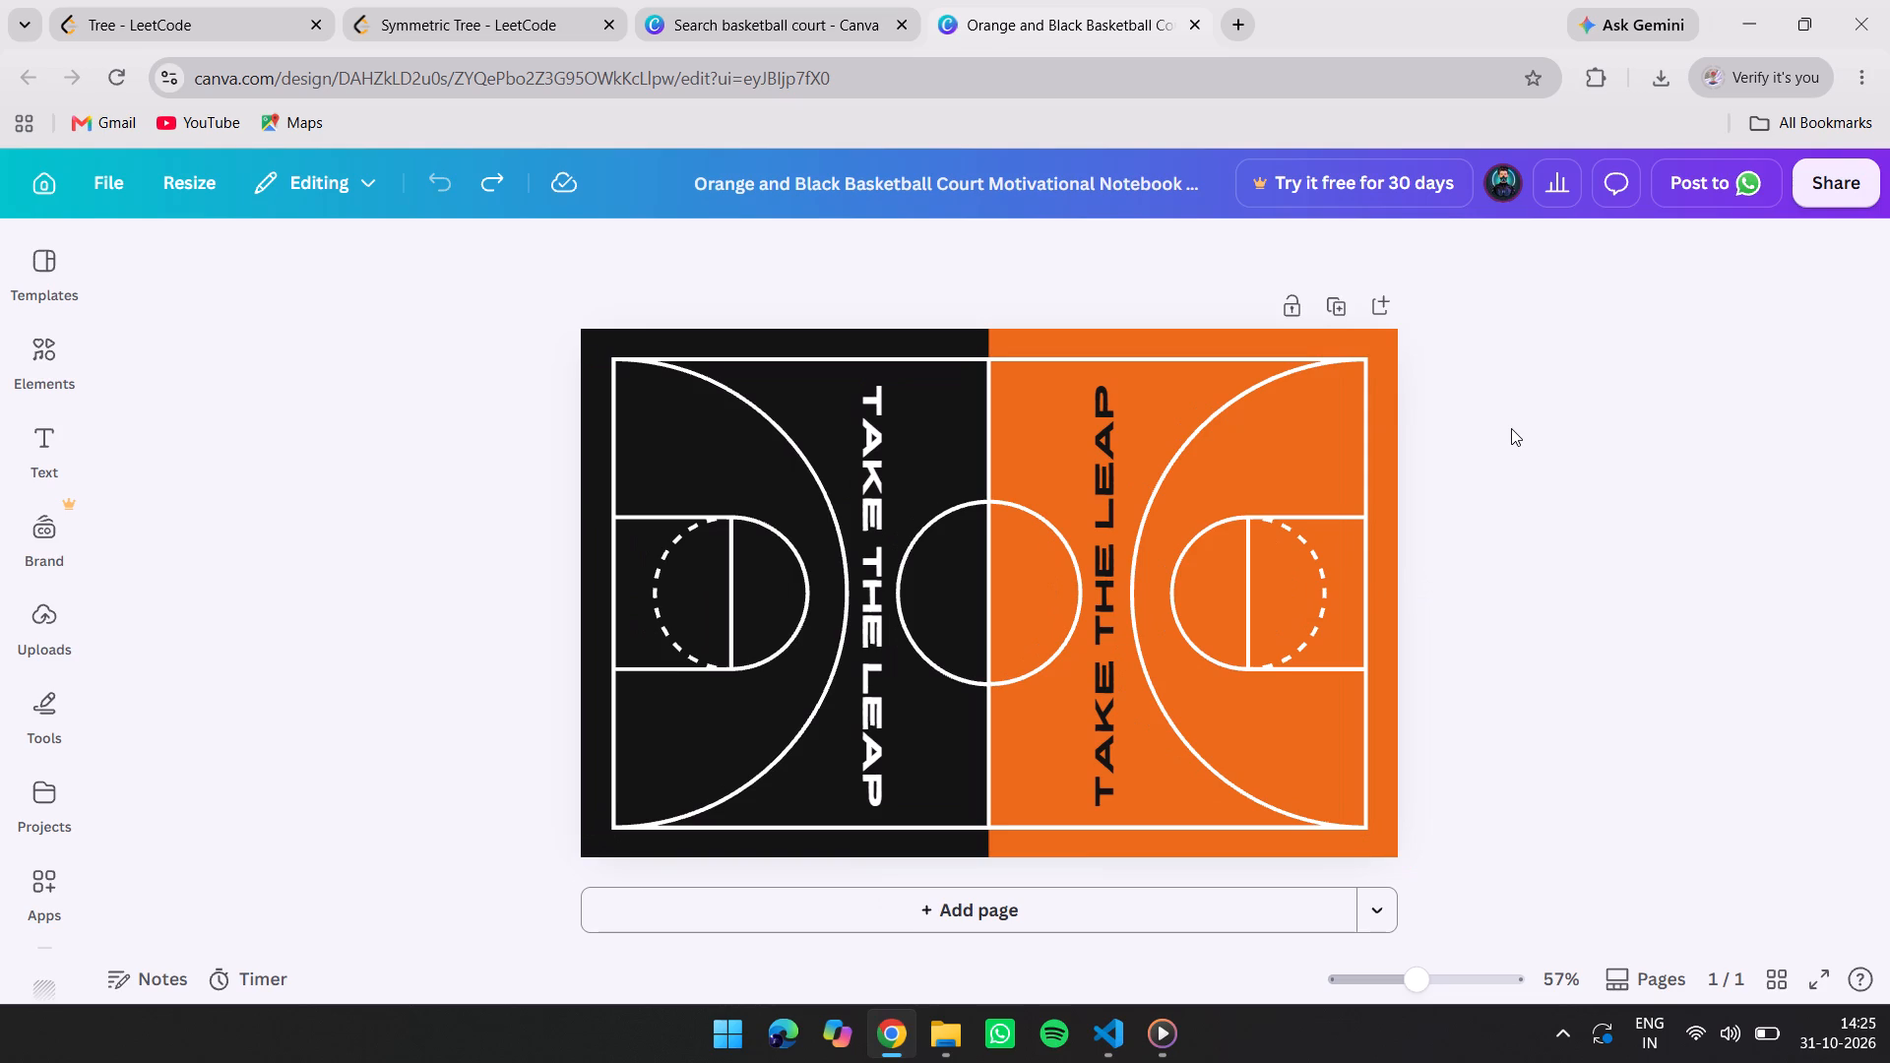
Change the black text on the orange half of the court to "TAKE THE LAY".
click(1237, 530)
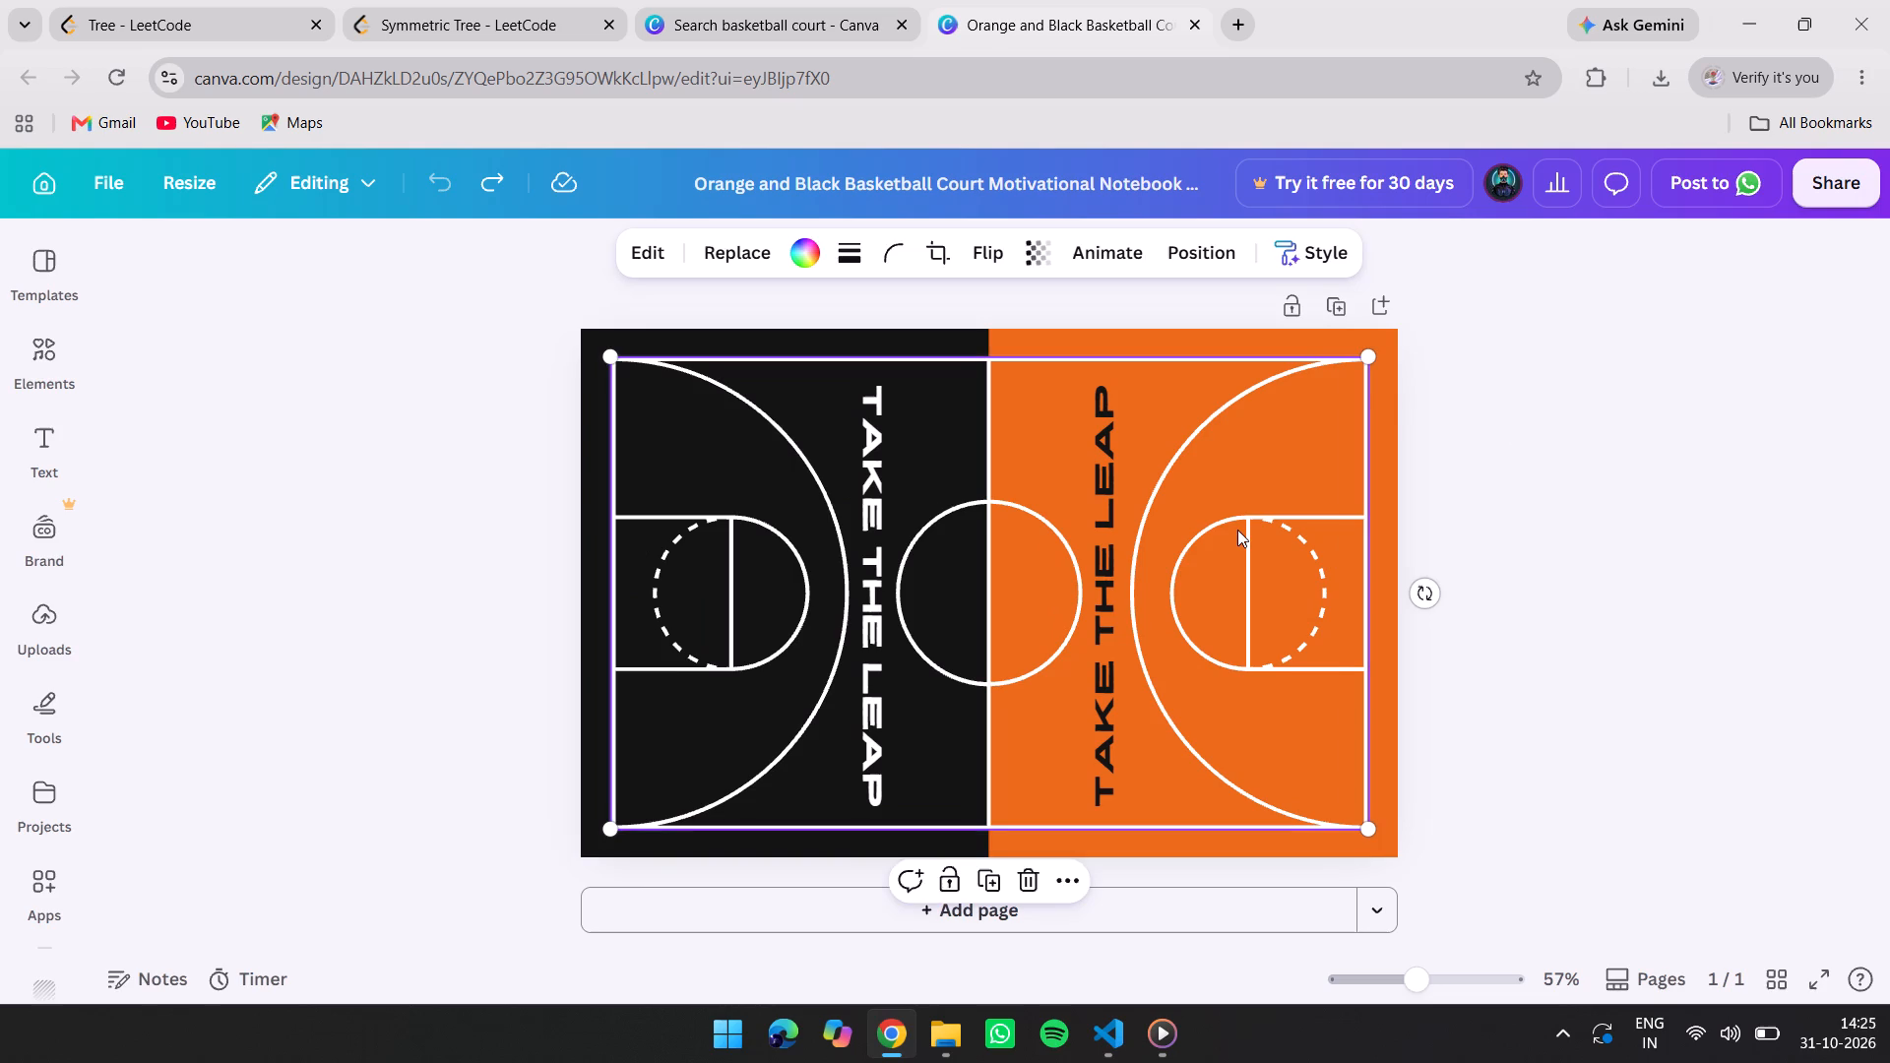
click(1125, 443)
click(1107, 448)
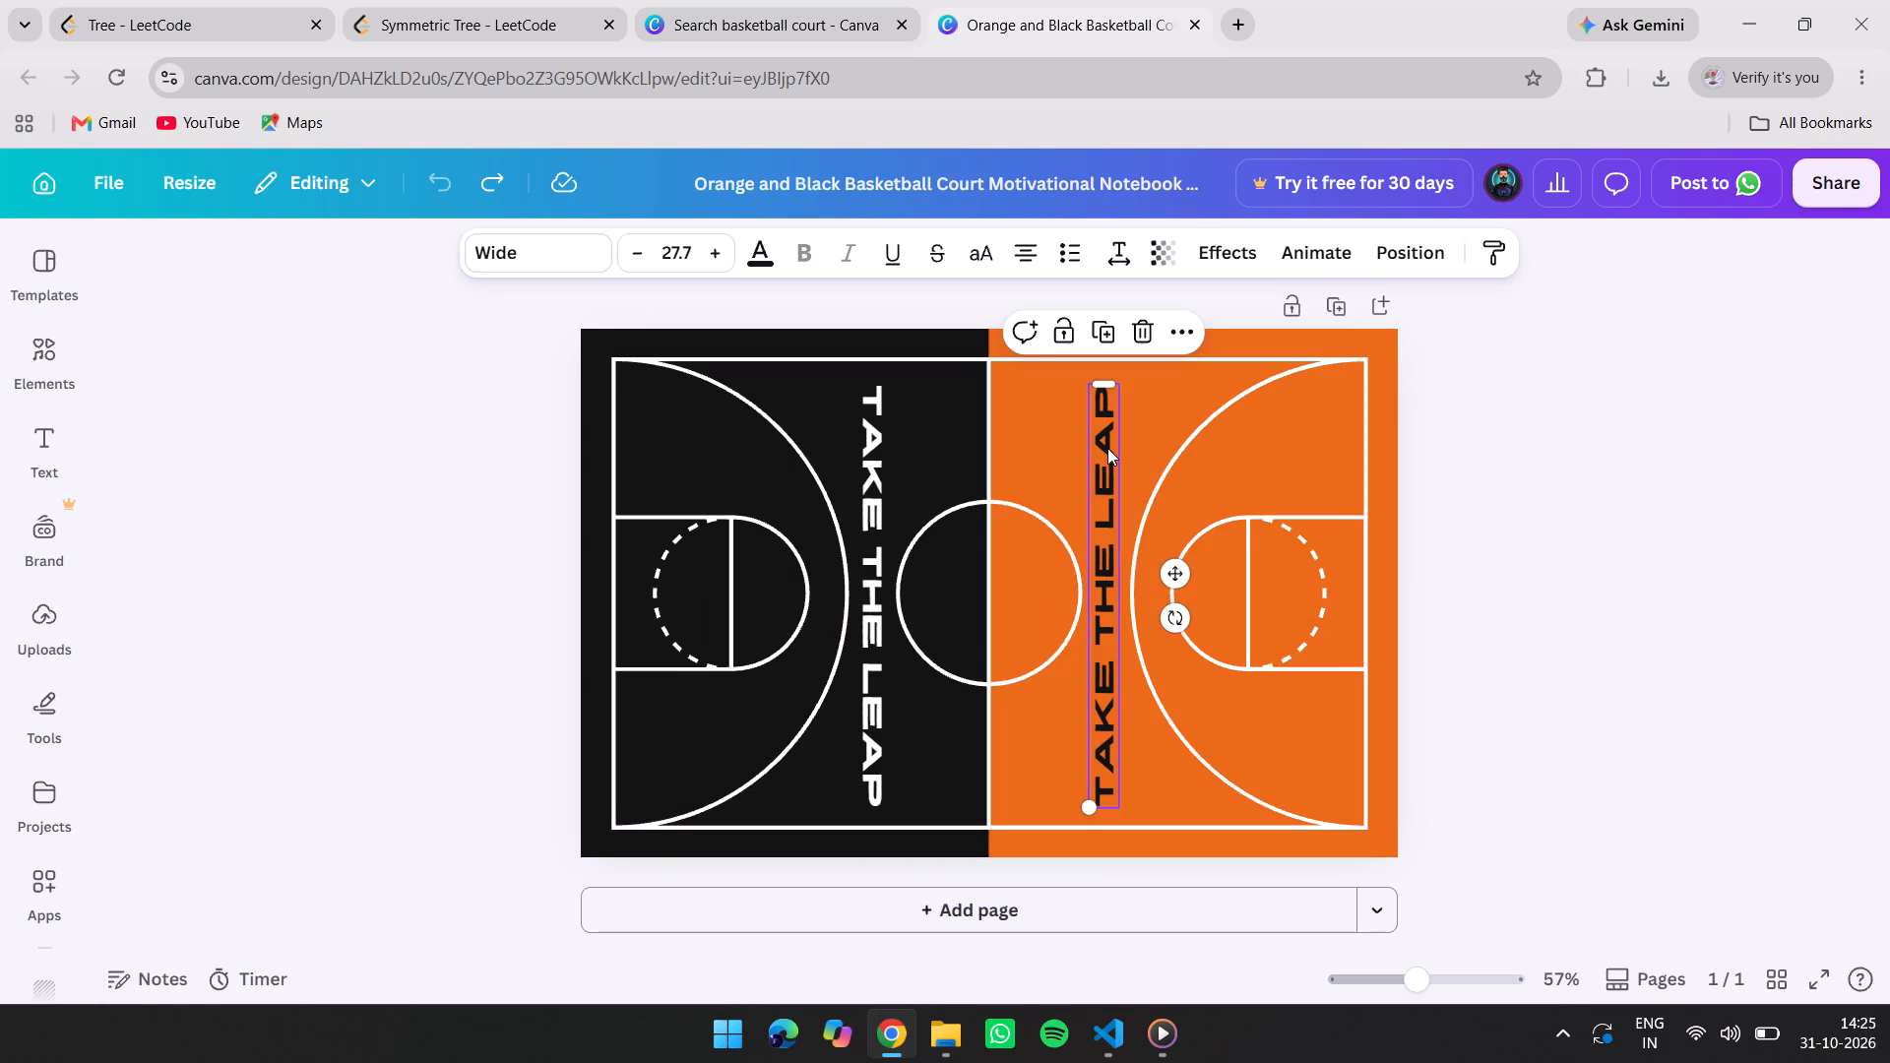
double_click(1107, 448)
click(1107, 448)
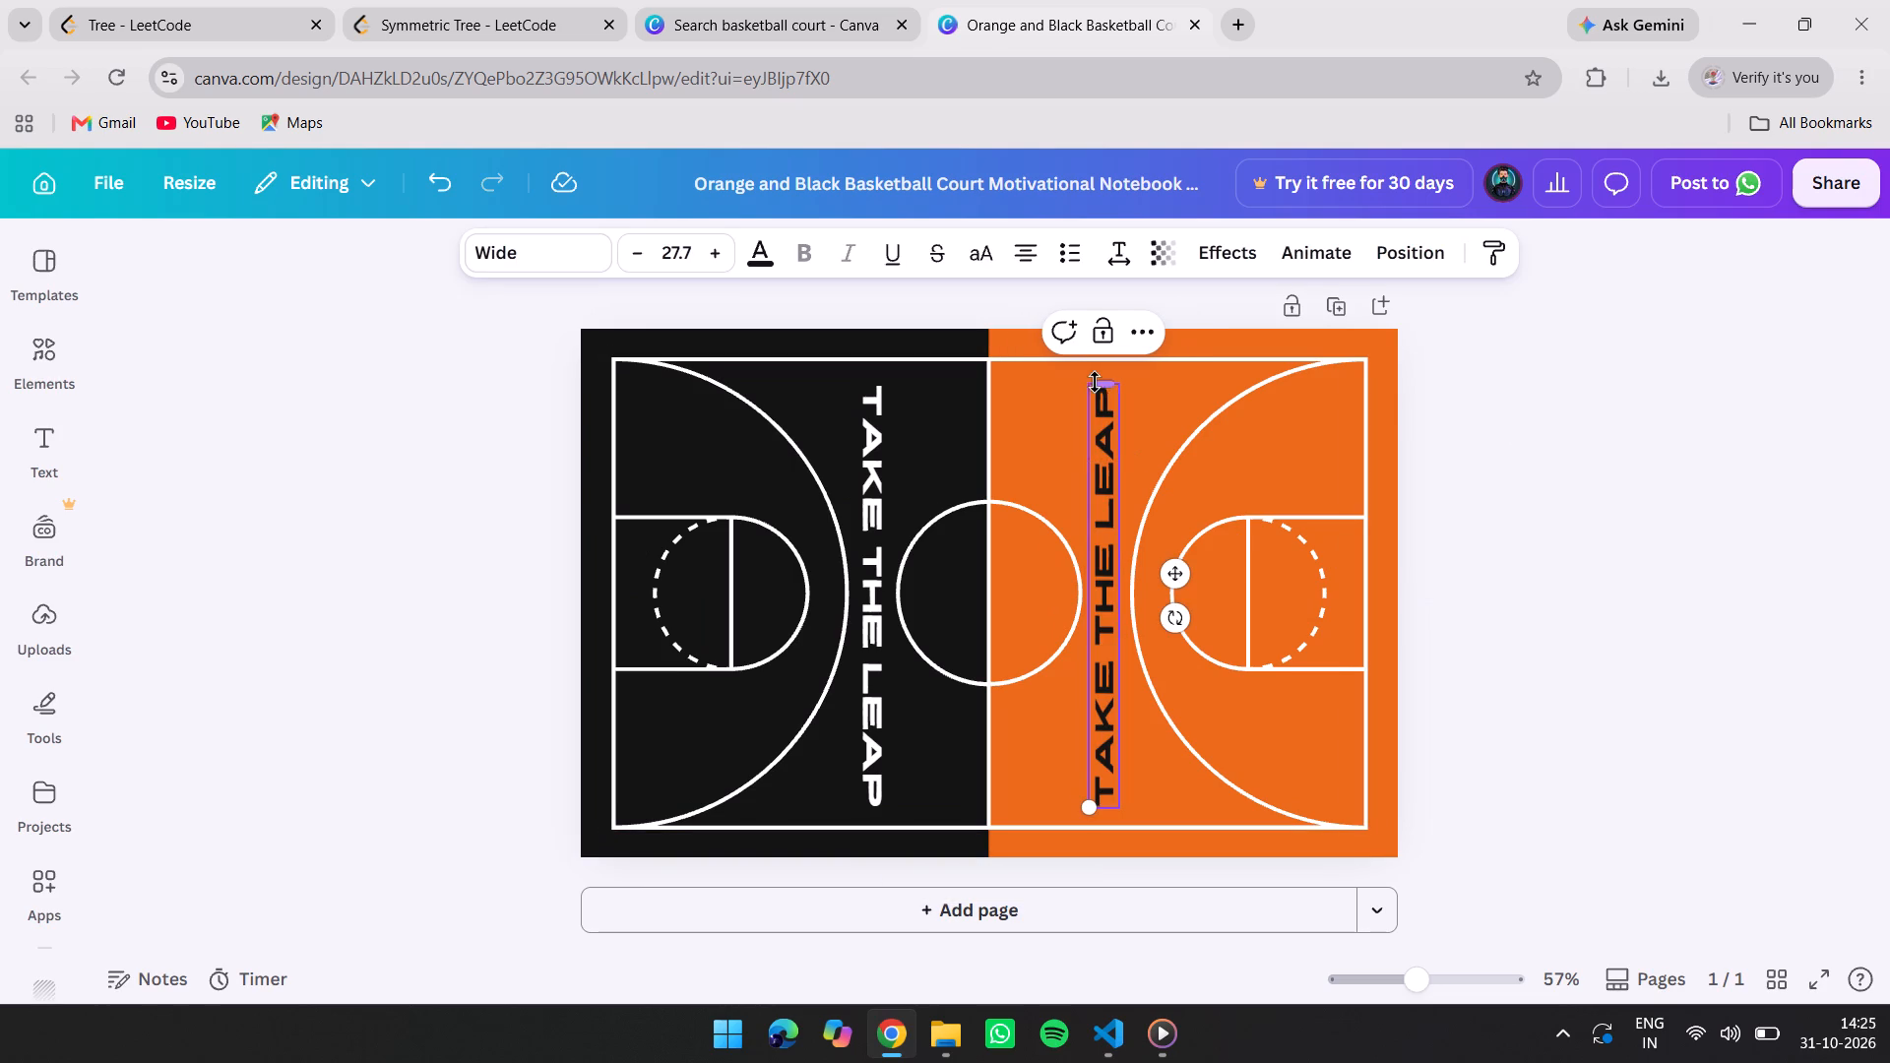
key(Right)
key(Right)
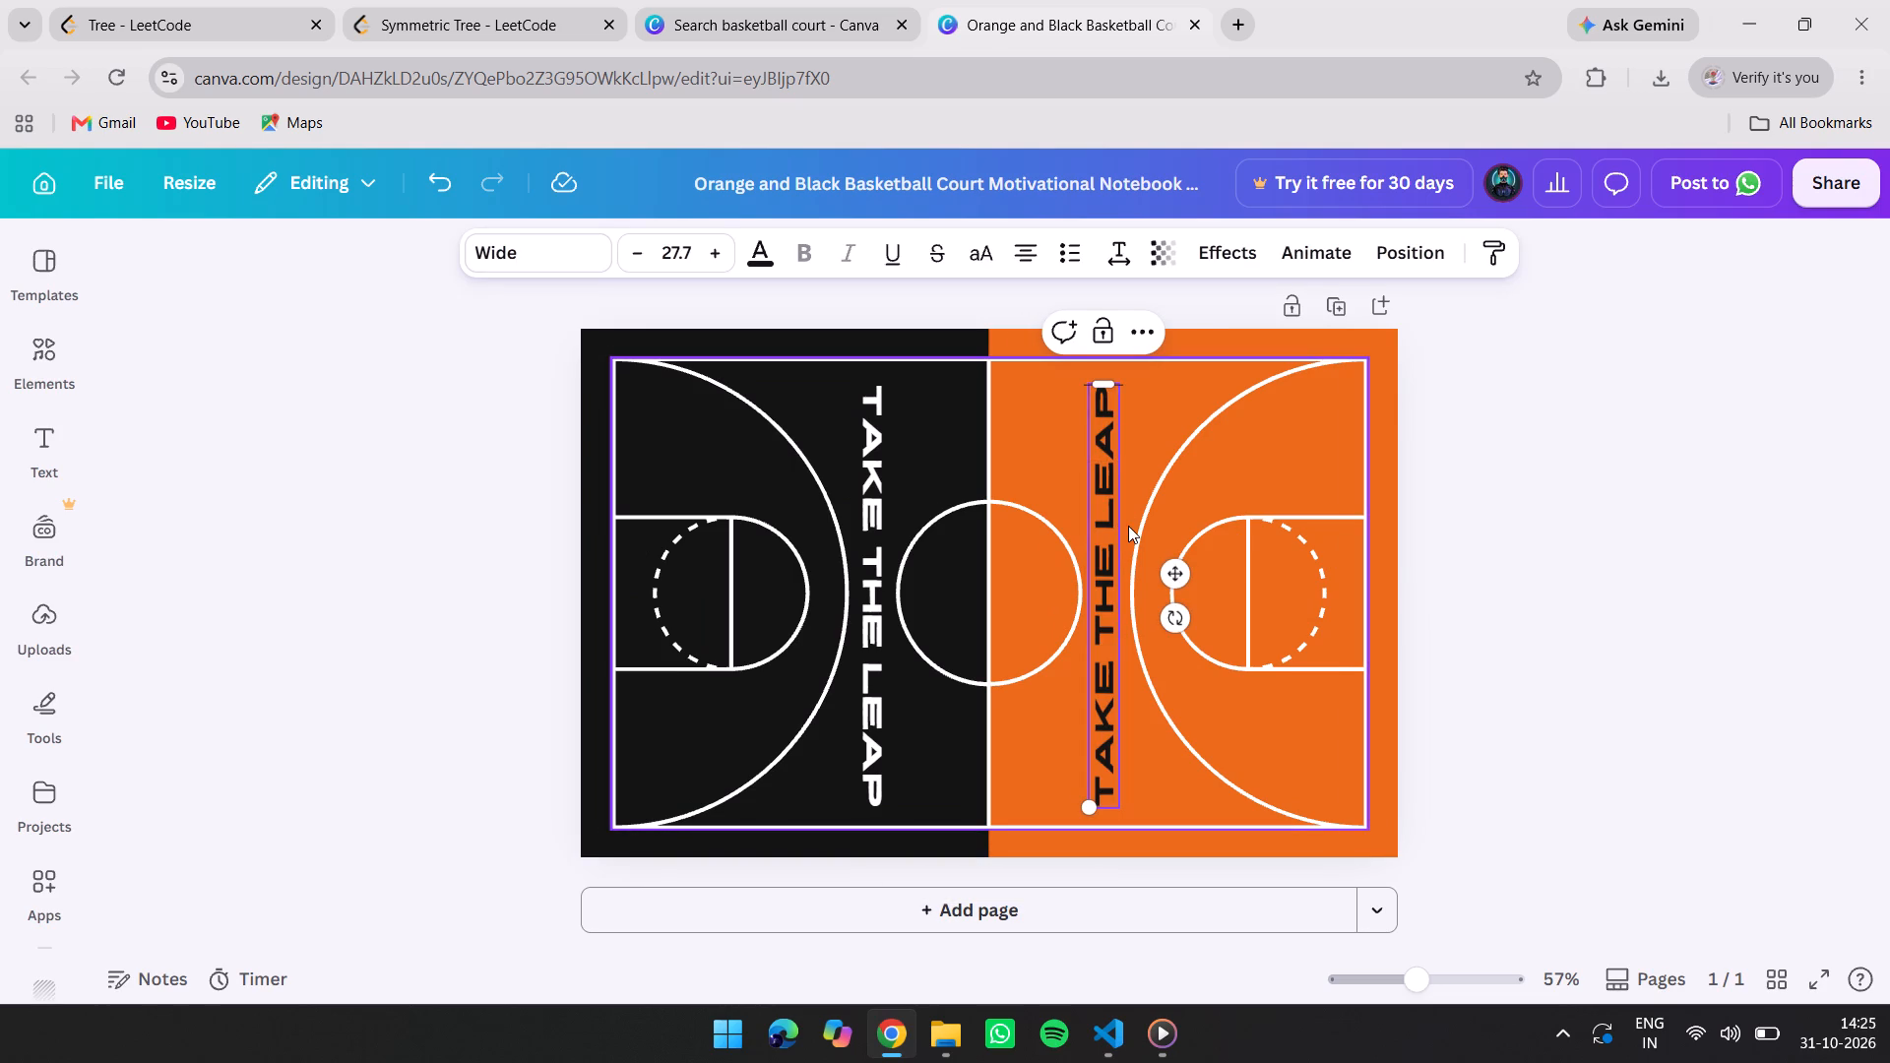
key(BackSpace)
key(BackSpace)
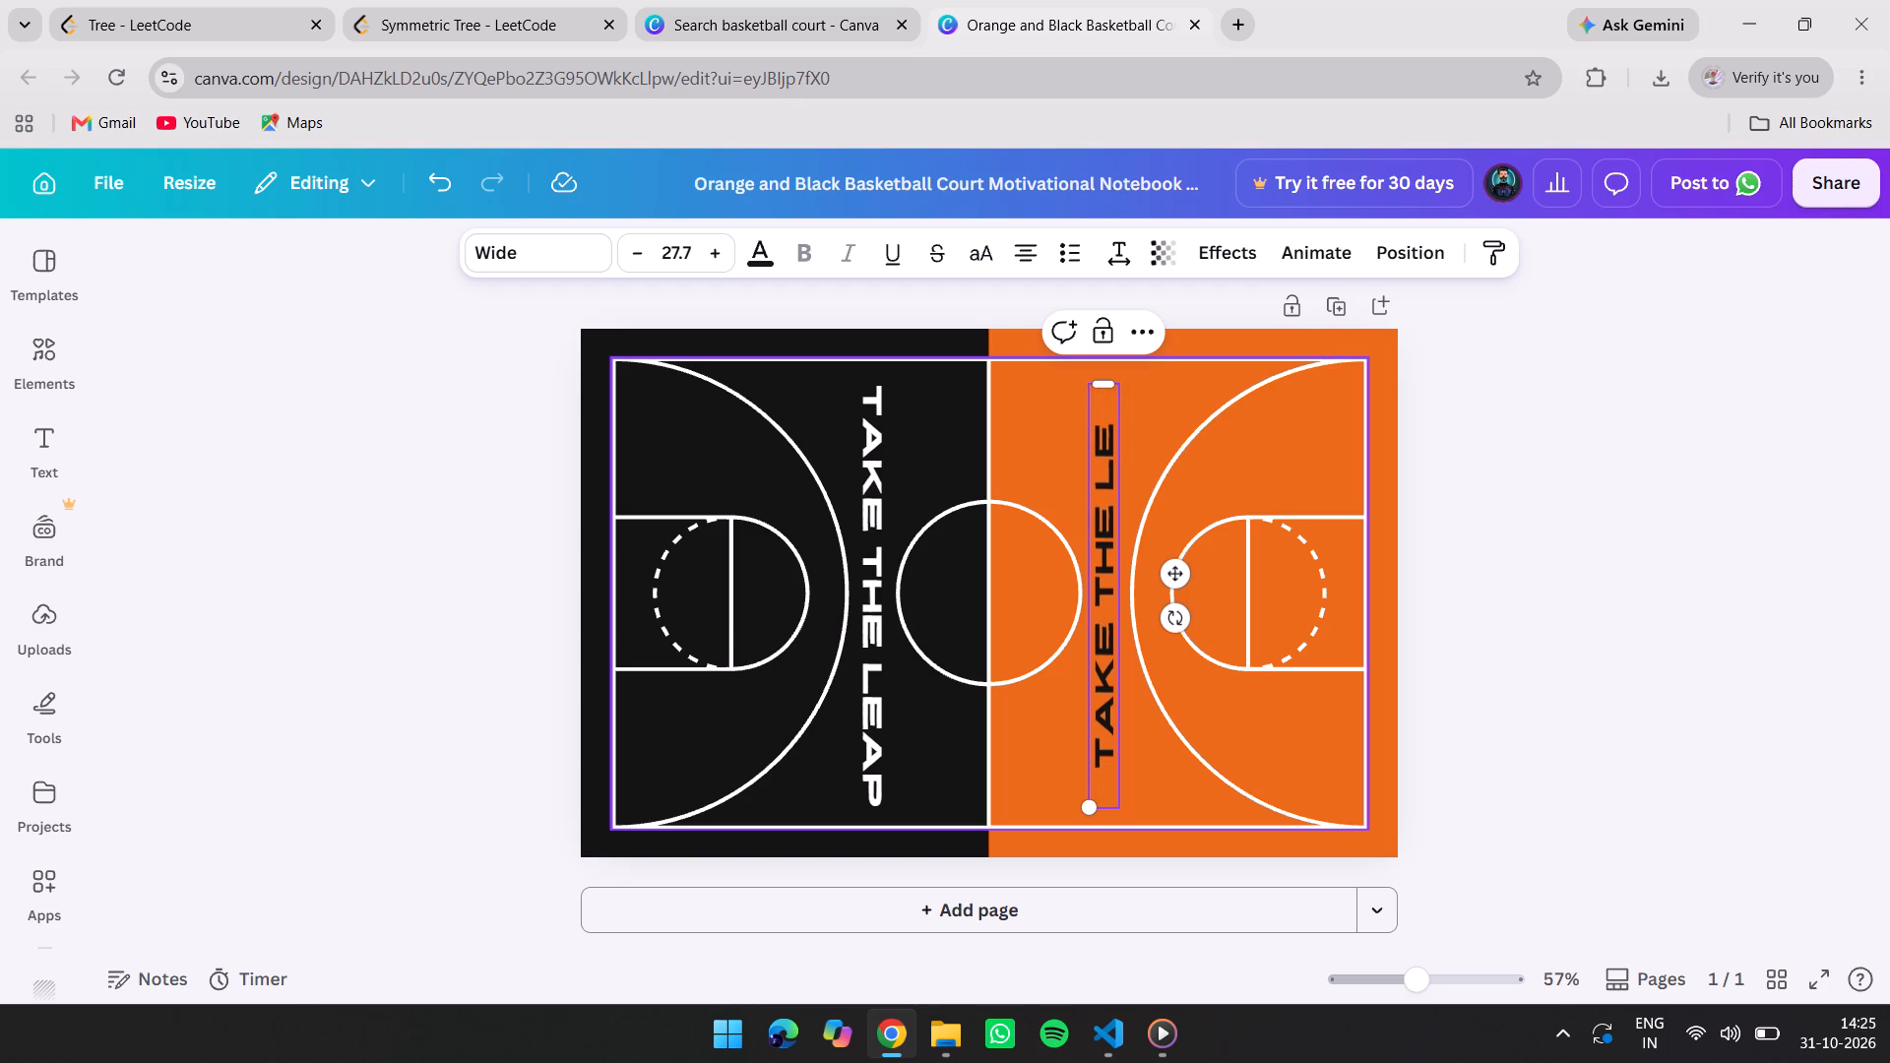
key(BackSpace)
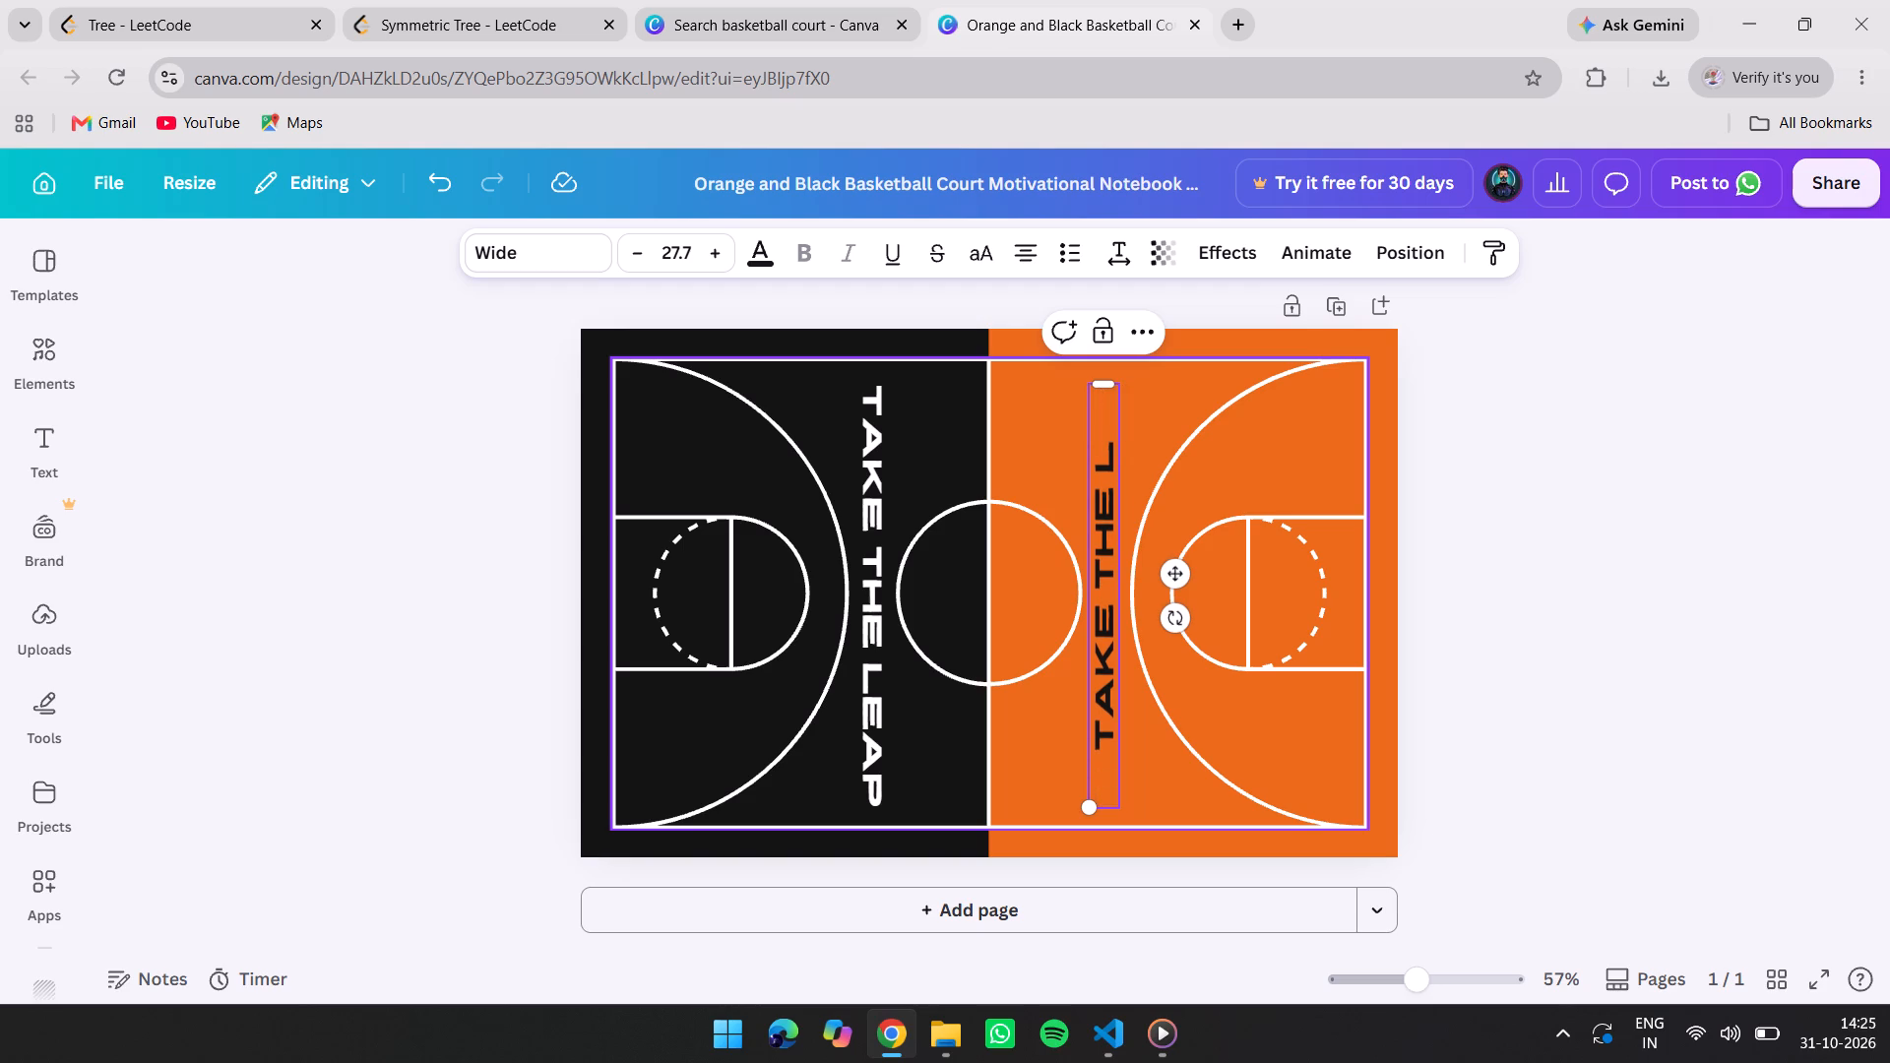
text(ayu)
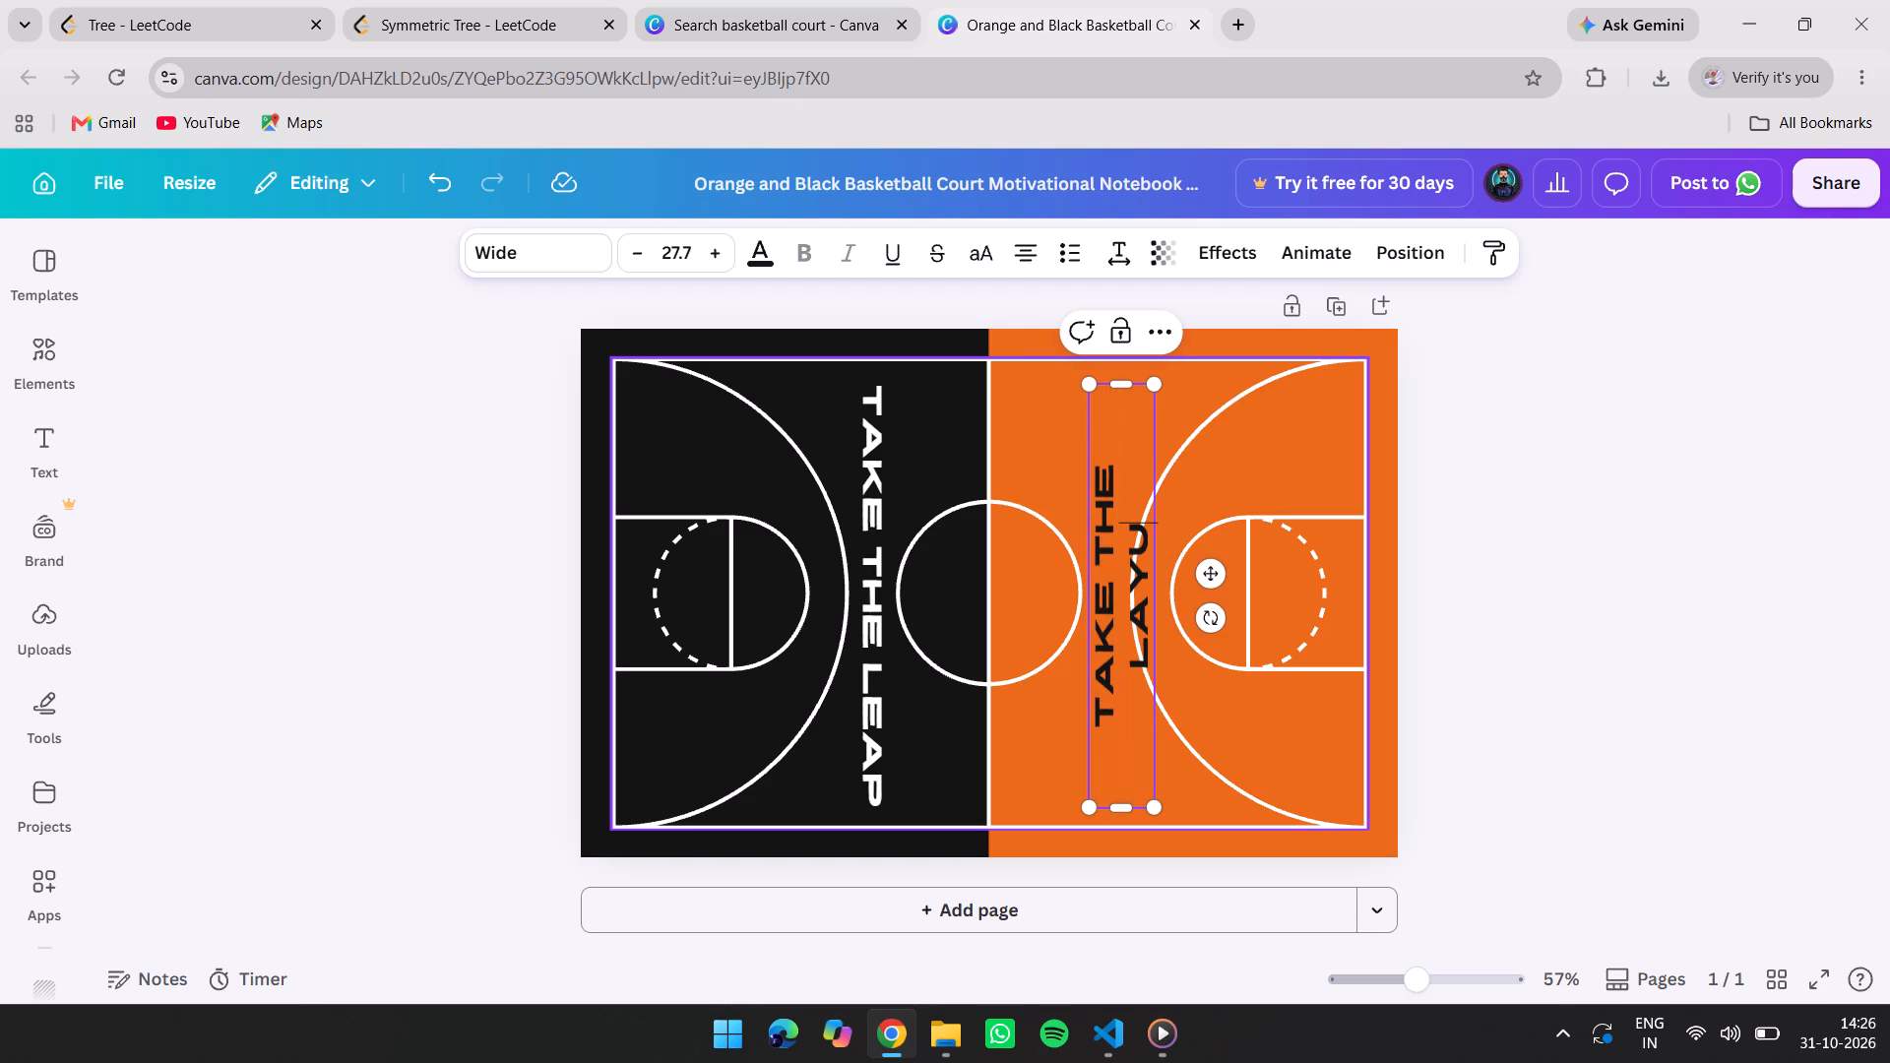
key(BackSpace)
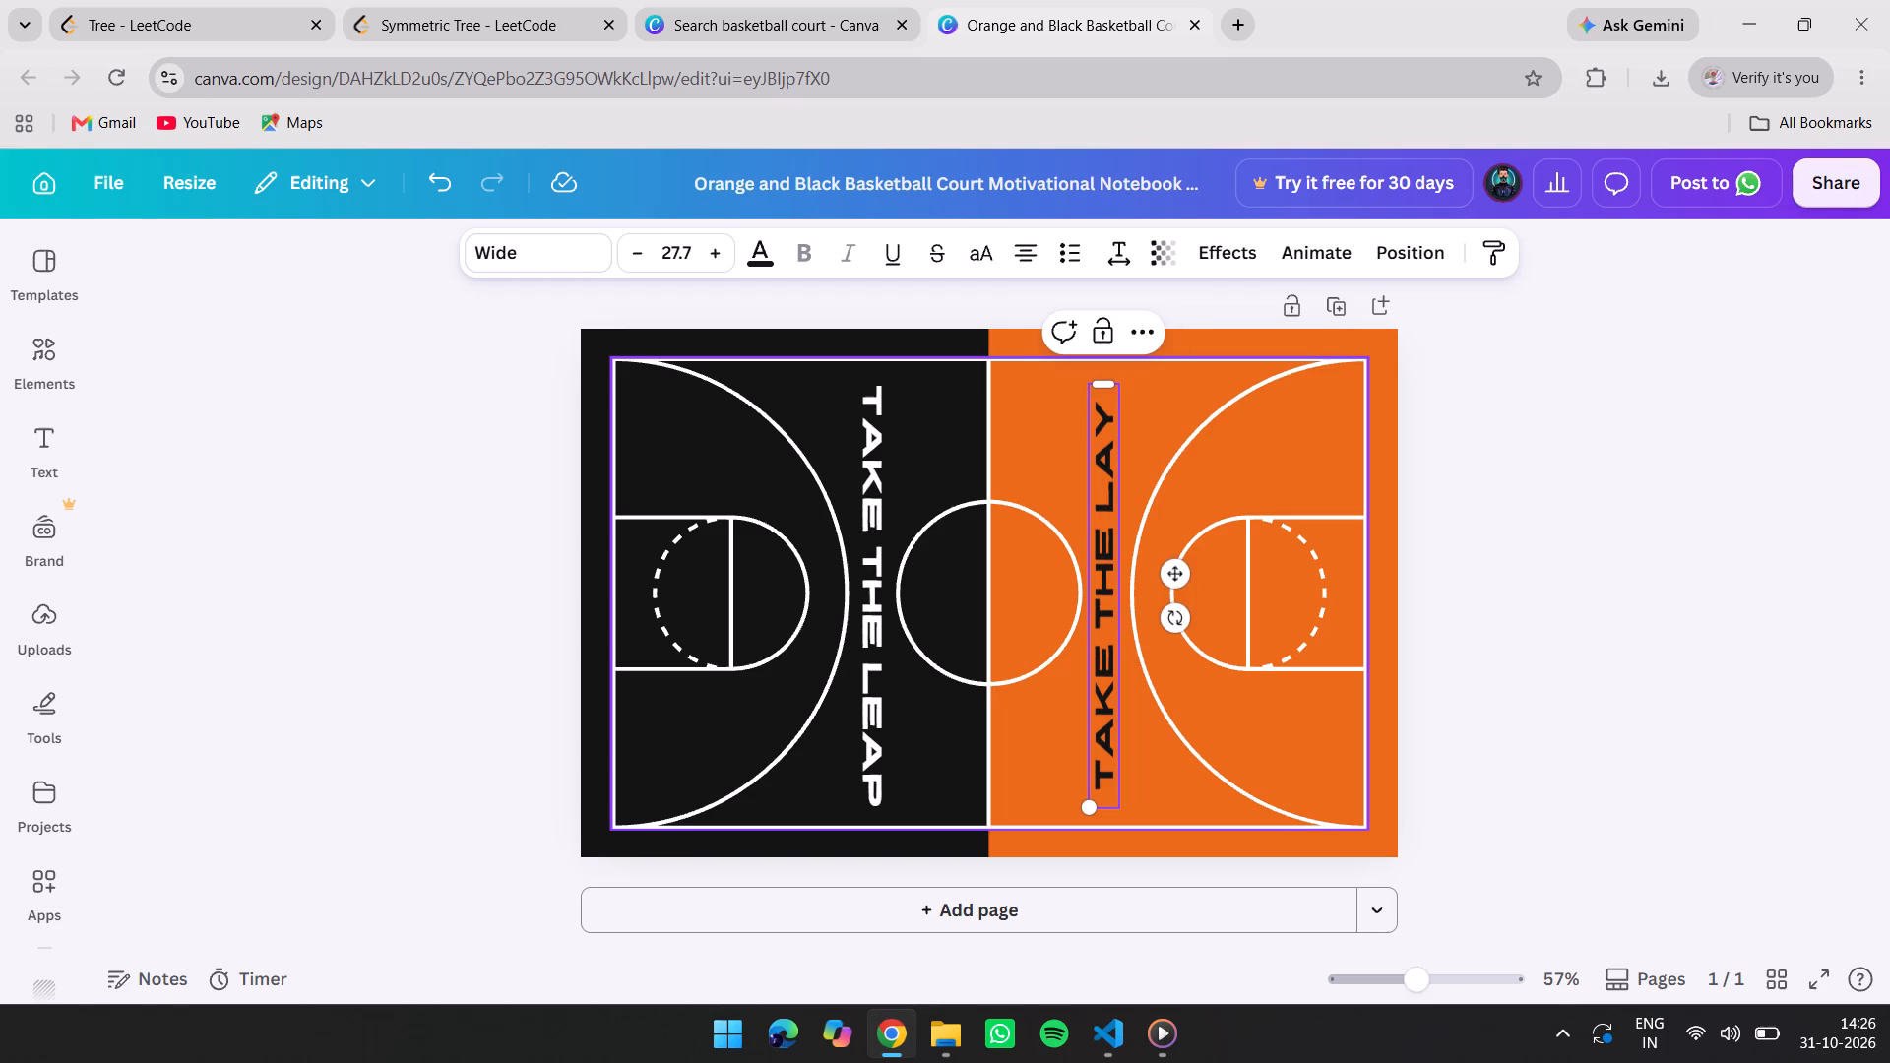
Change the white text on the black half of the court to "TAKE THE LAY".
double_click(858, 648)
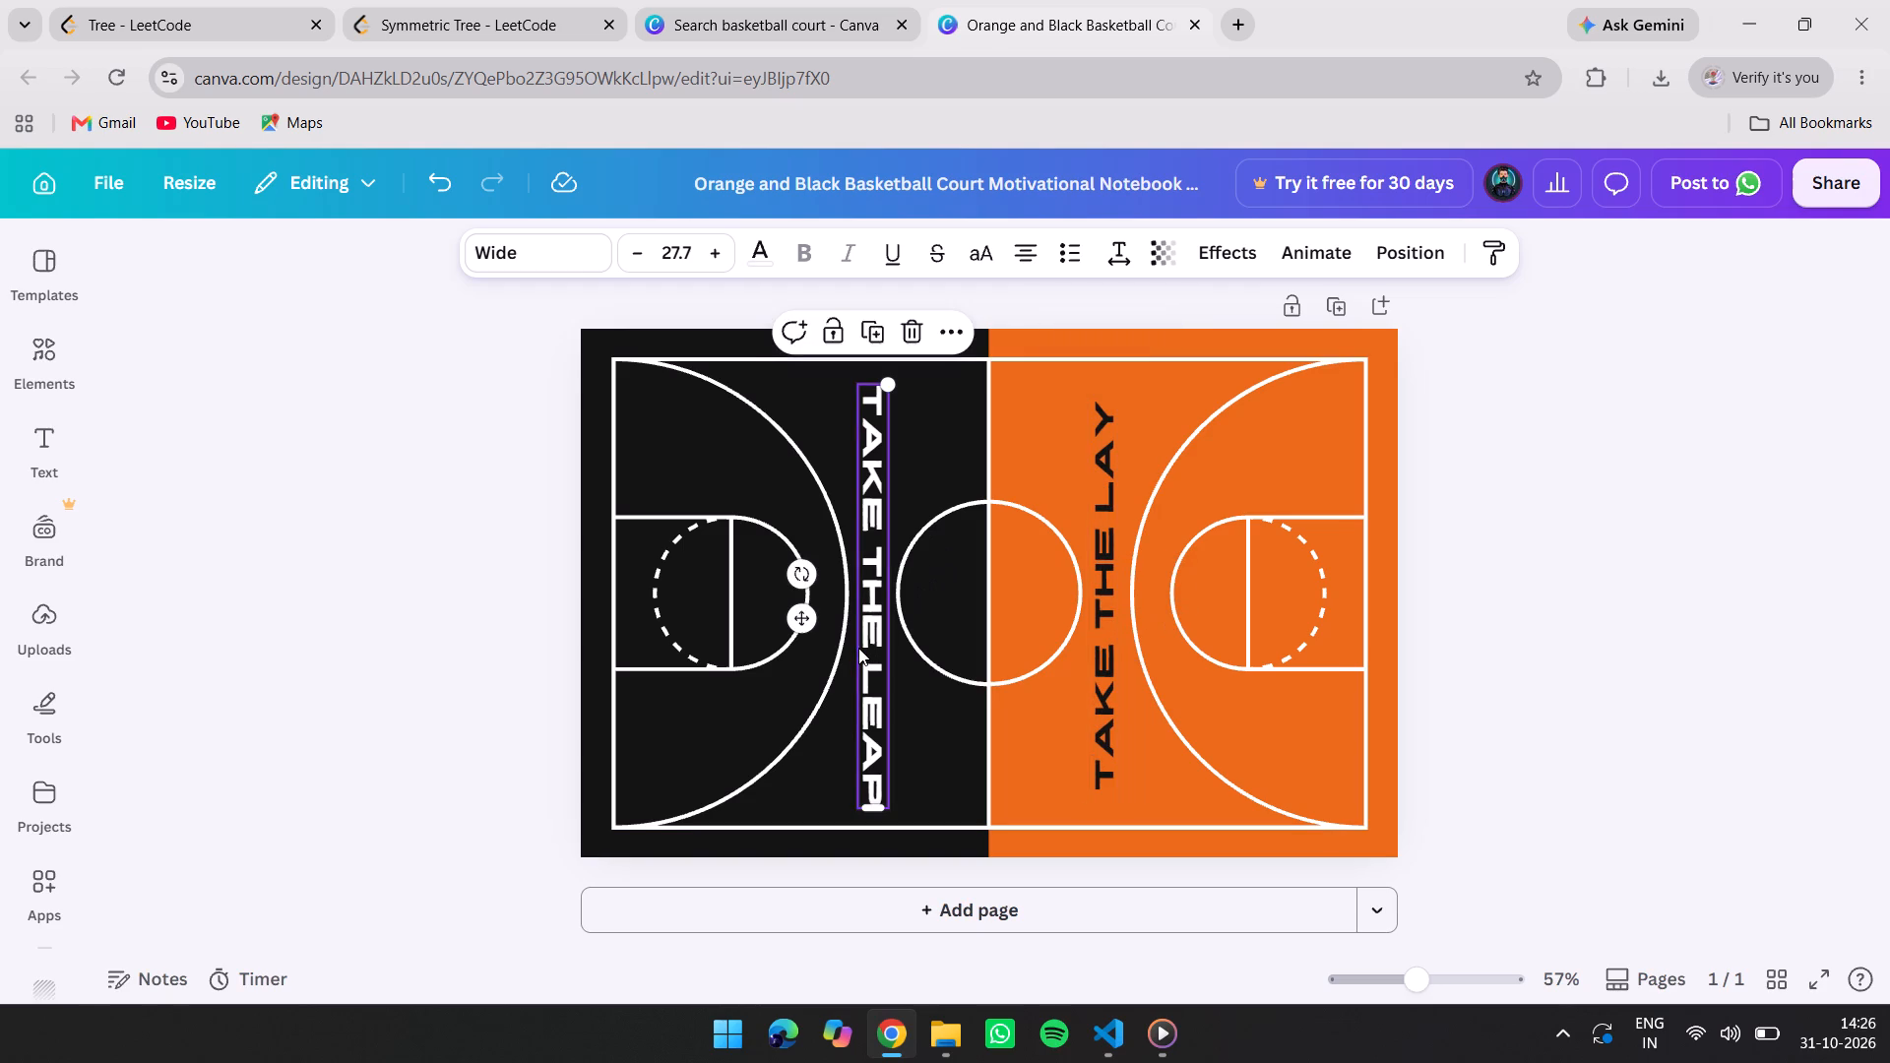
click(871, 789)
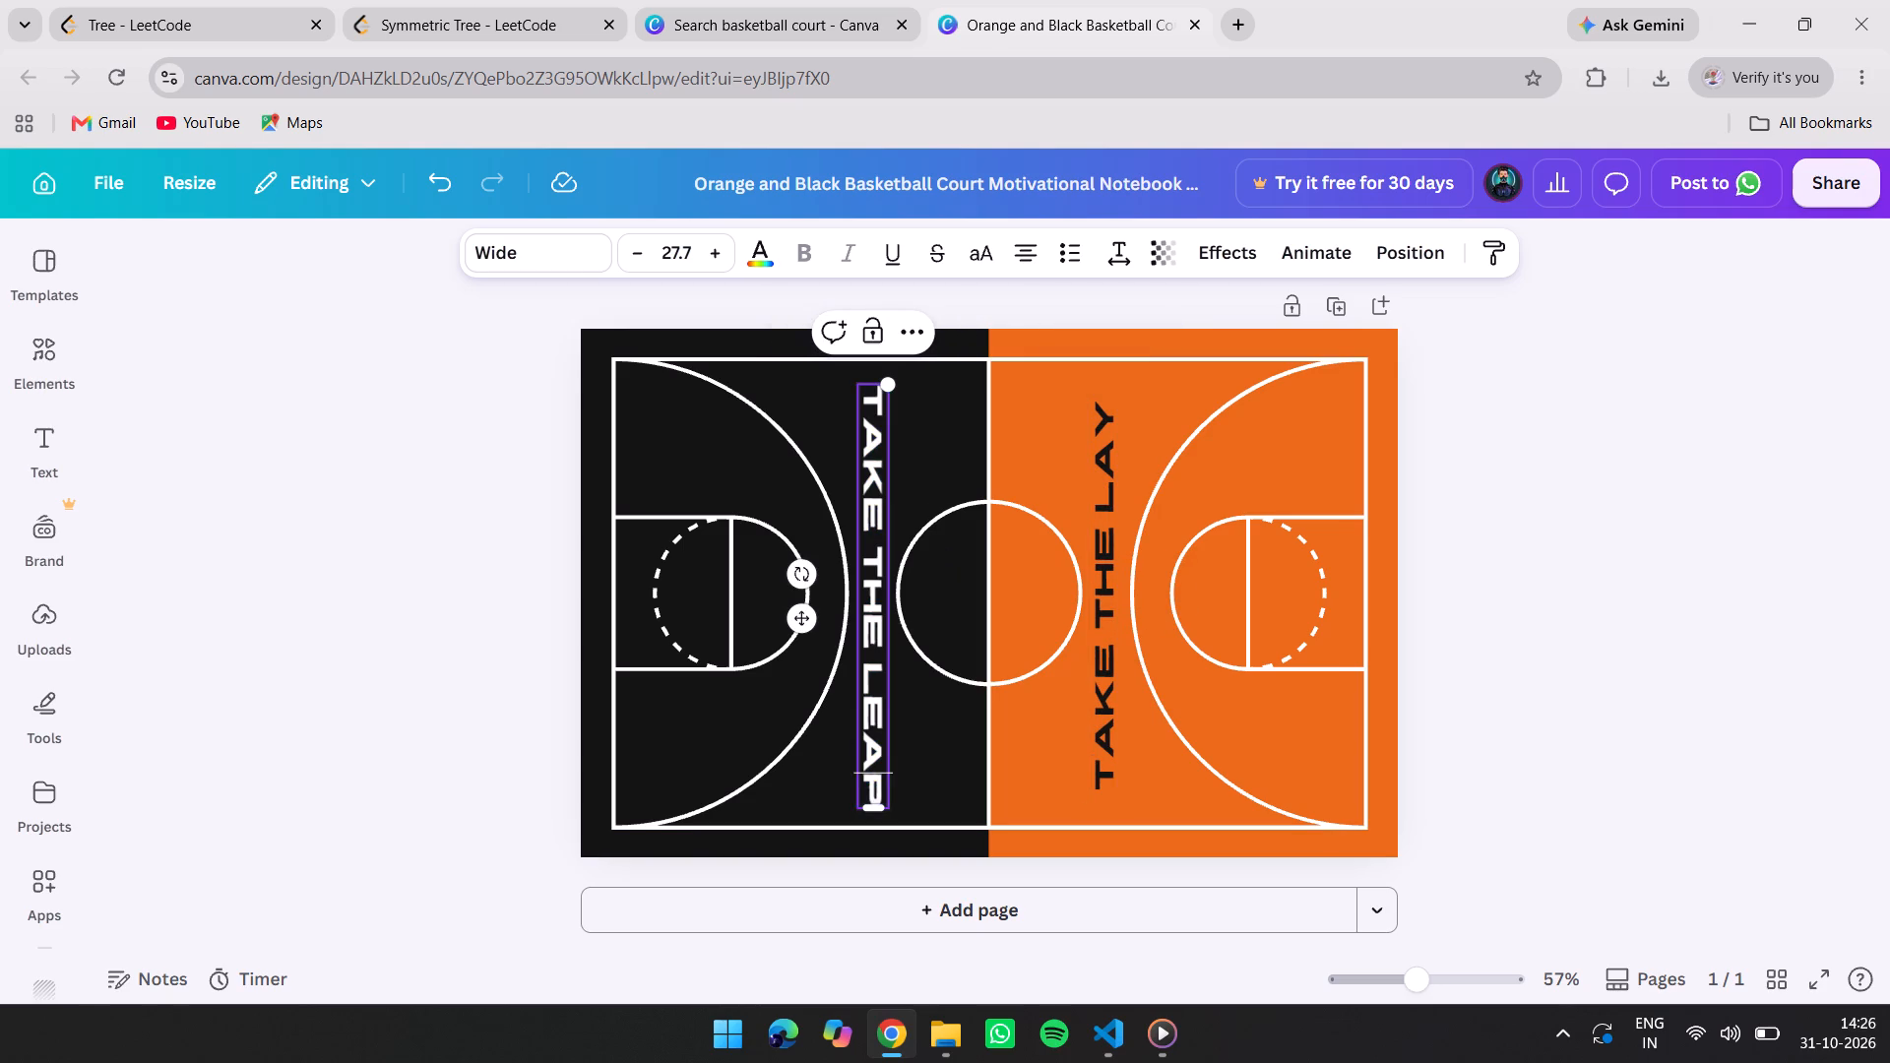
key(Right)
key(BackSpace)
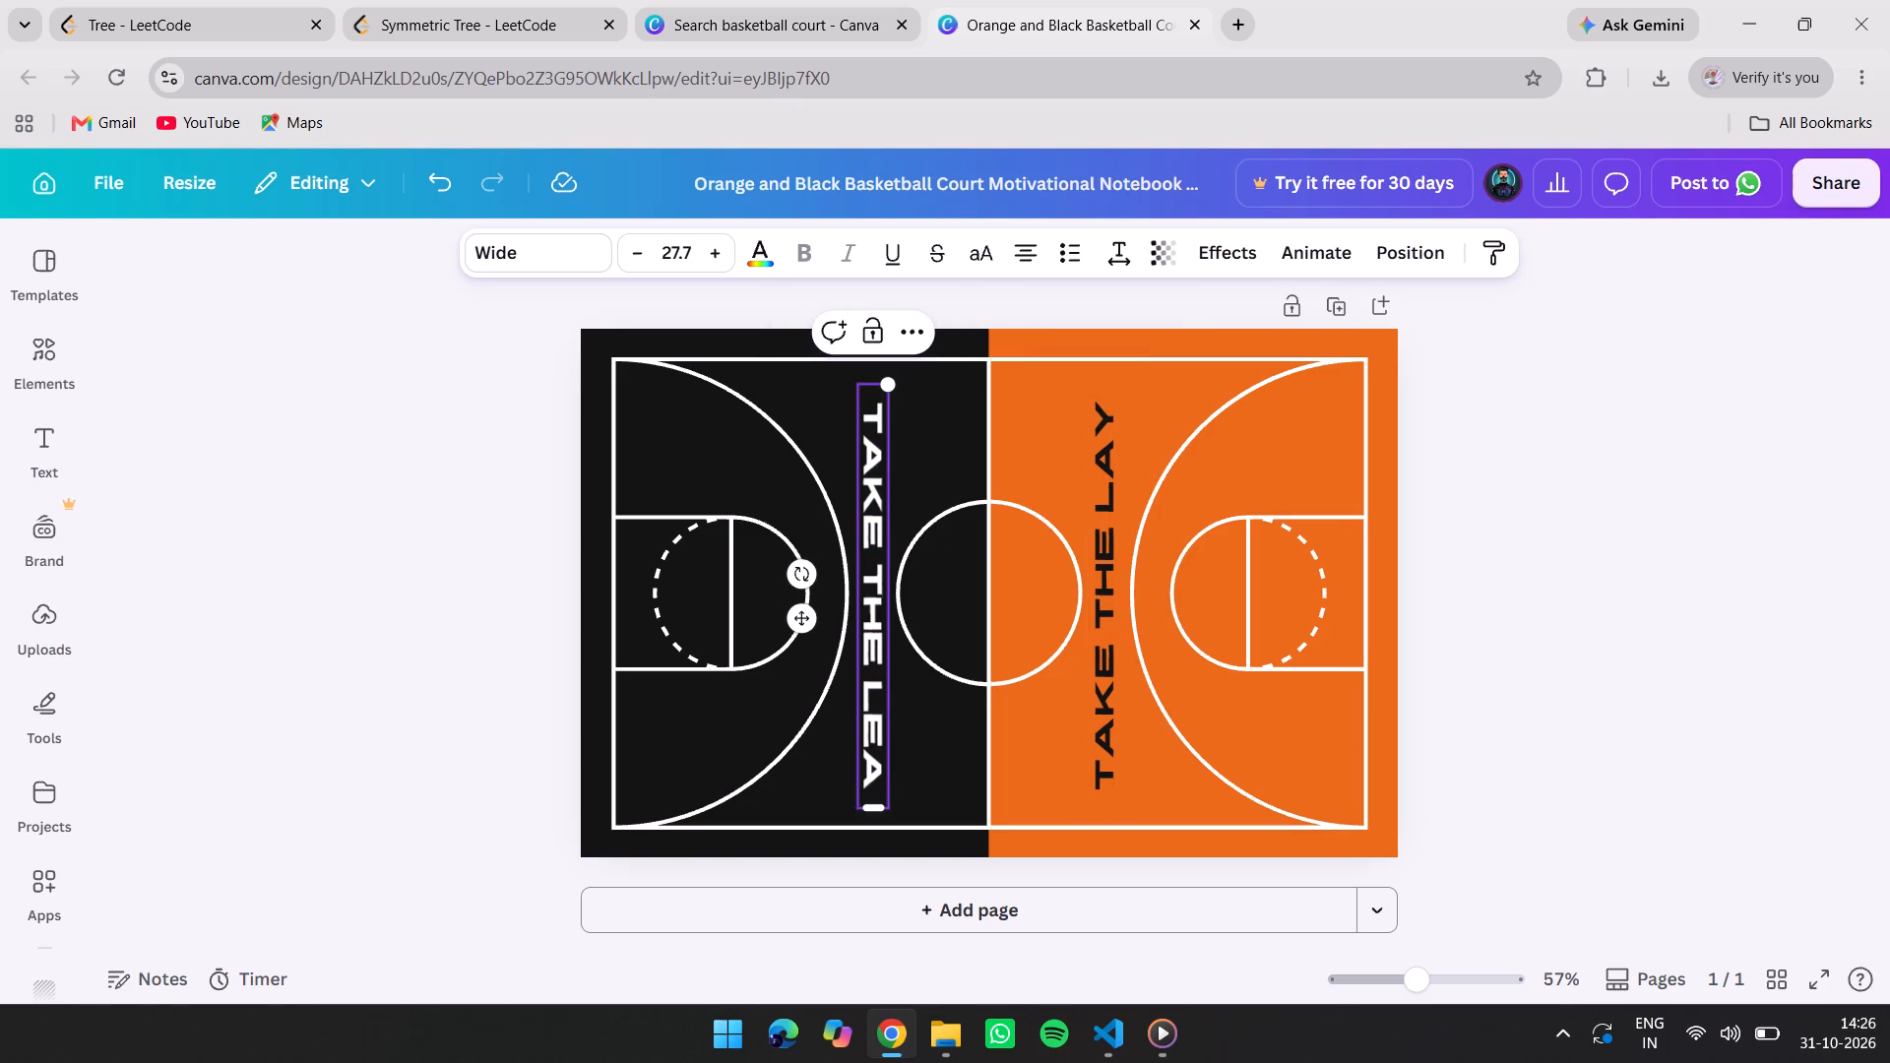
key(BackSpace)
key(BackSpace)
text(at)
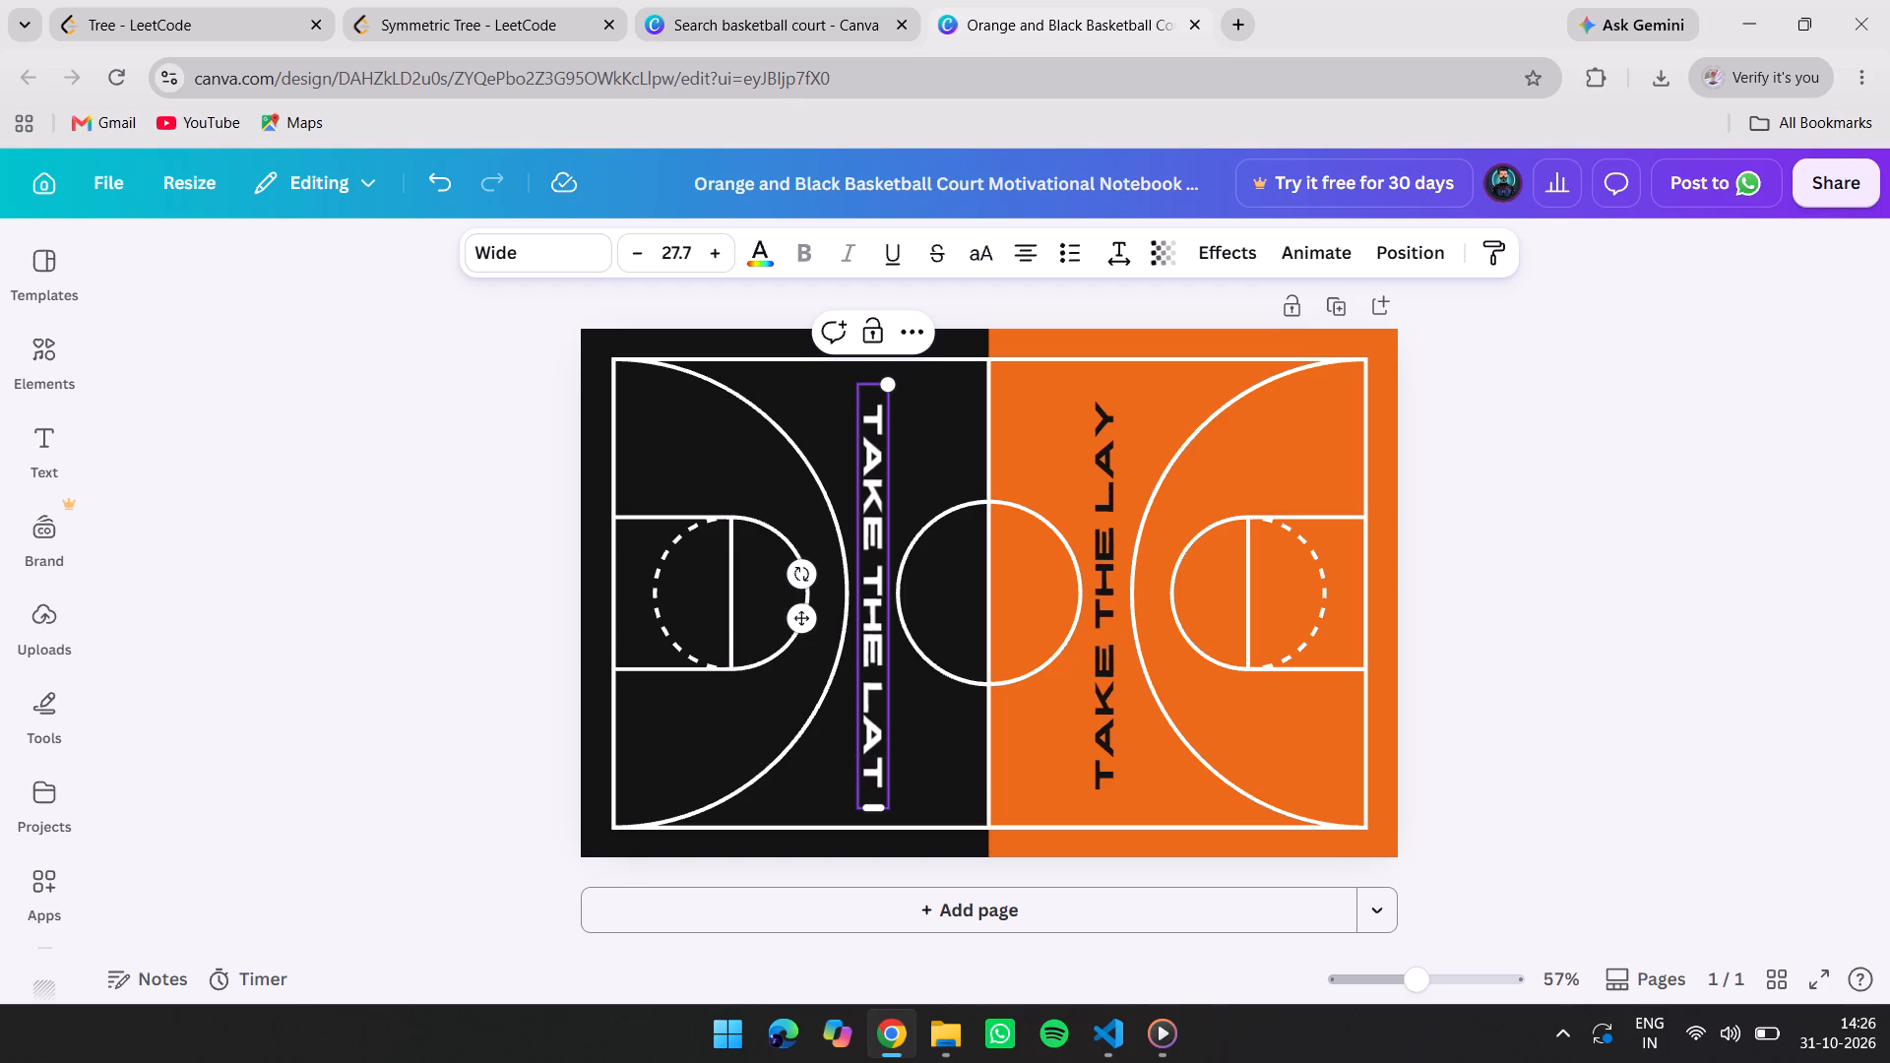
key(BackSpace)
key(y)
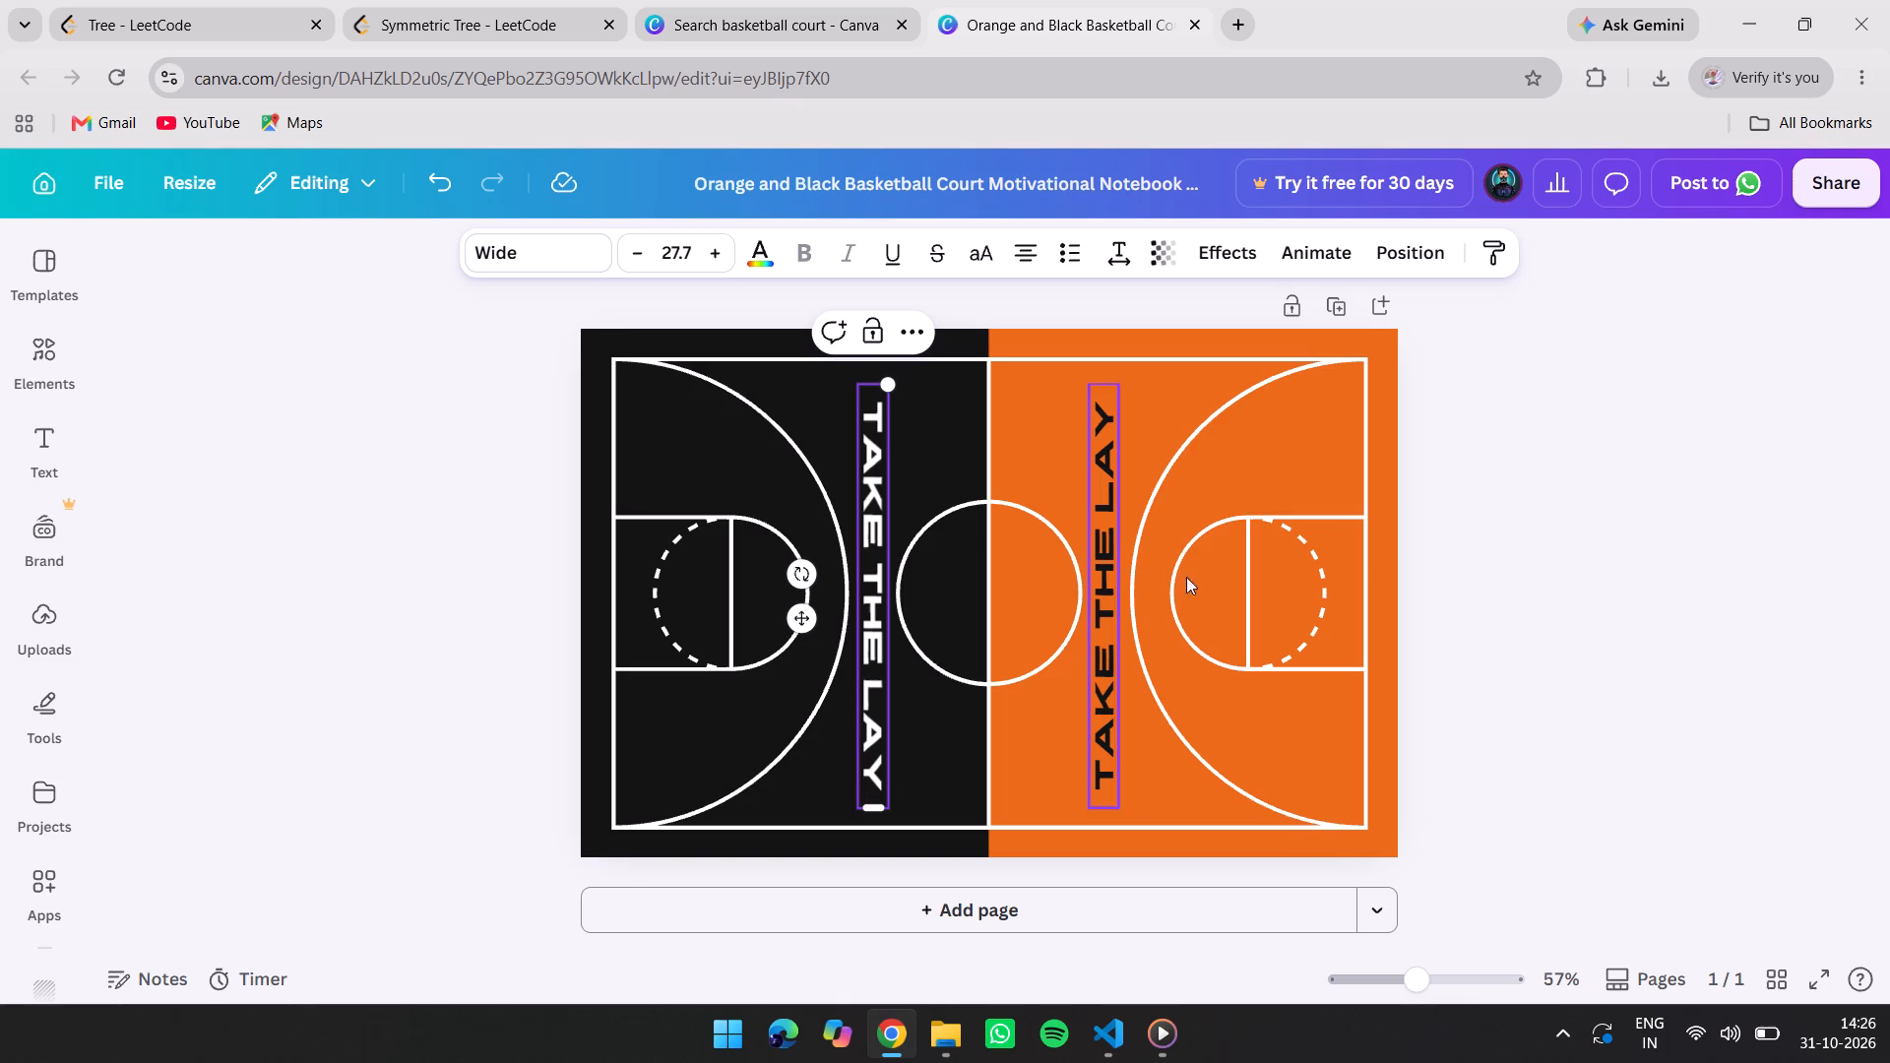
click(1619, 423)
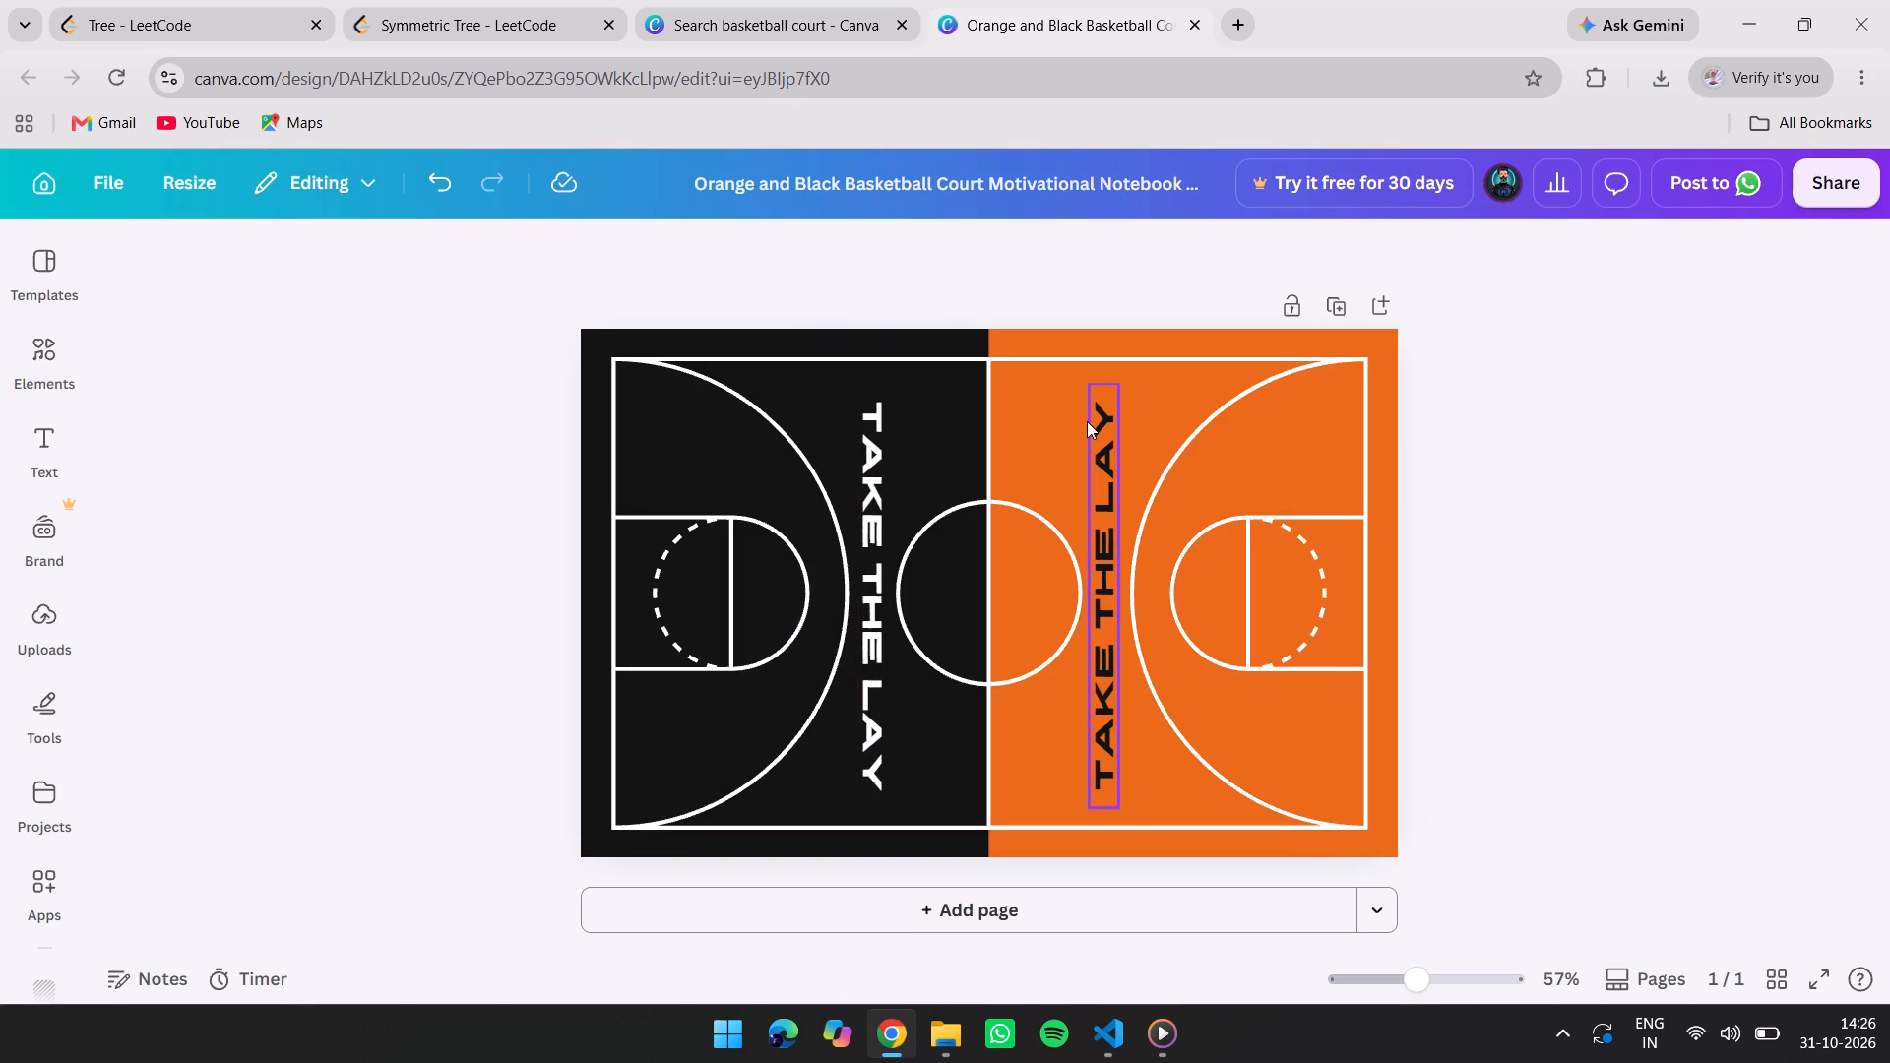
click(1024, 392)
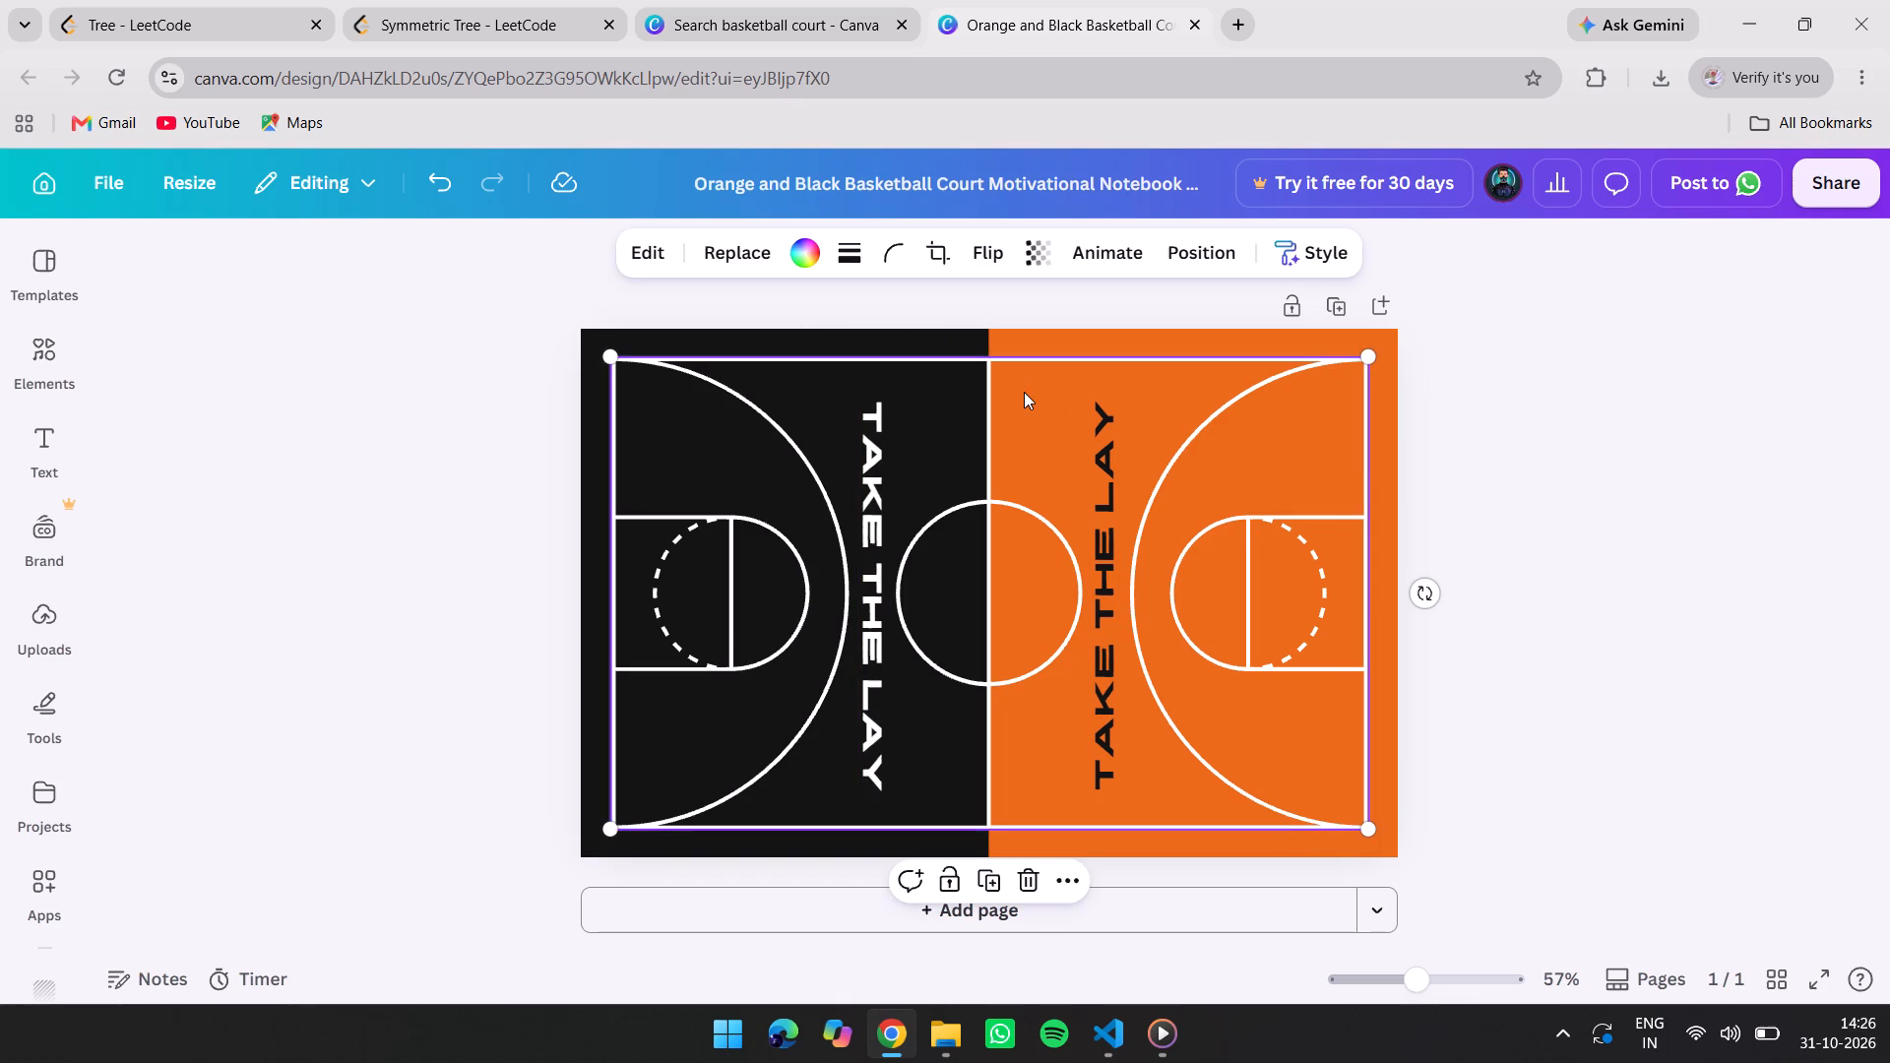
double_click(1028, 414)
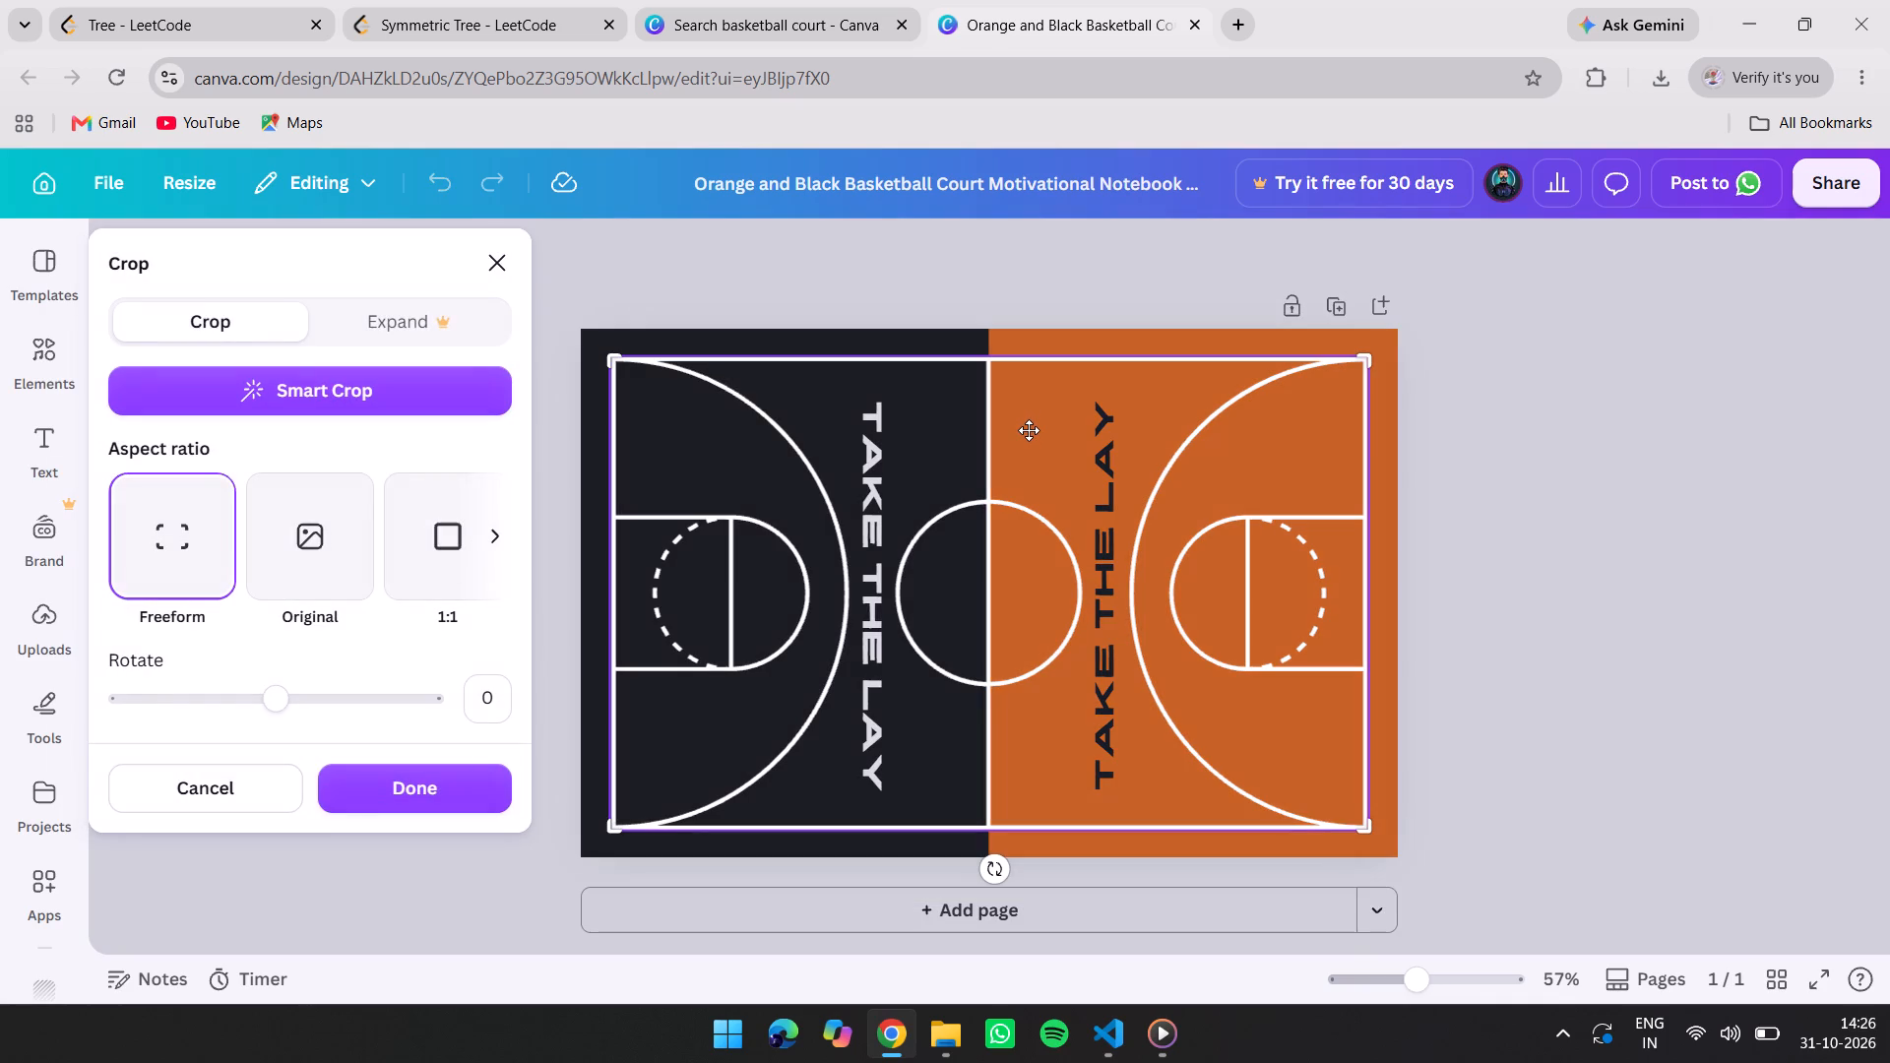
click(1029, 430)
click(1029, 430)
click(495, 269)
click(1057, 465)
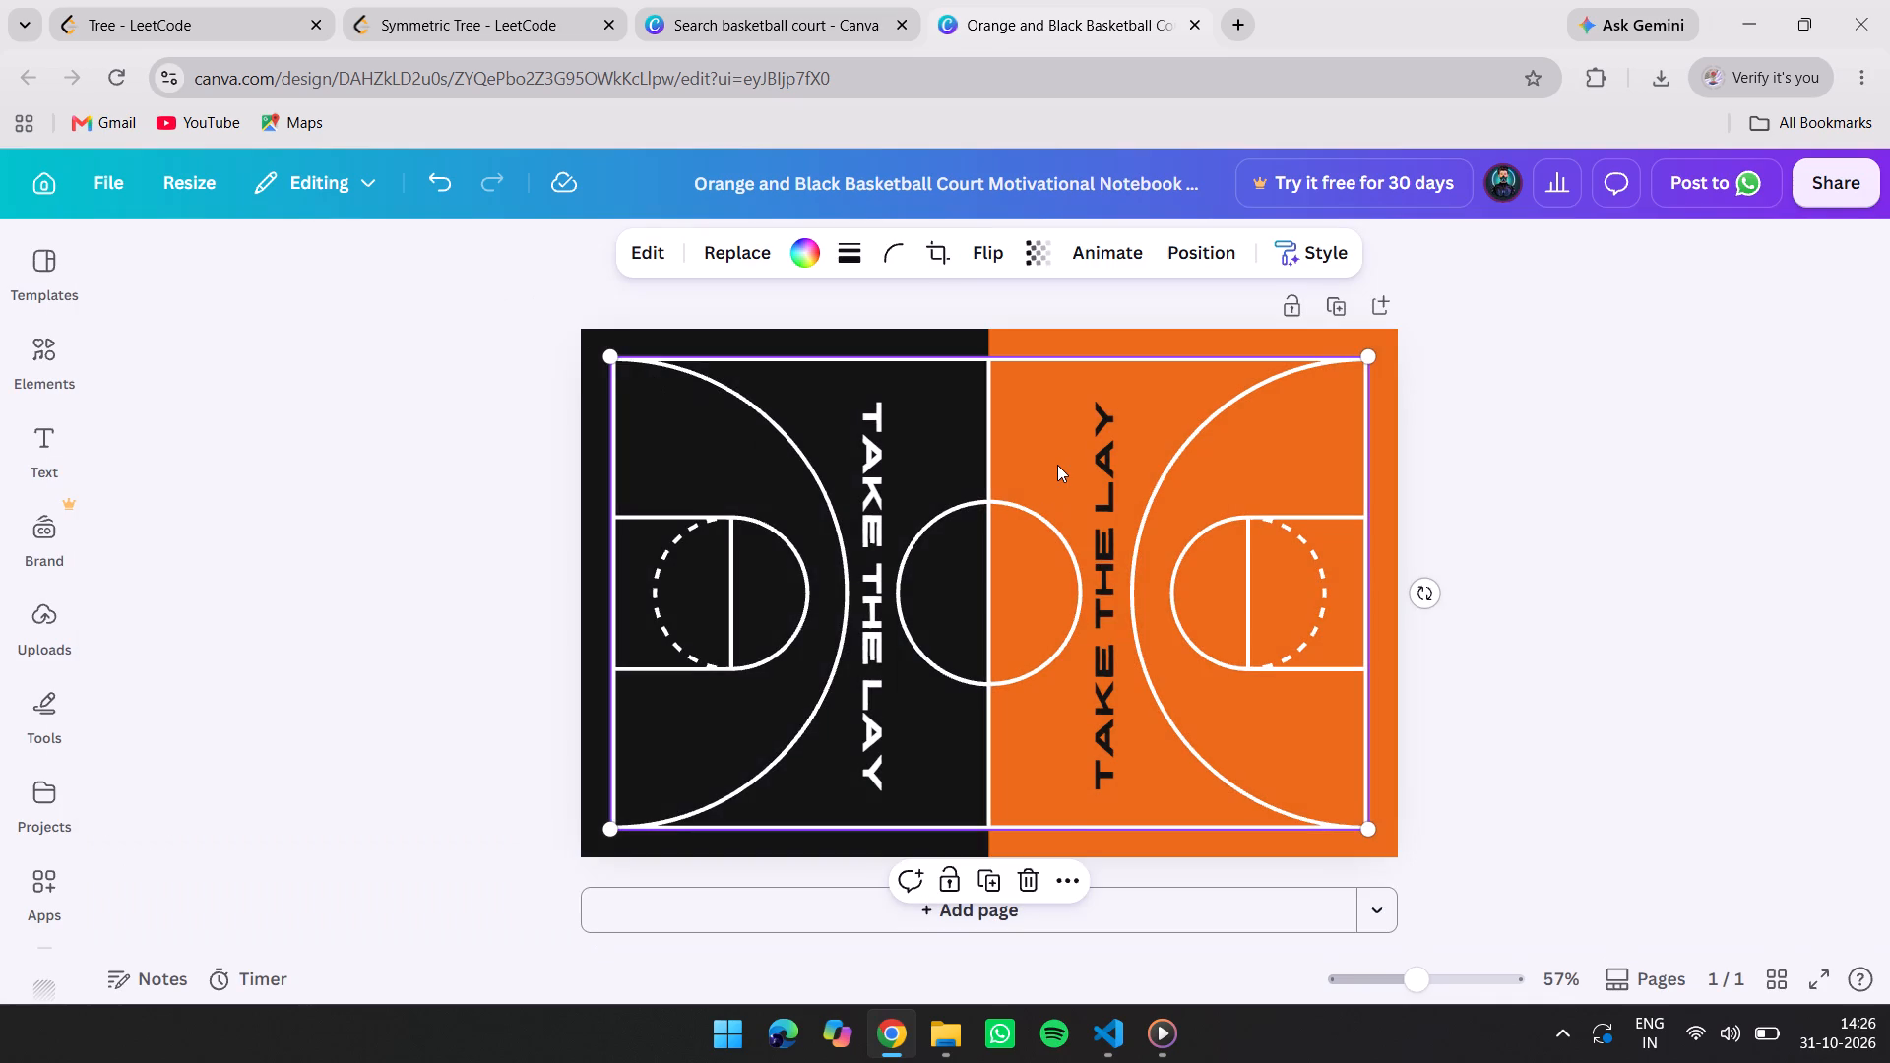
Recolor the orange half of the court, trying solid pink, turquoise and yellow before applying the default black-to-gold gradient.
click(1001, 351)
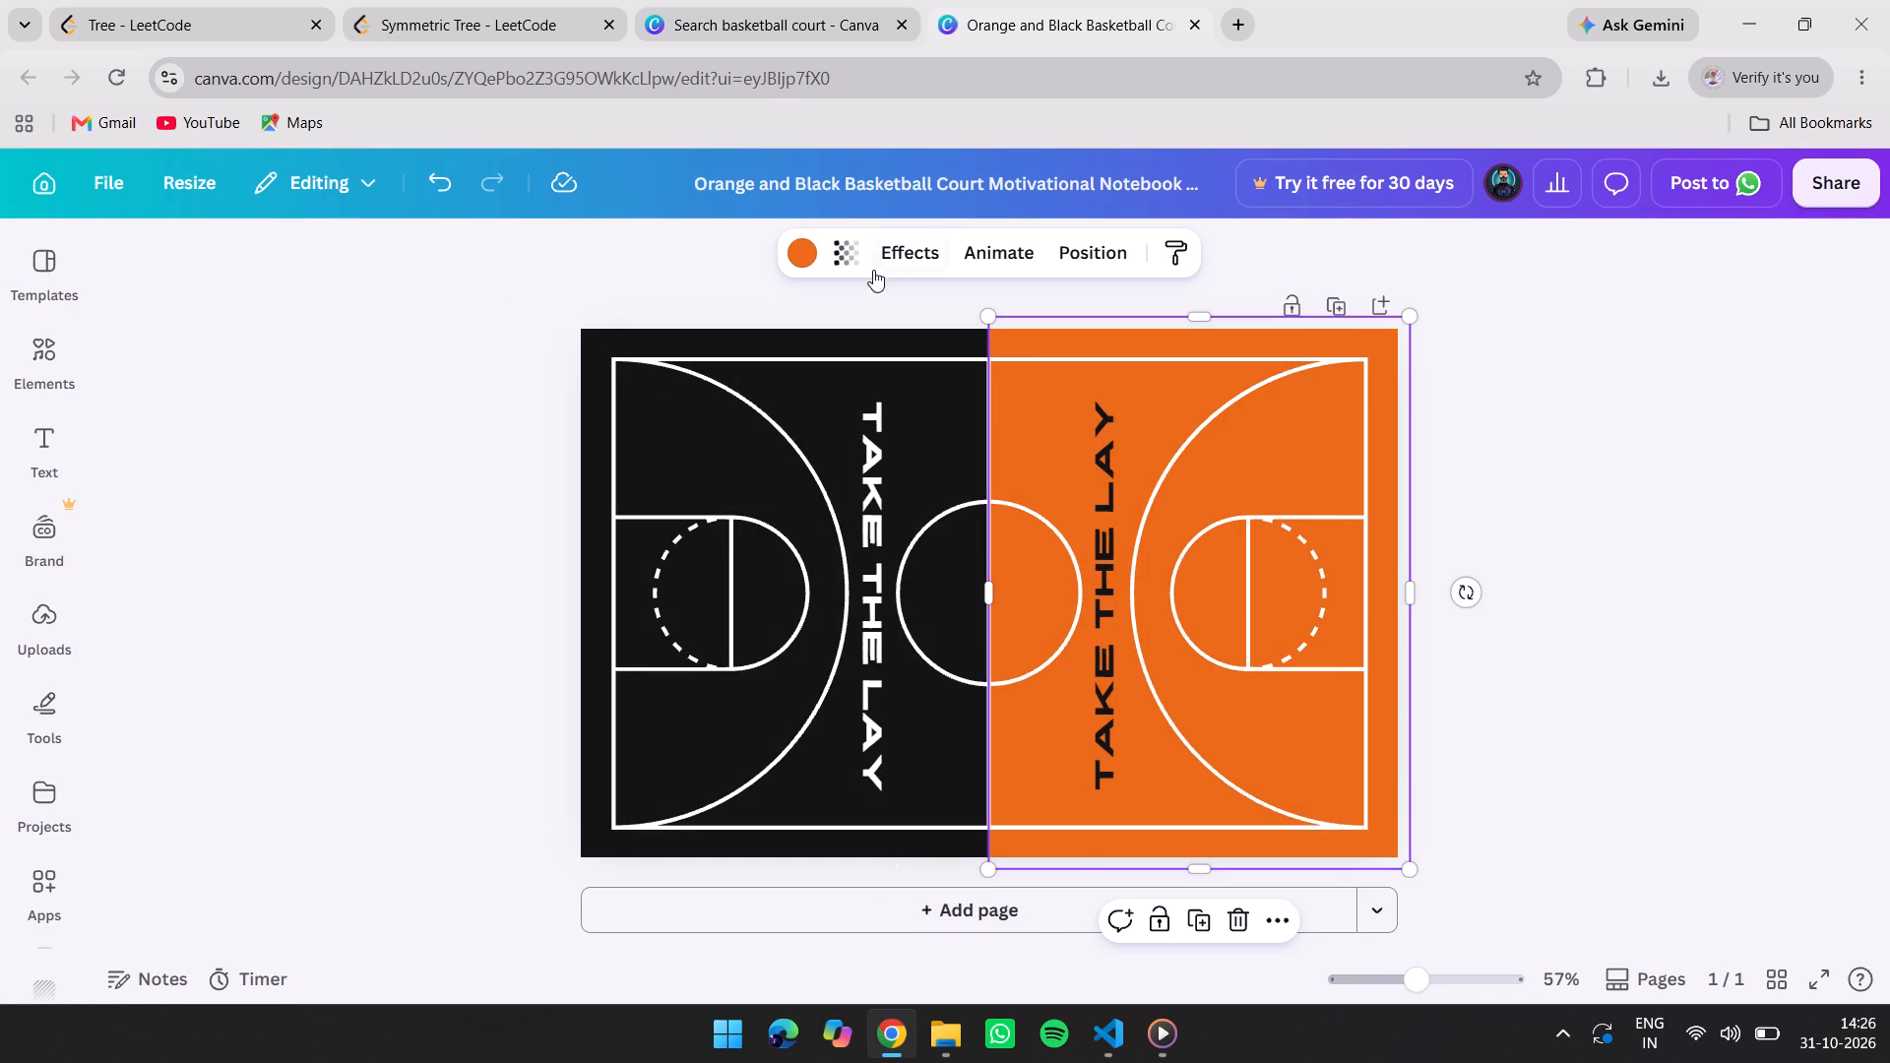
click(815, 267)
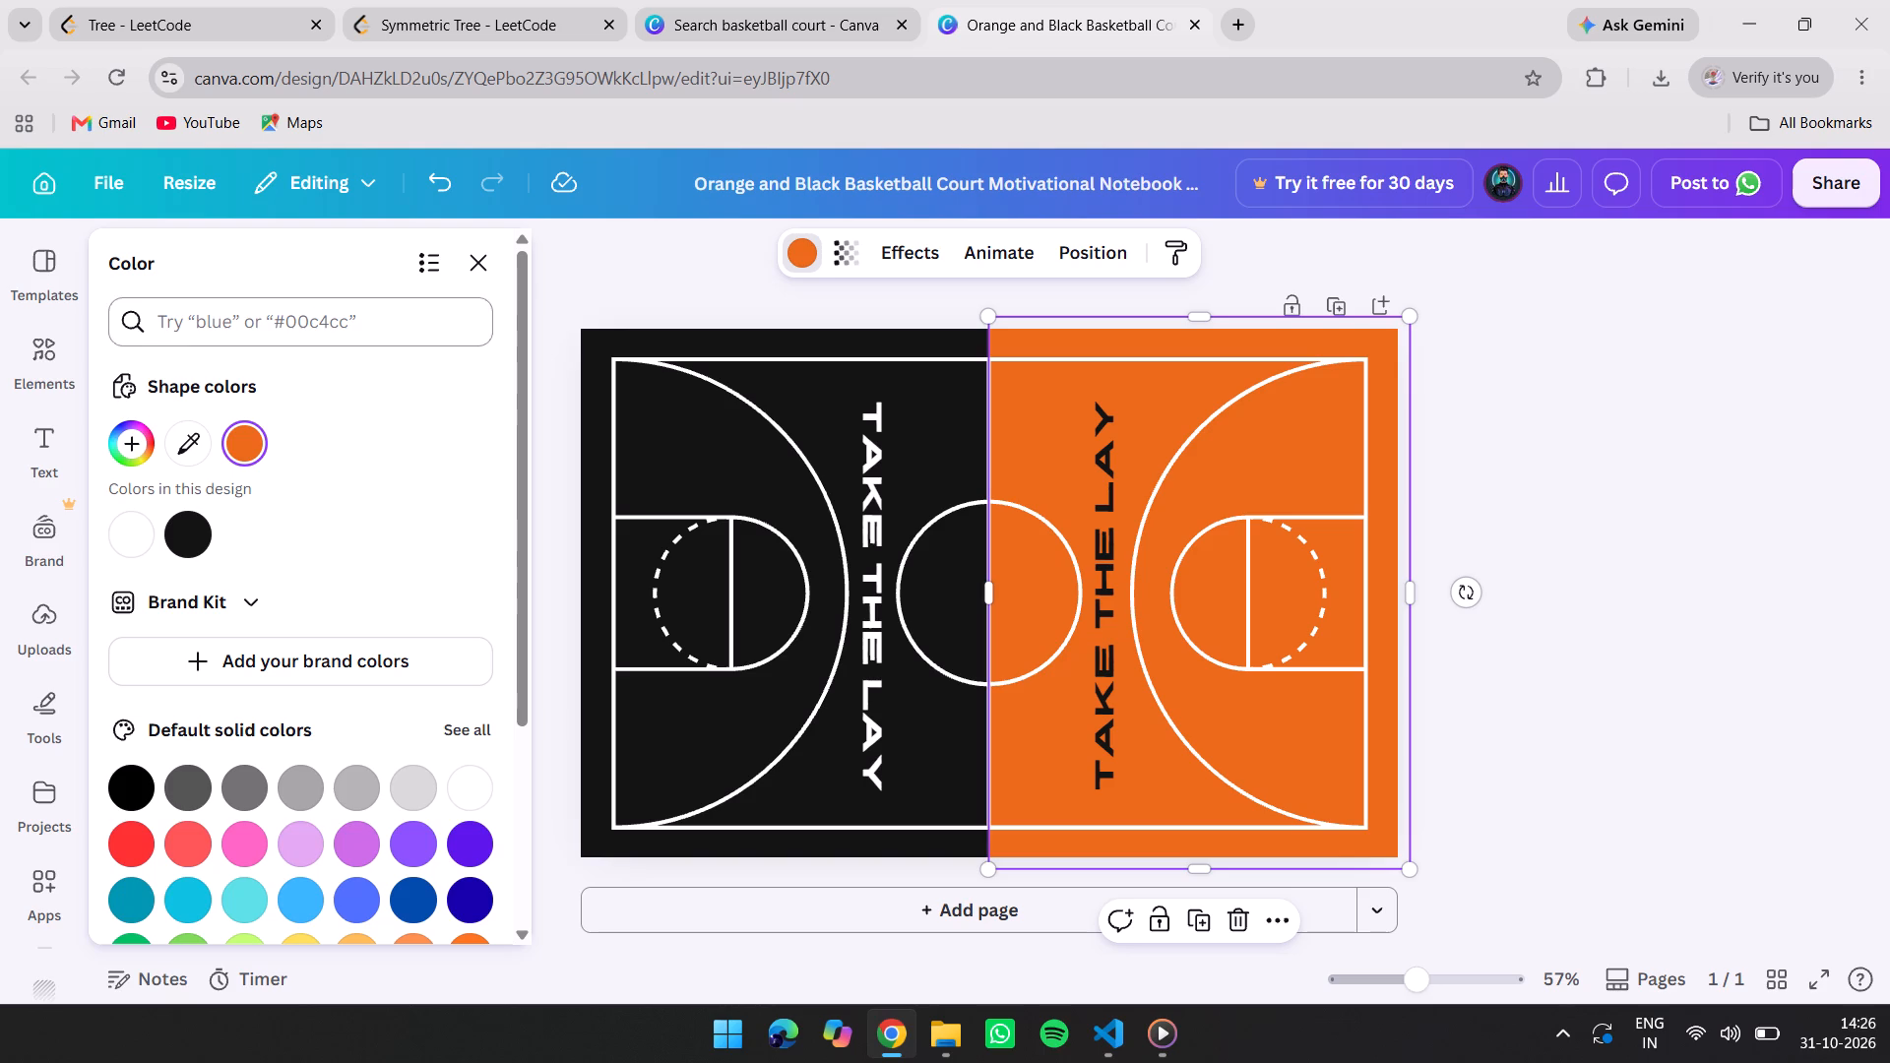
click(230, 840)
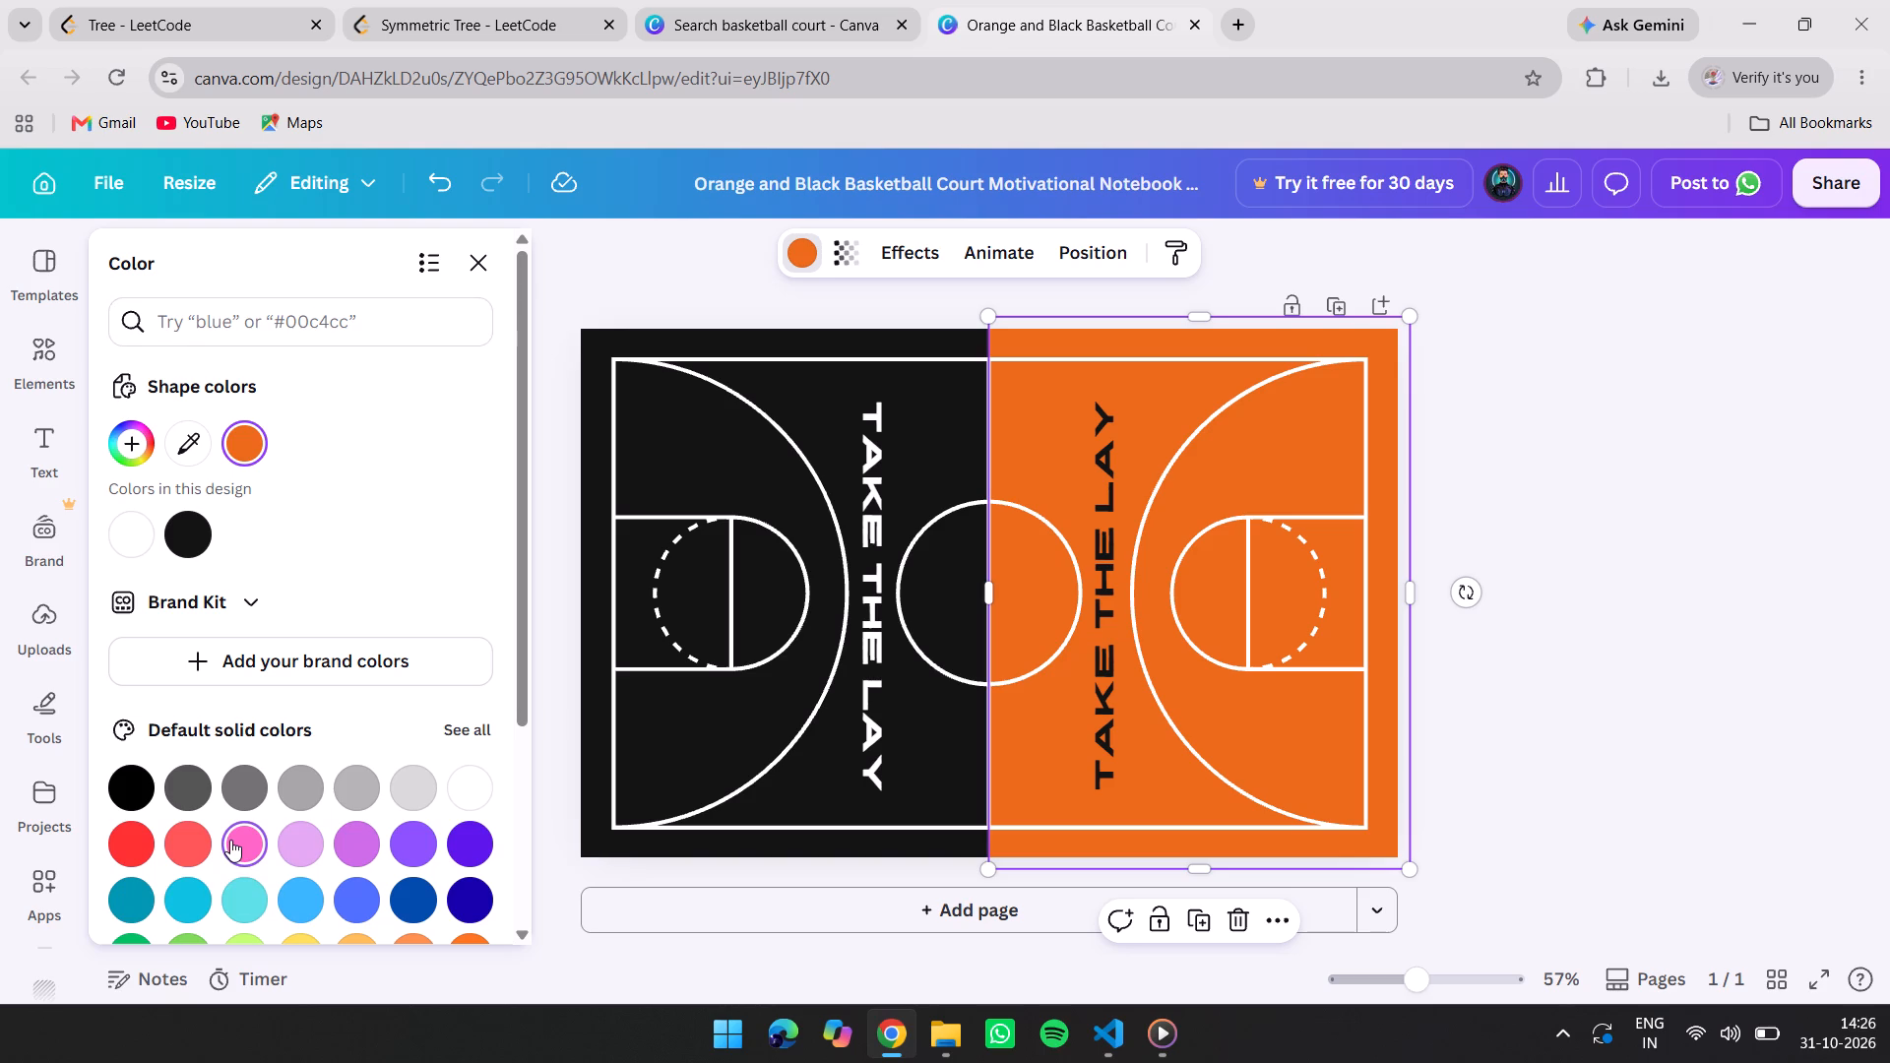
scroll(193, 849, down, 1)
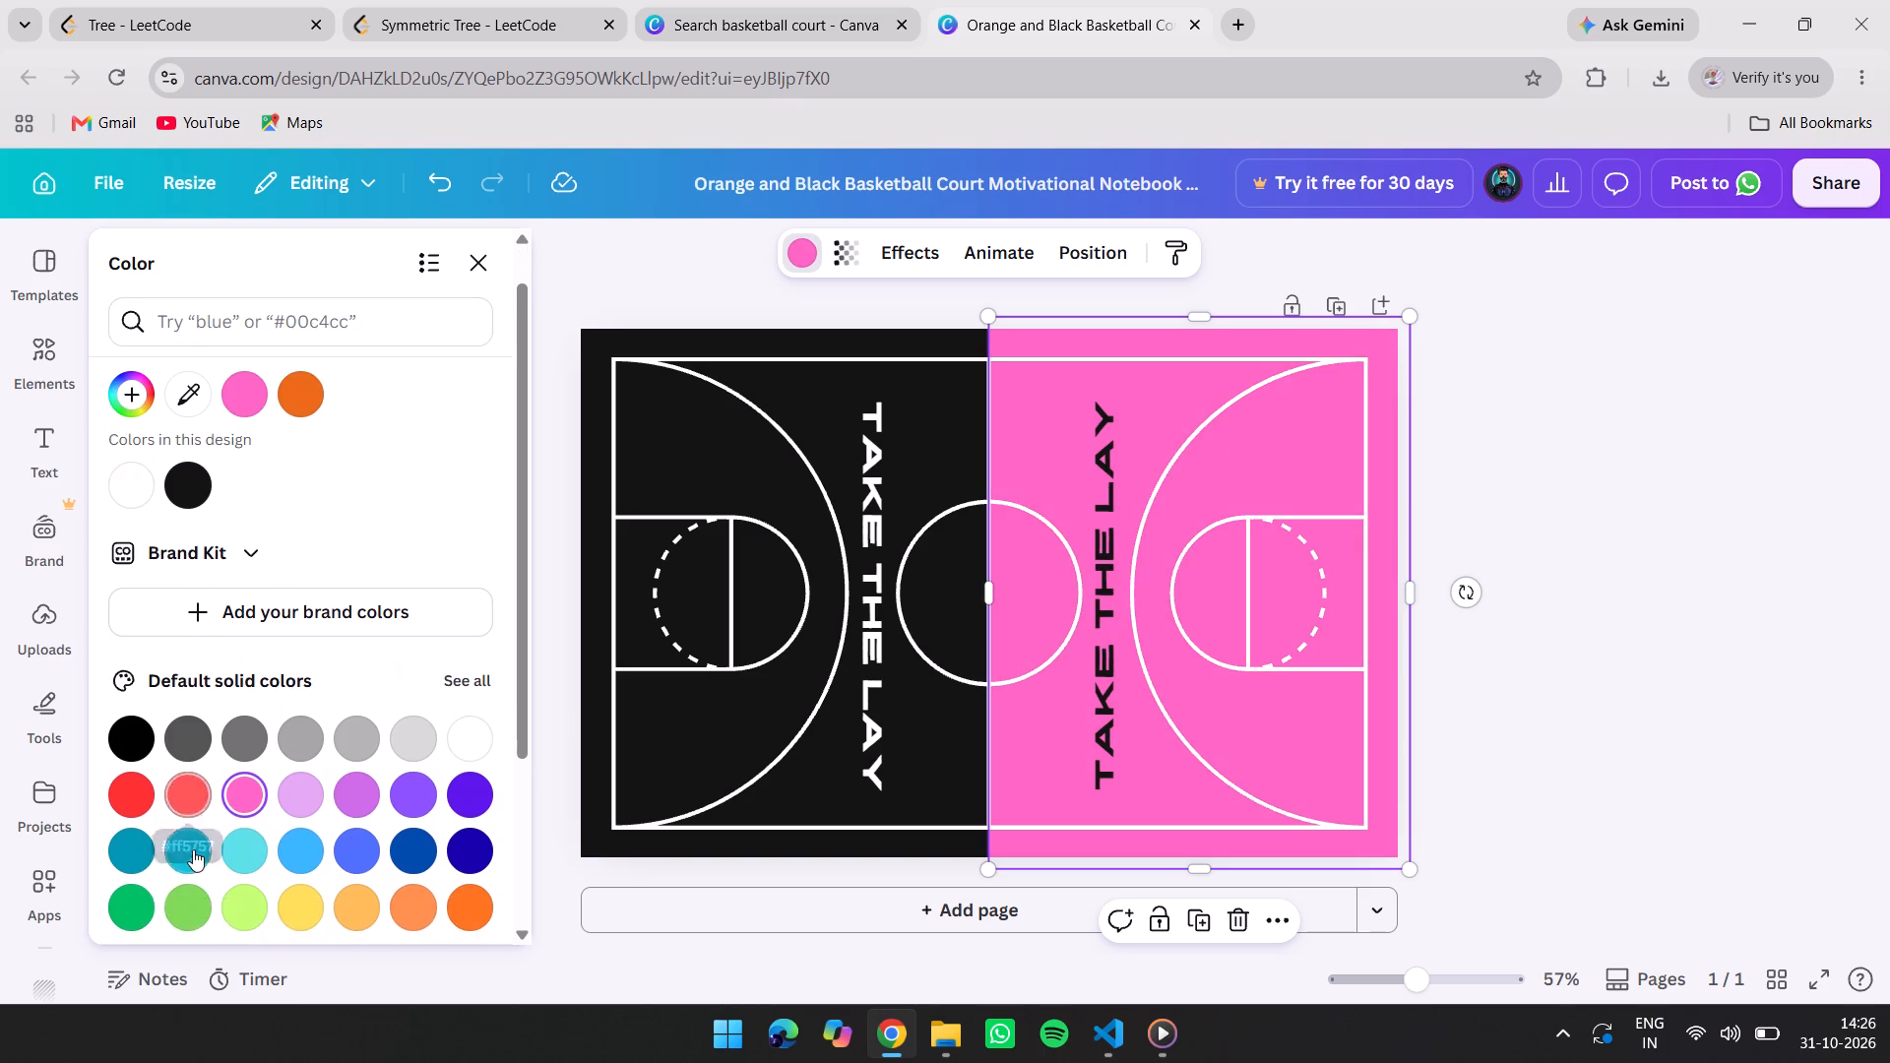
scroll(193, 849, down, 1)
click(209, 836)
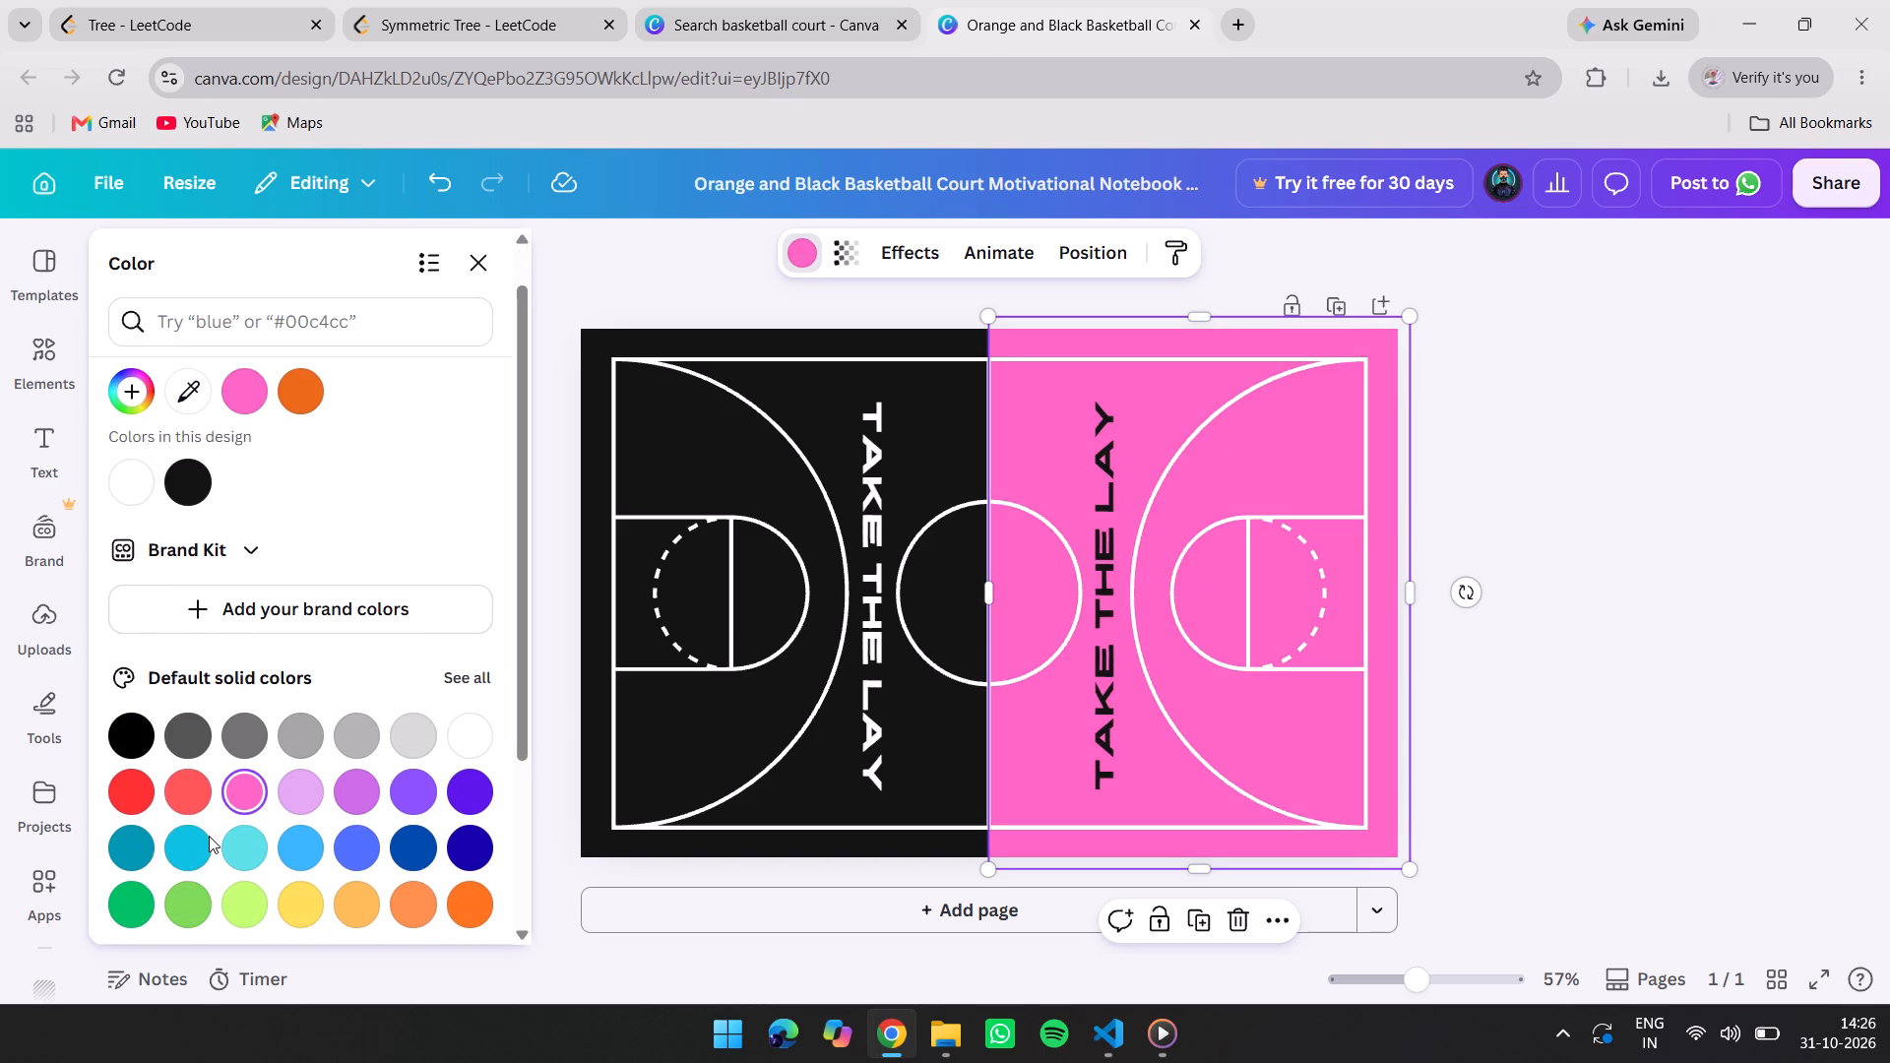
click(253, 873)
scroll(253, 873, down, 1)
click(228, 782)
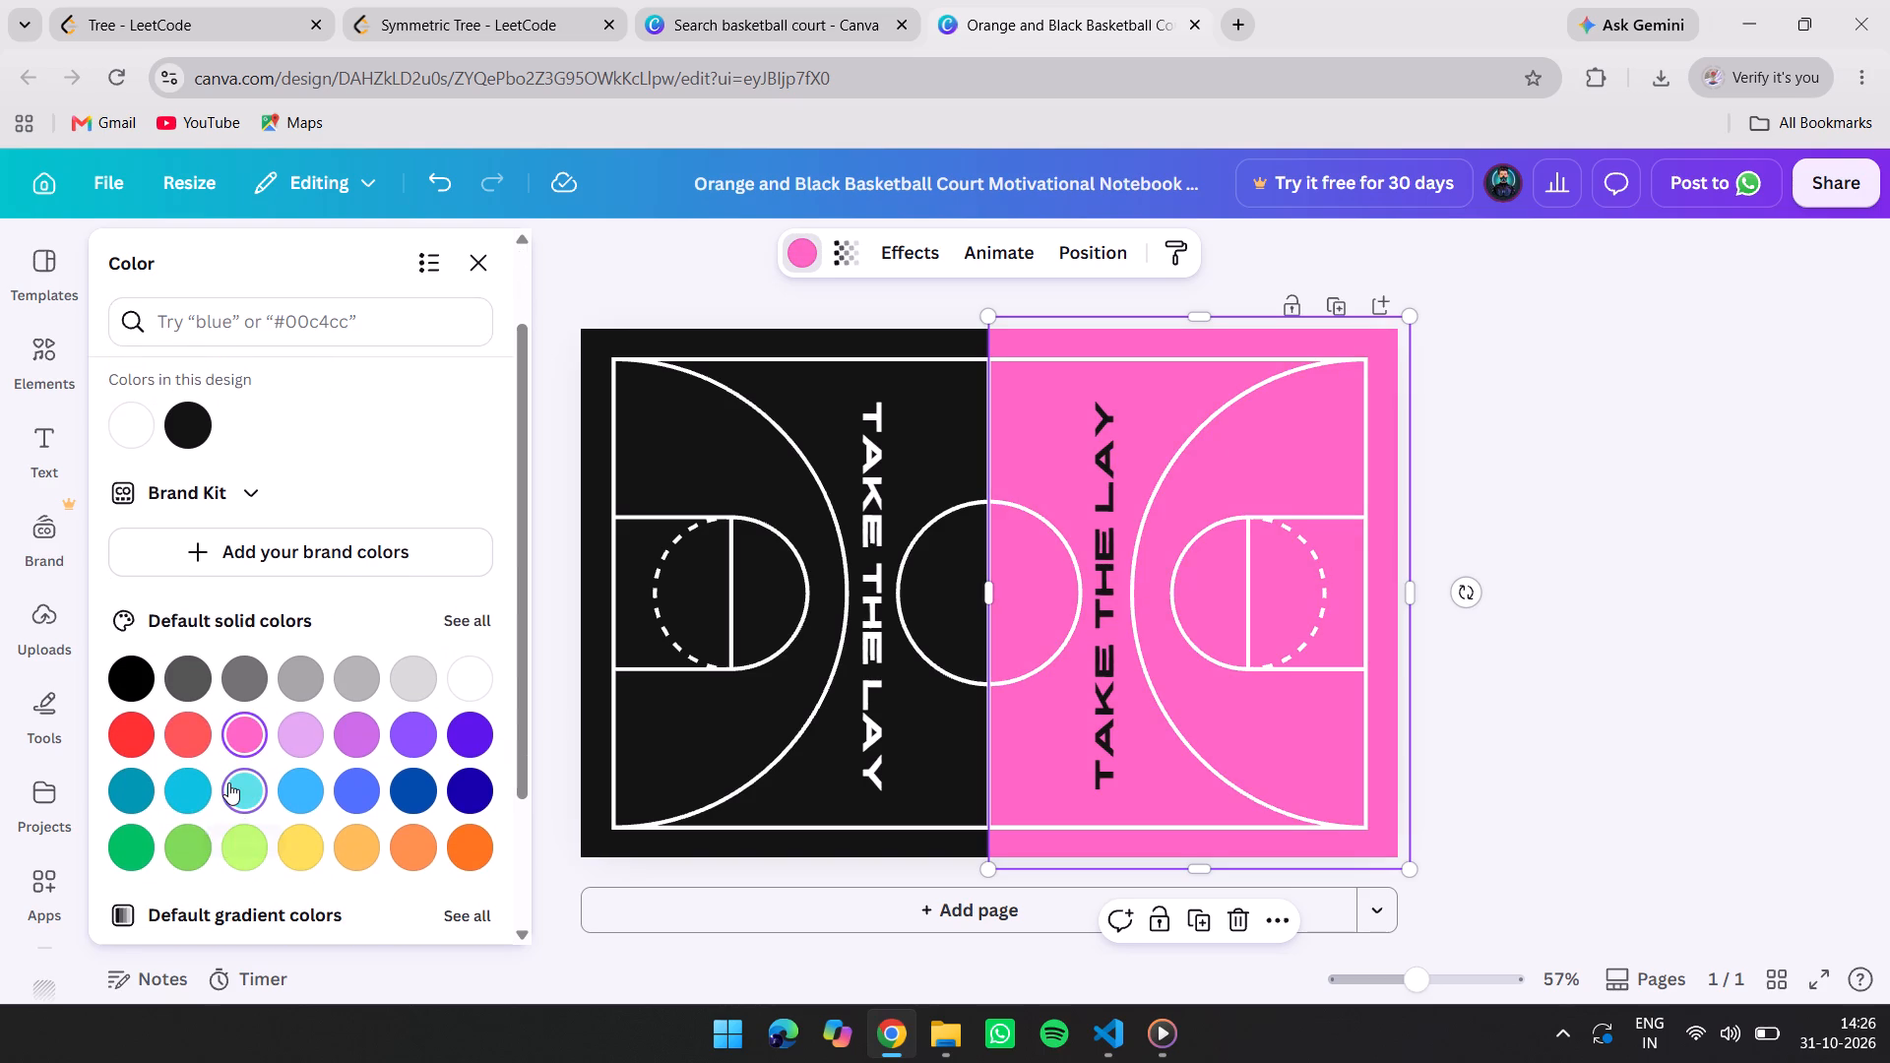
scroll(228, 782, down, 1)
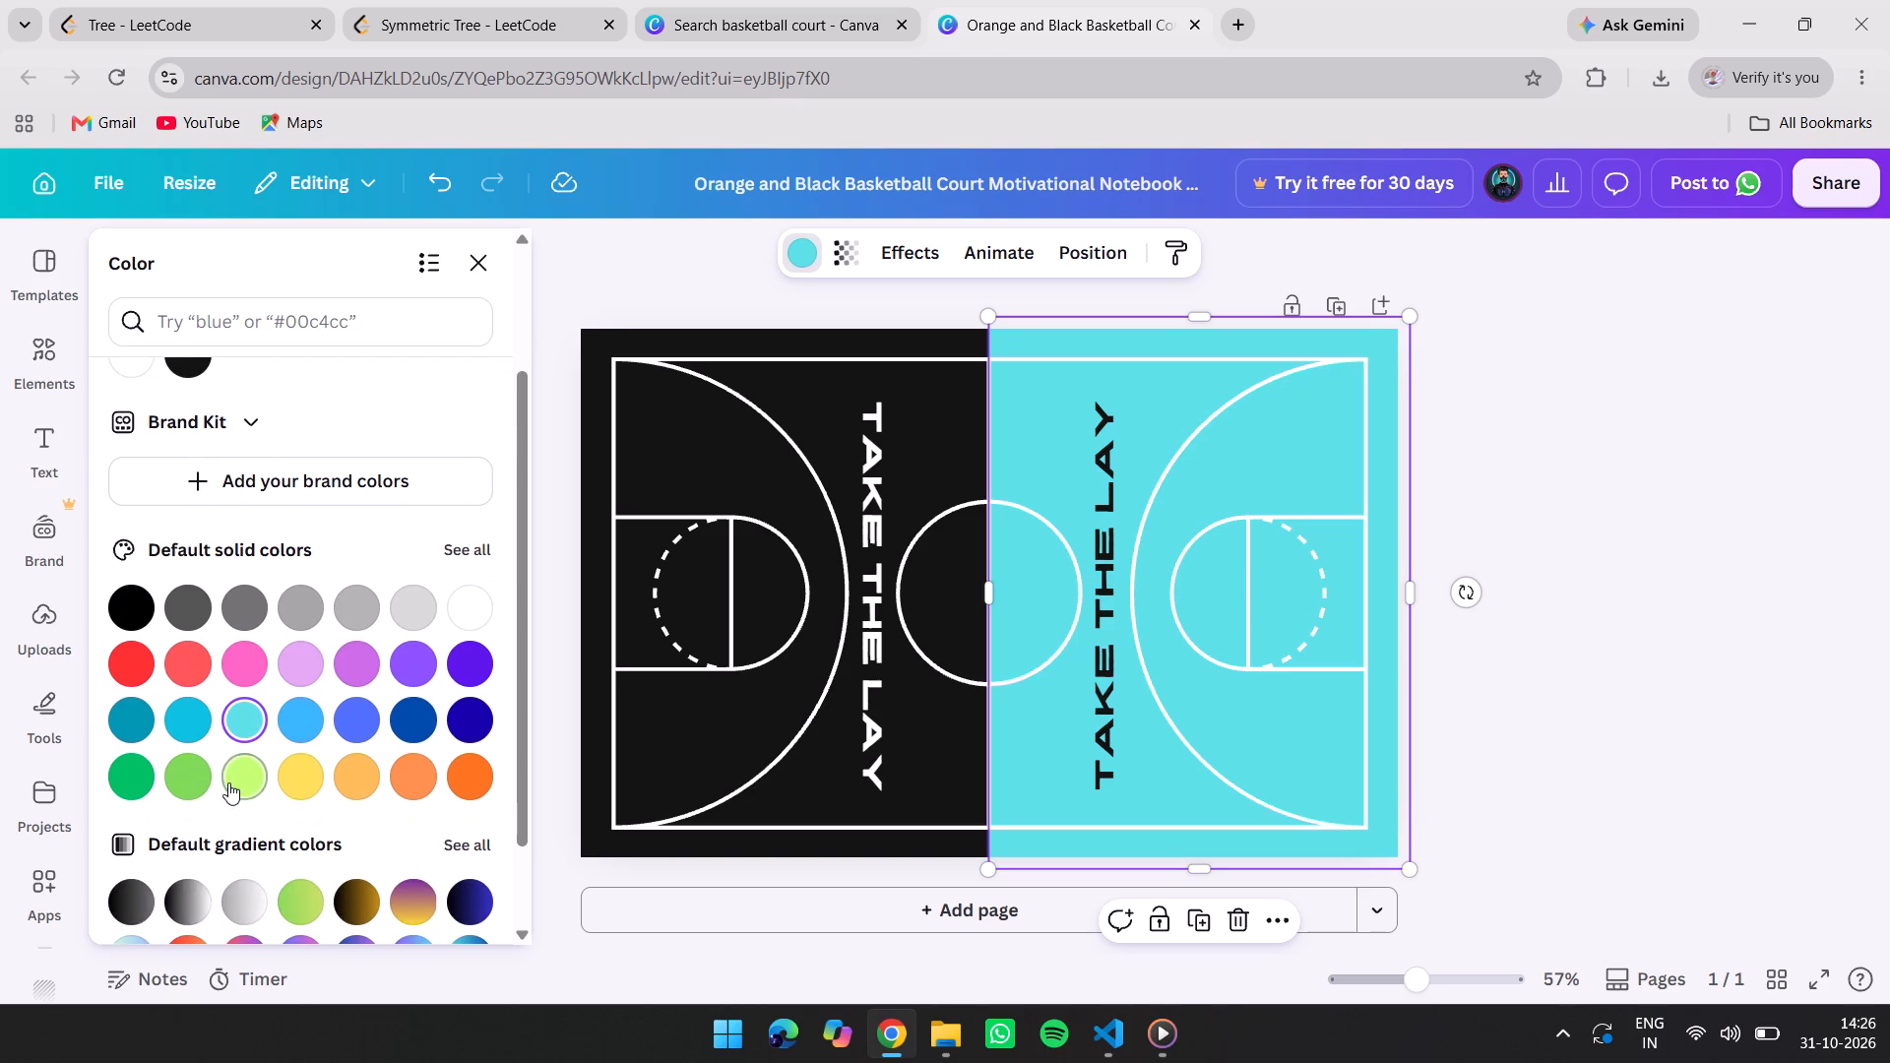
scroll(228, 782, down, 1)
click(313, 723)
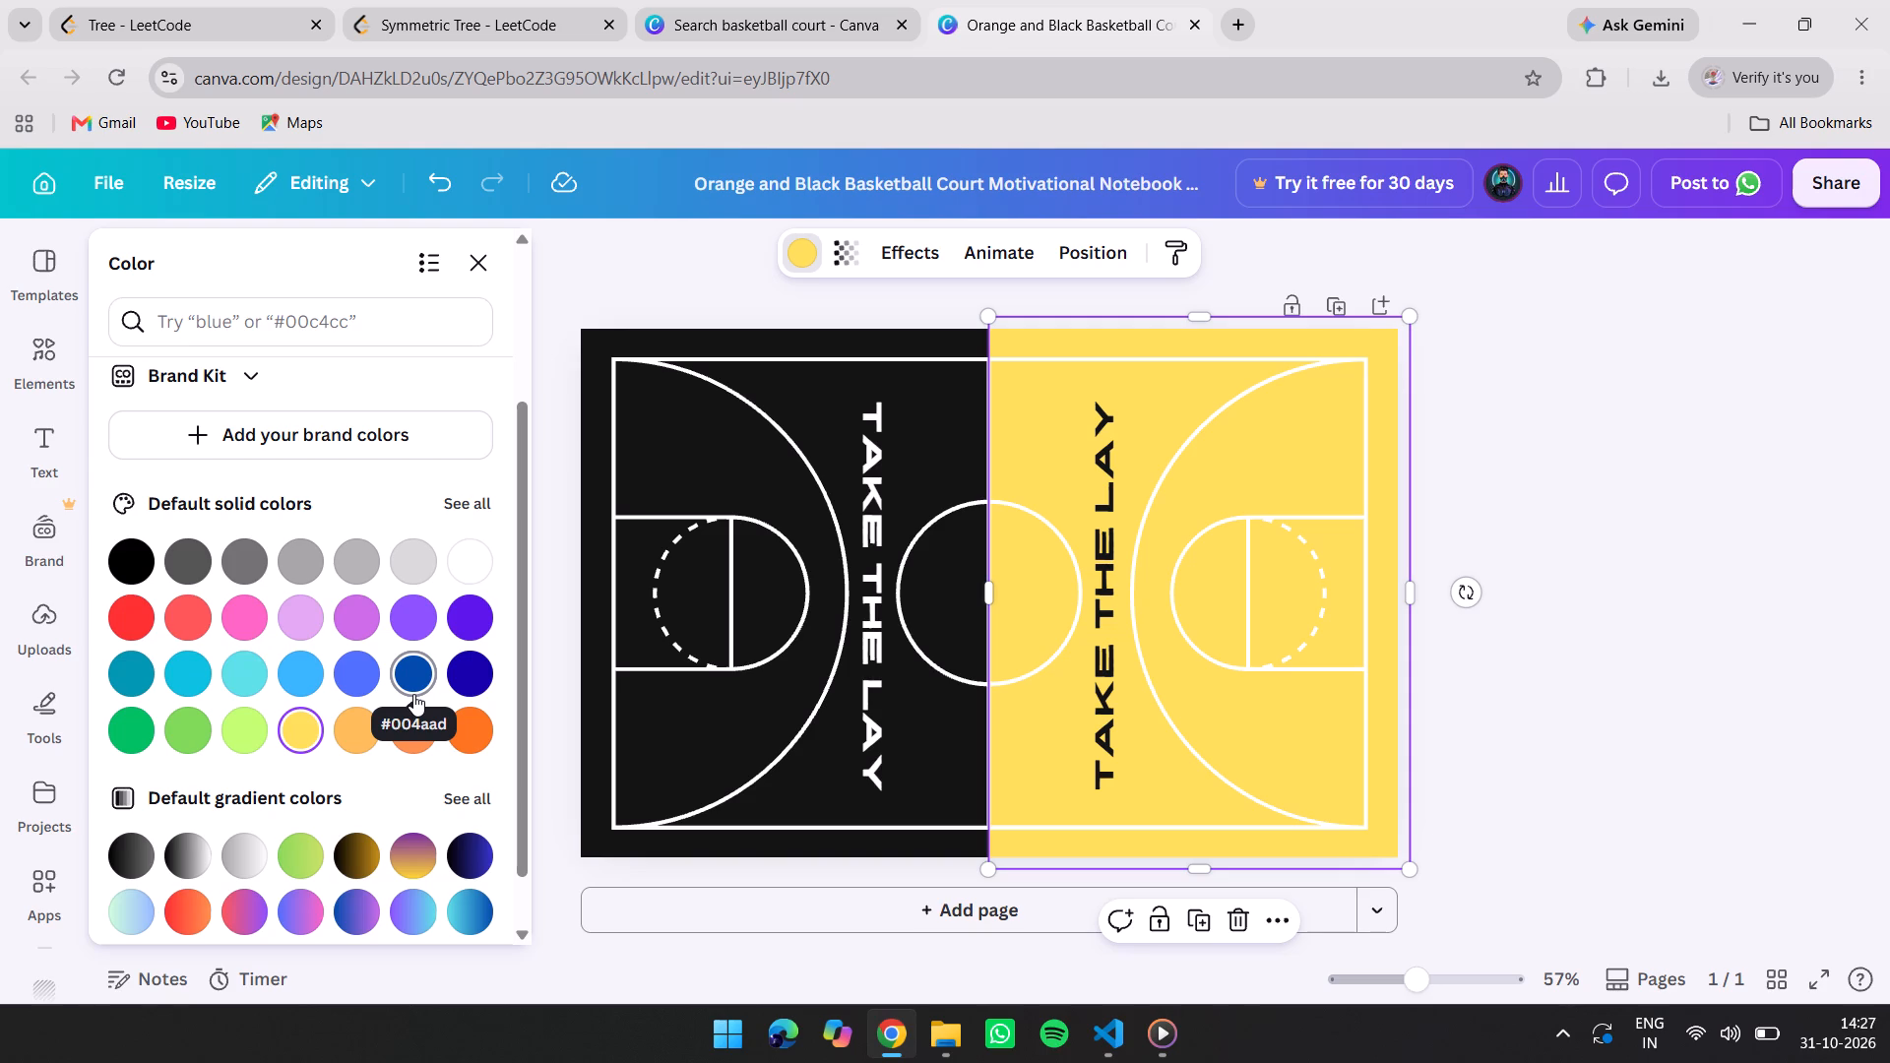
scroll(370, 755, down, 1)
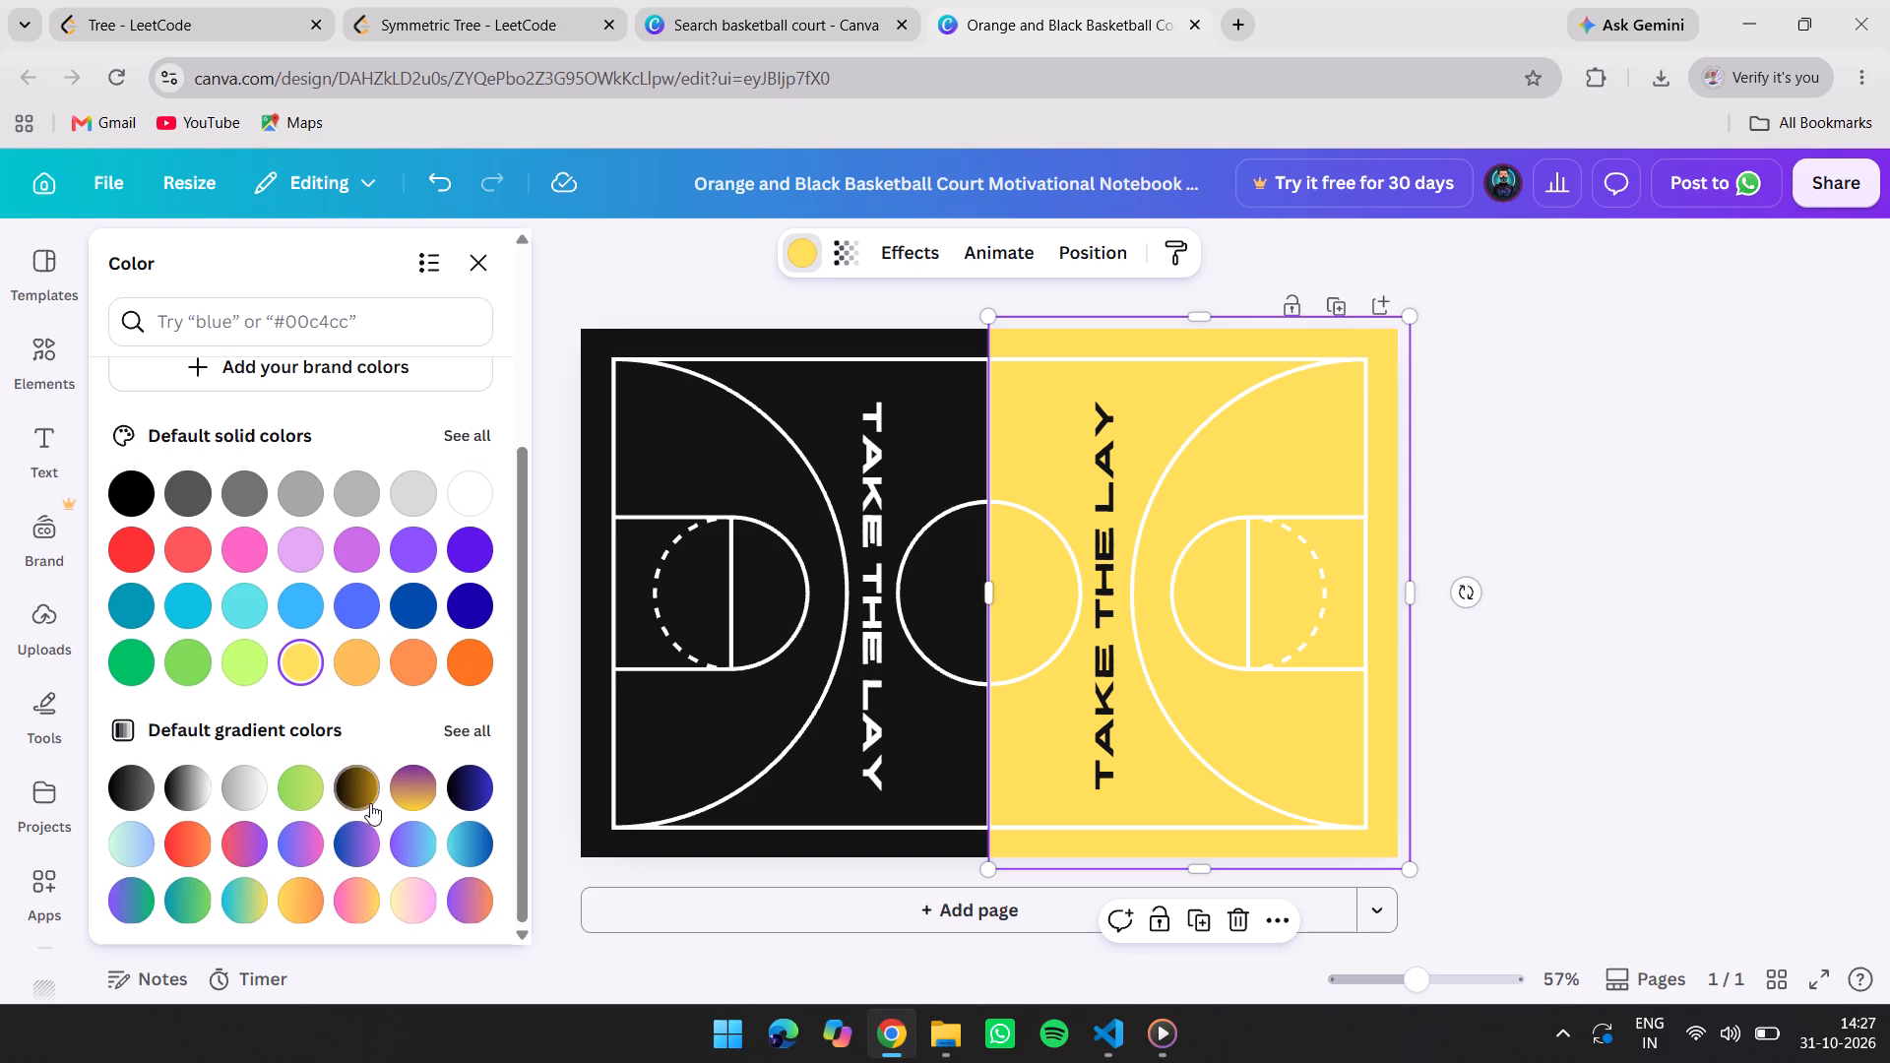
click(370, 803)
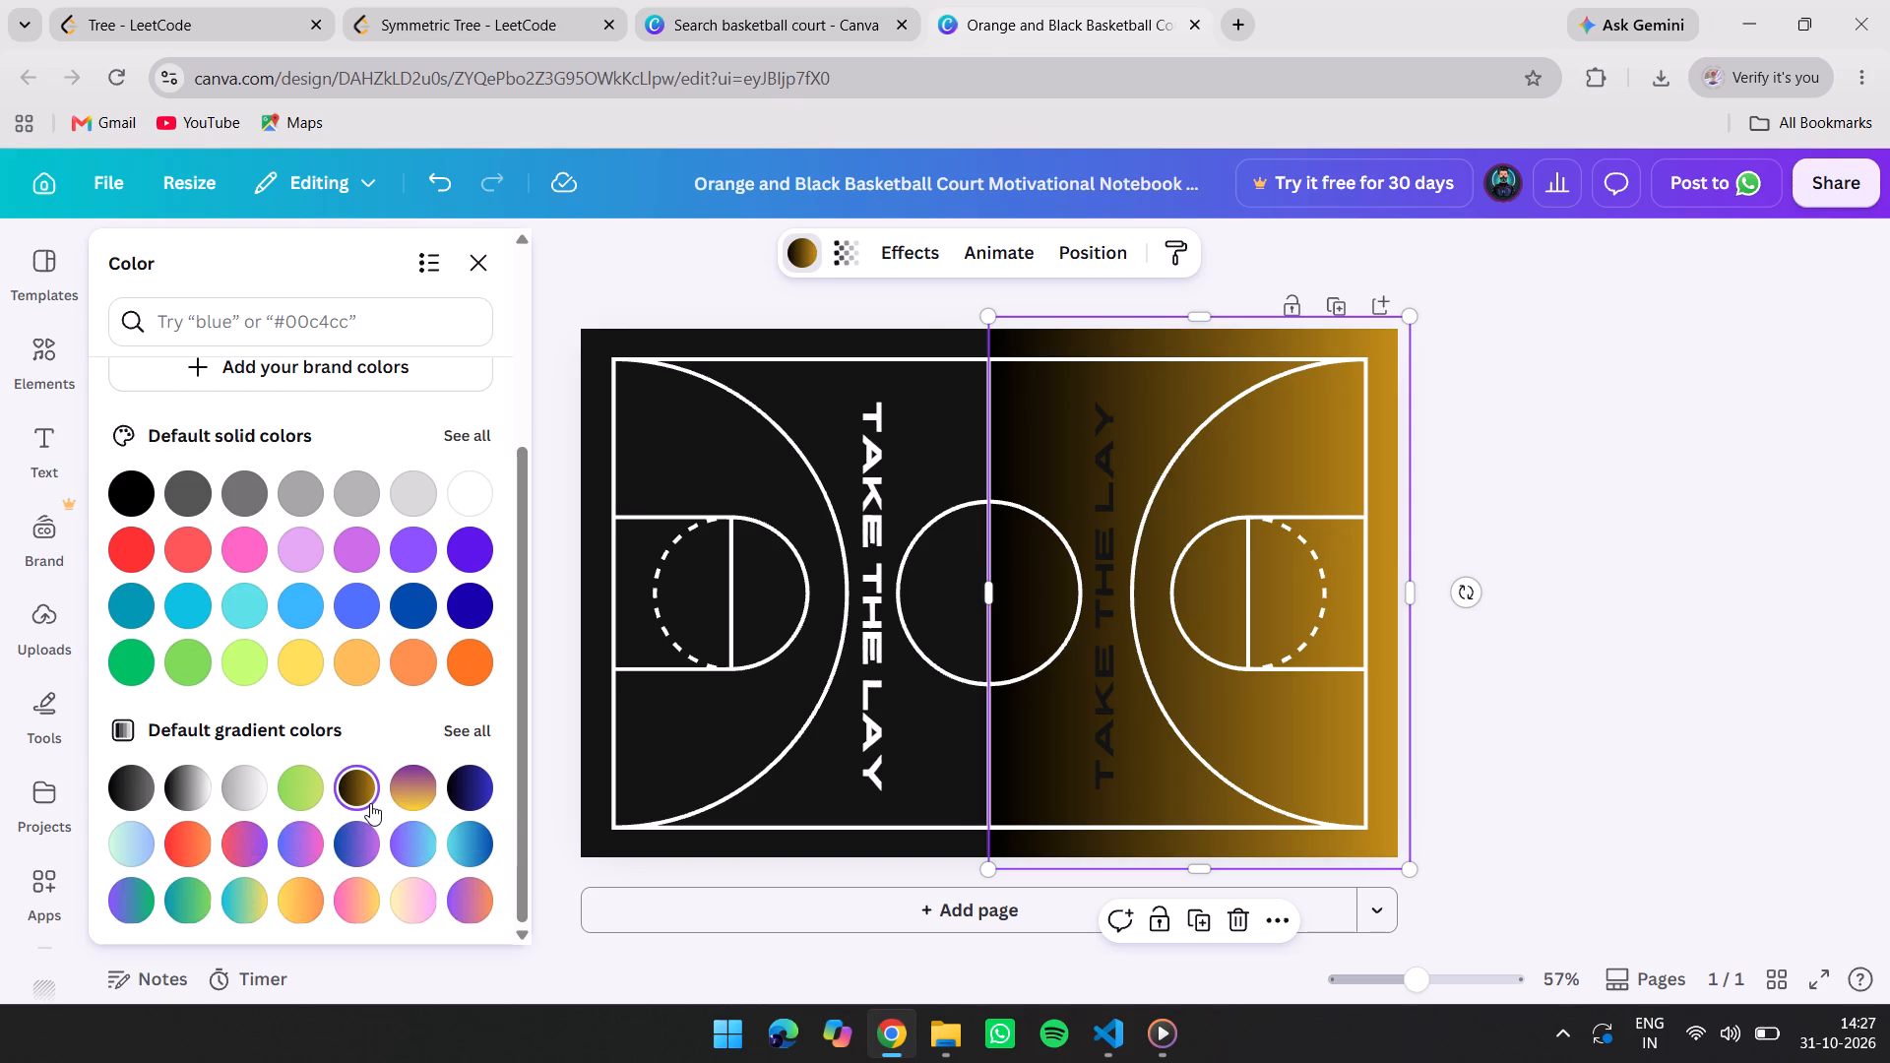
Recolor the "TAKE THE LAY" text on the gradient half, trying coral red and gray #737373 before applying the default lime green.
click(1106, 717)
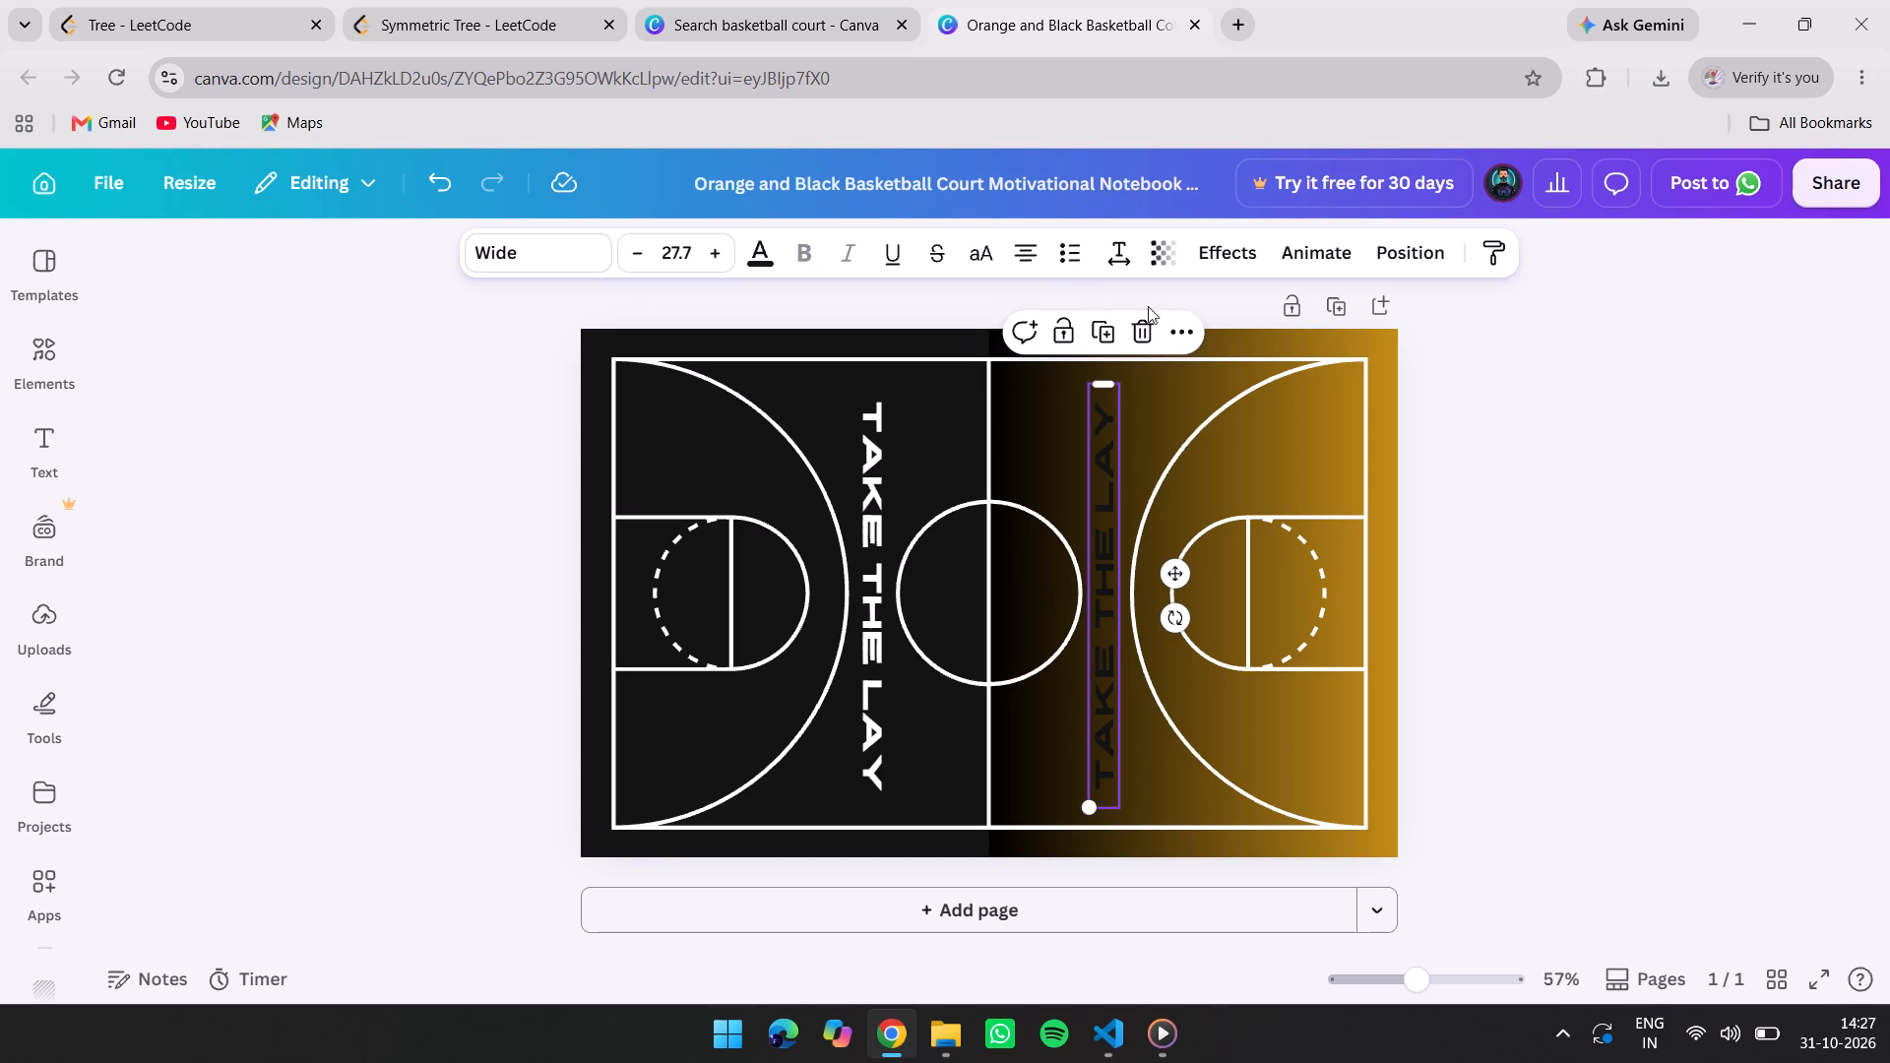
click(765, 257)
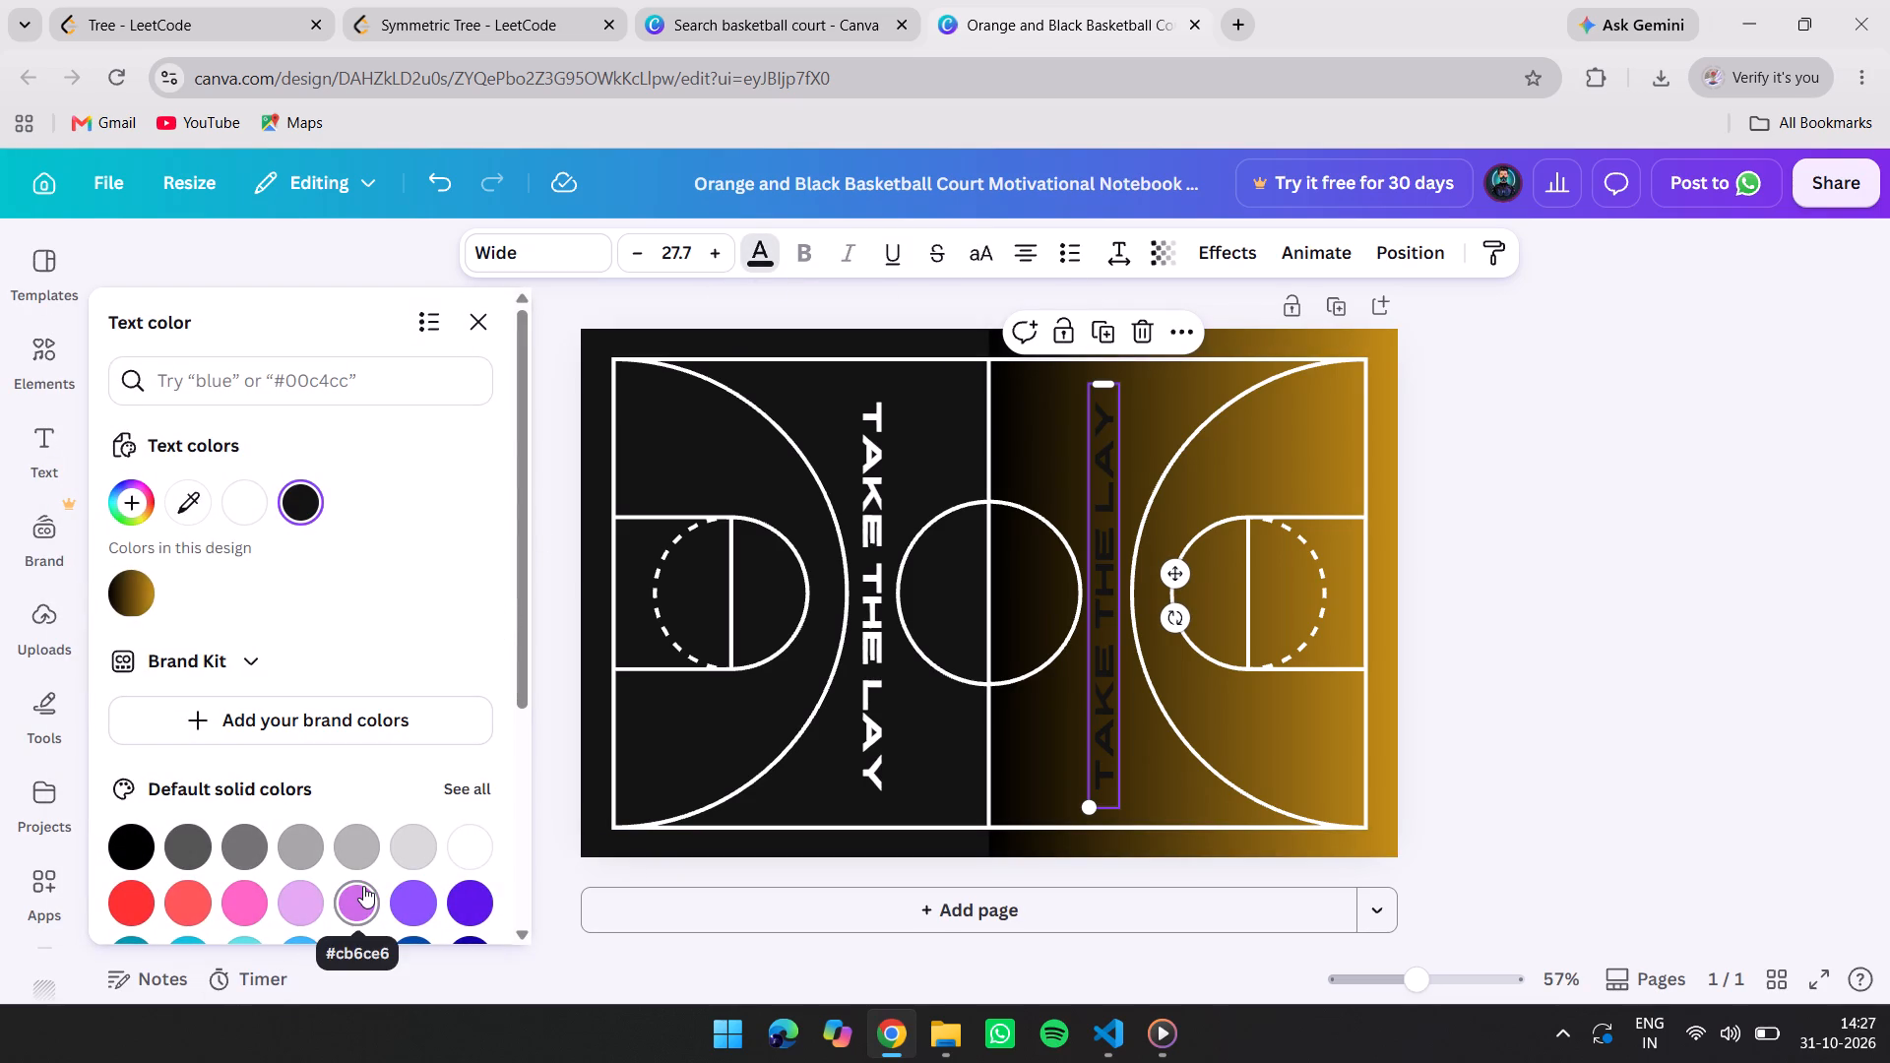
click(184, 895)
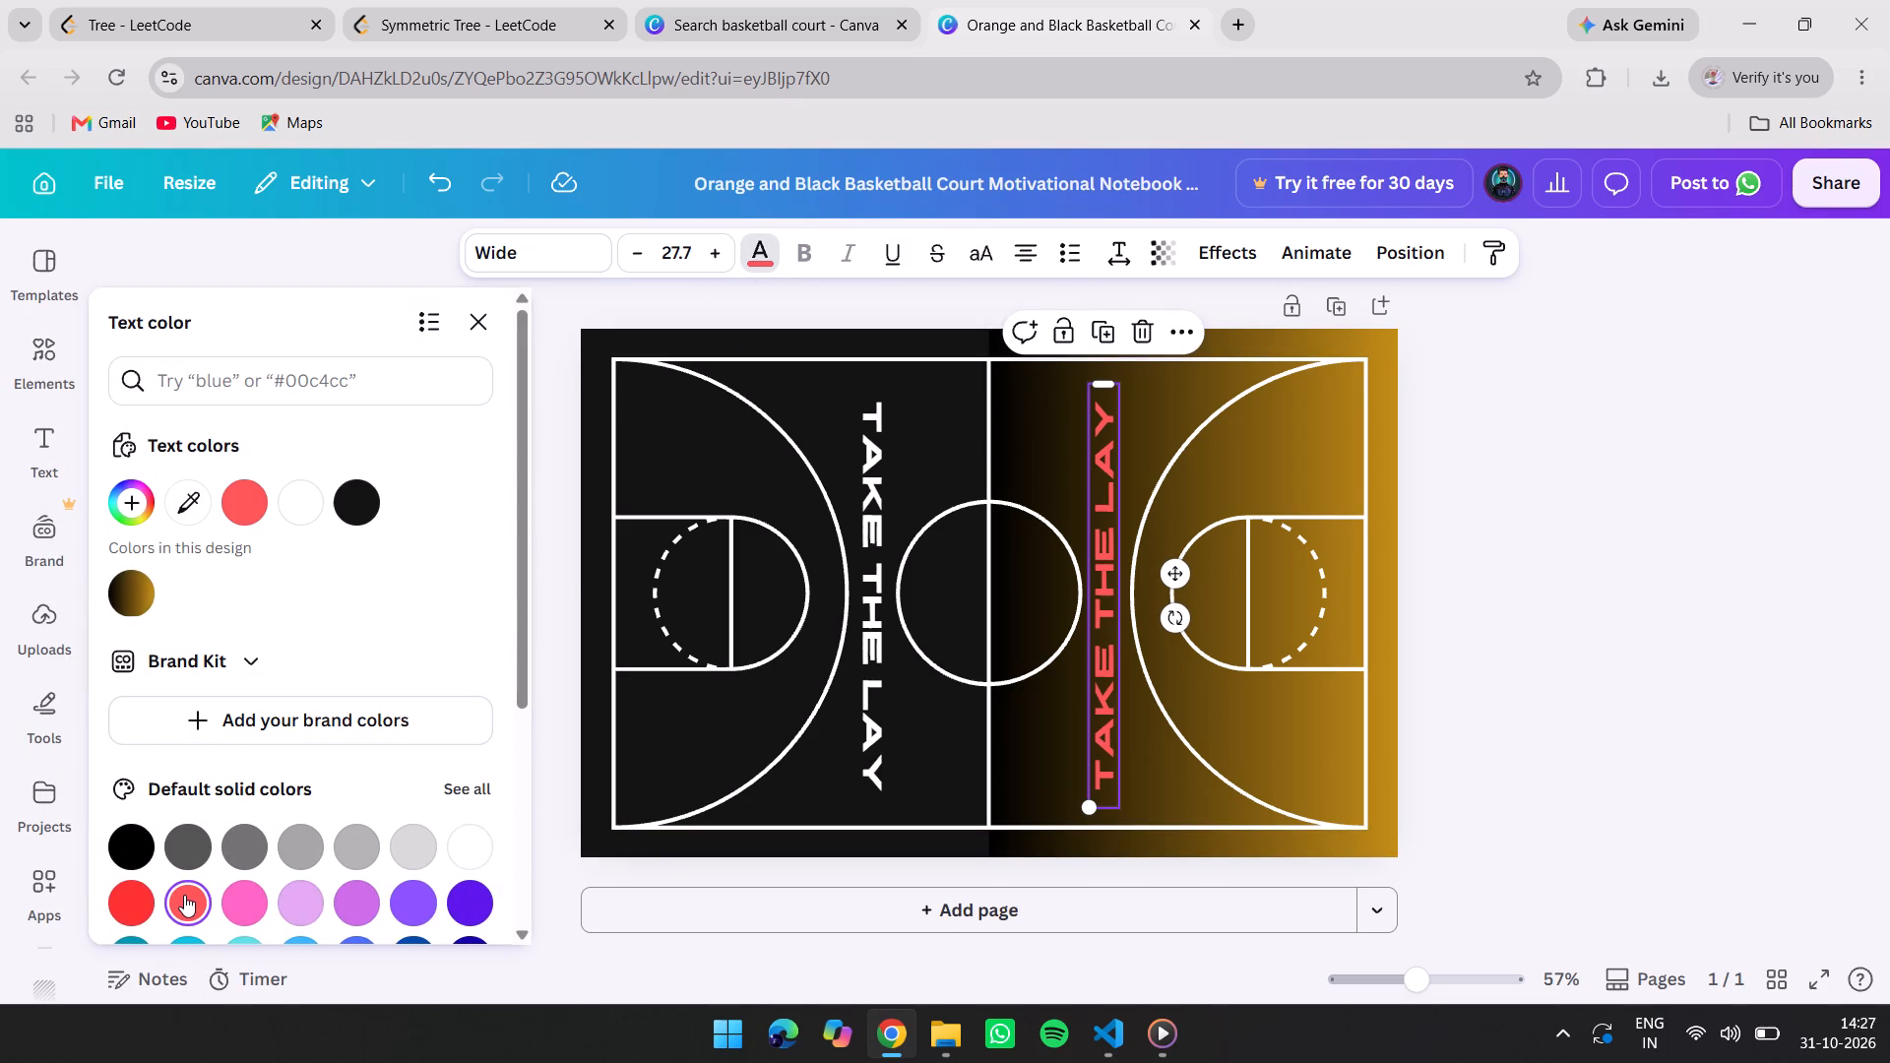
scroll(253, 862, down, 1)
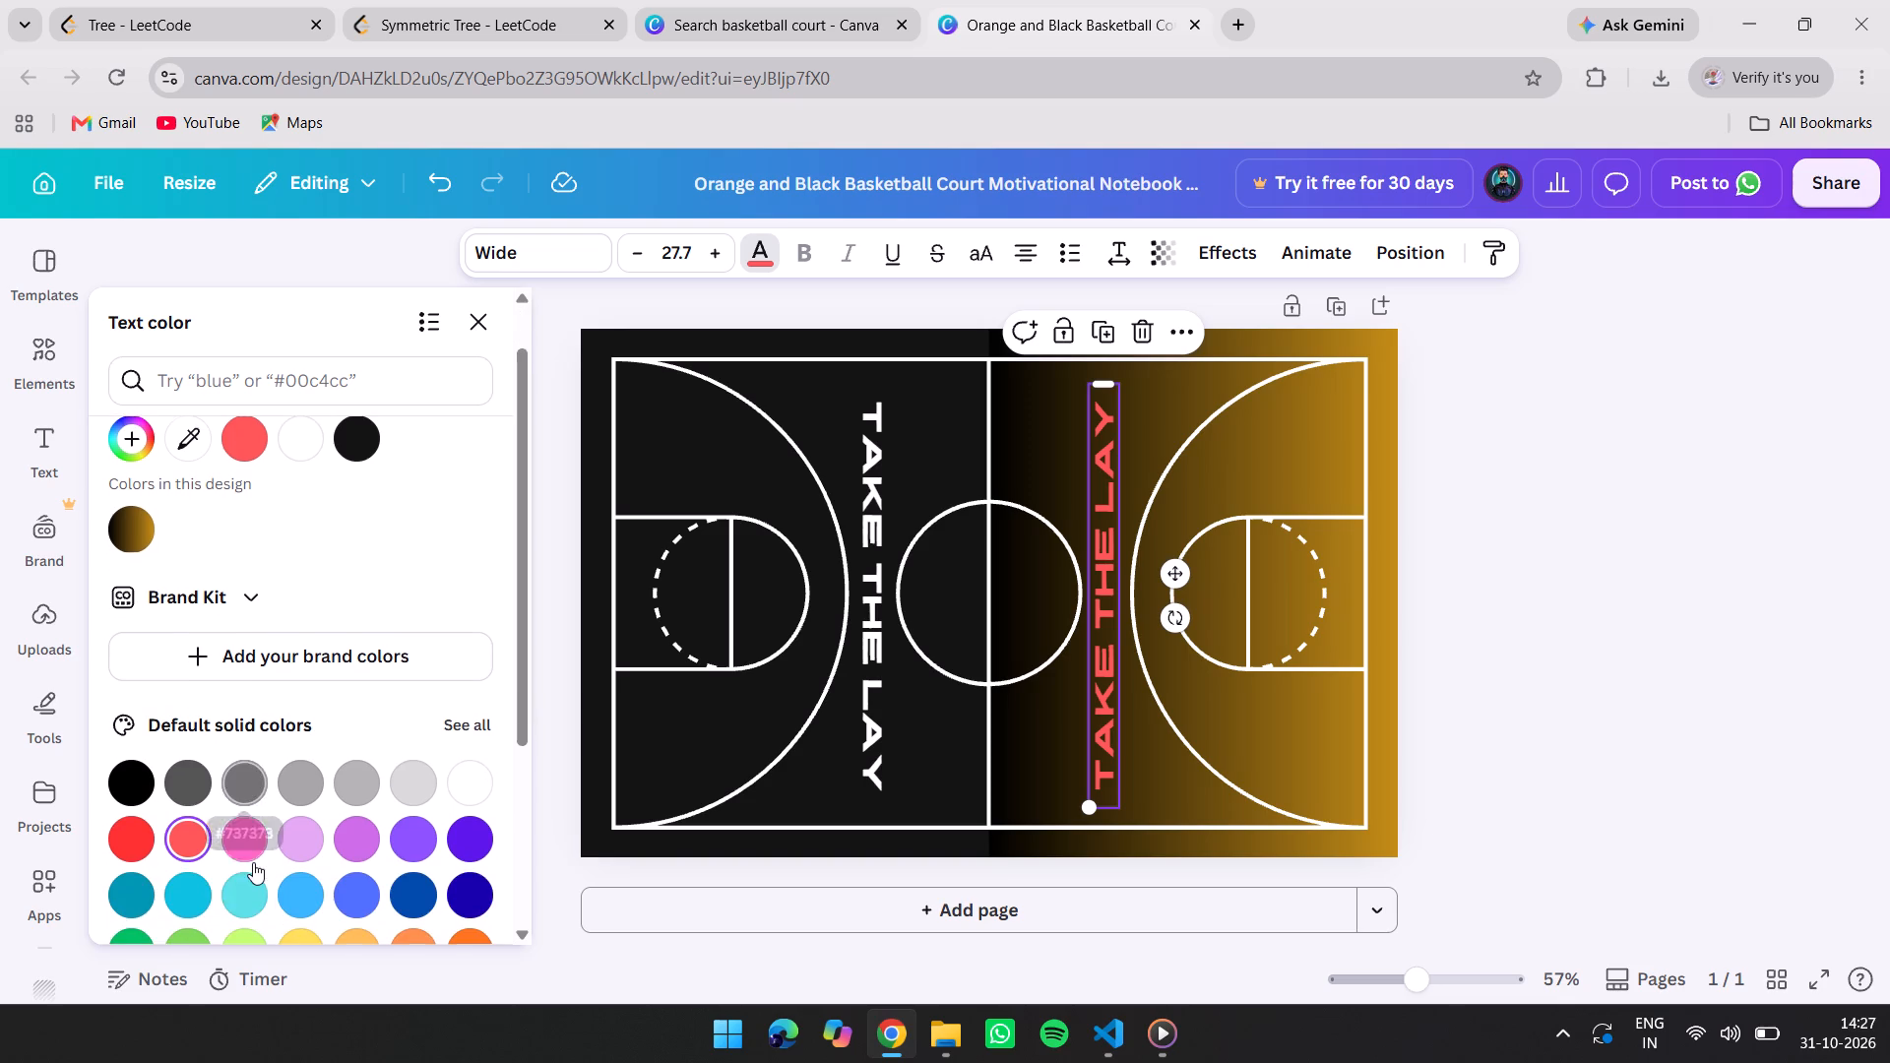
click(244, 783)
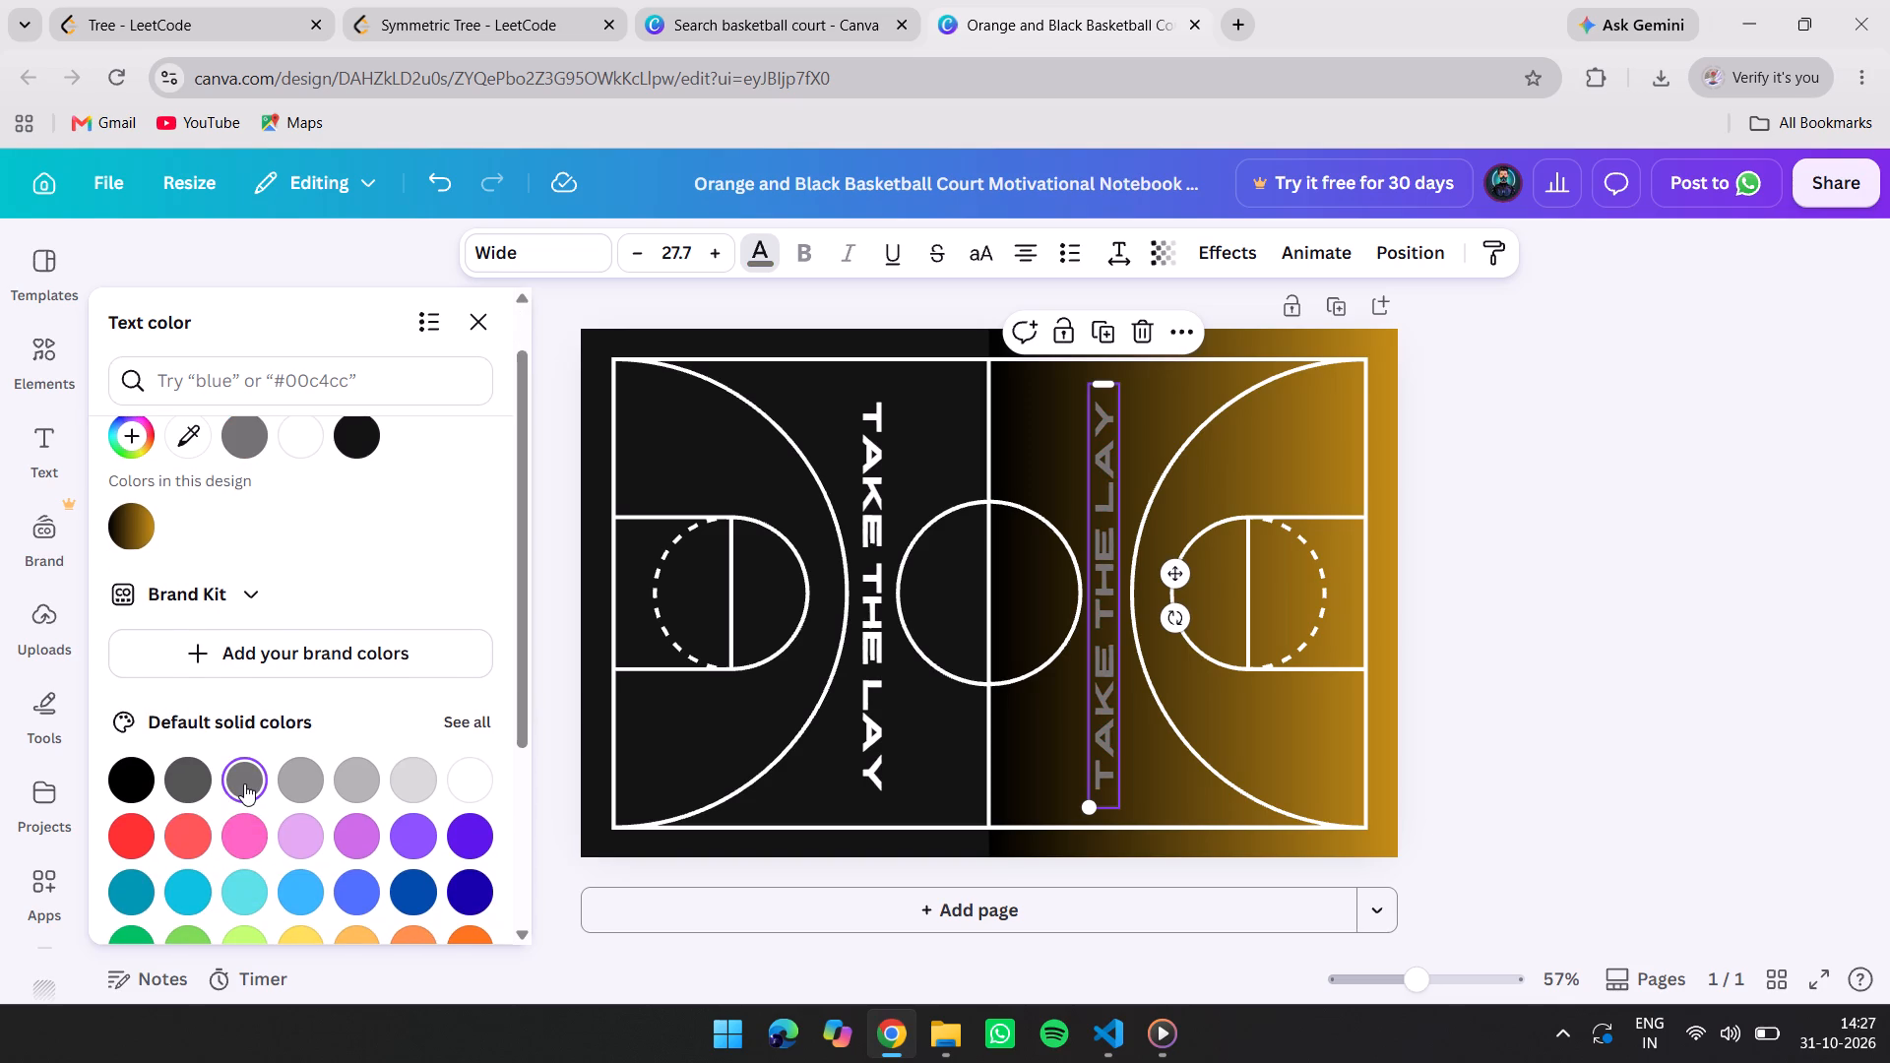
click(272, 817)
scroll(272, 817, down, 1)
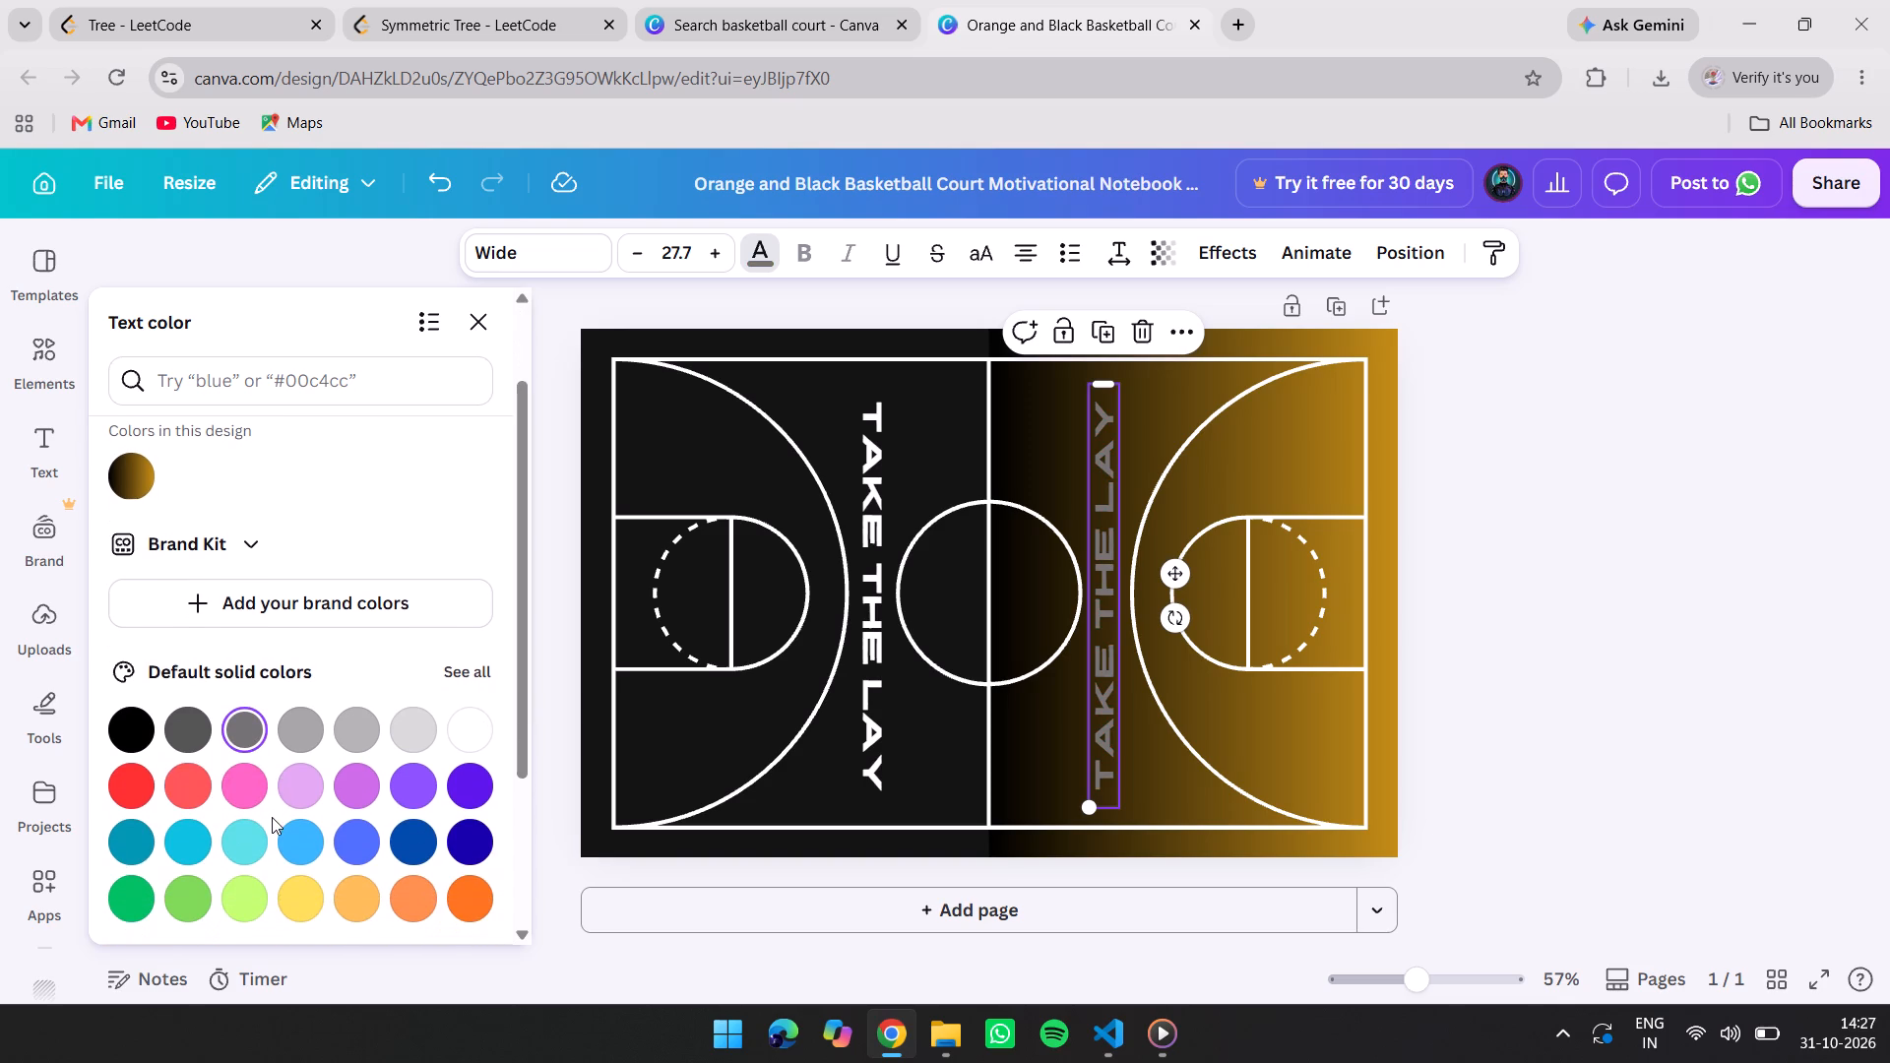
click(229, 889)
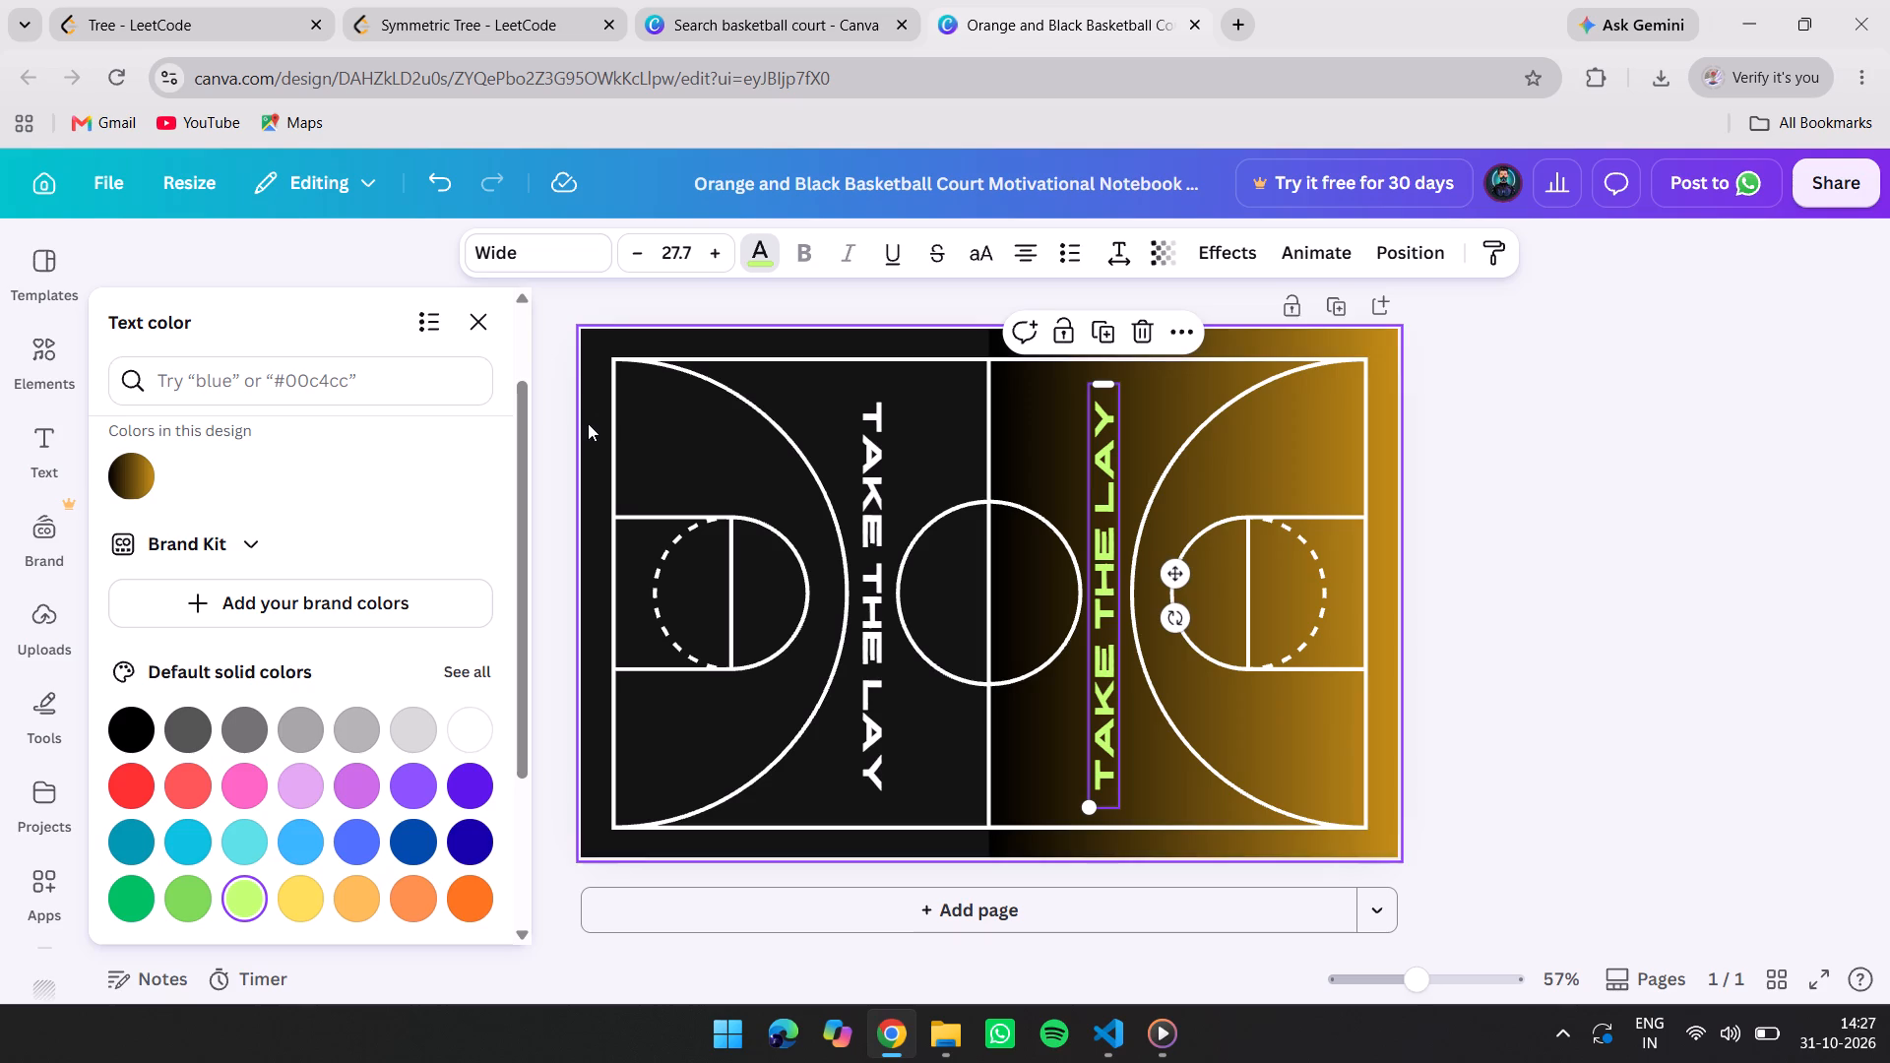
click(1727, 528)
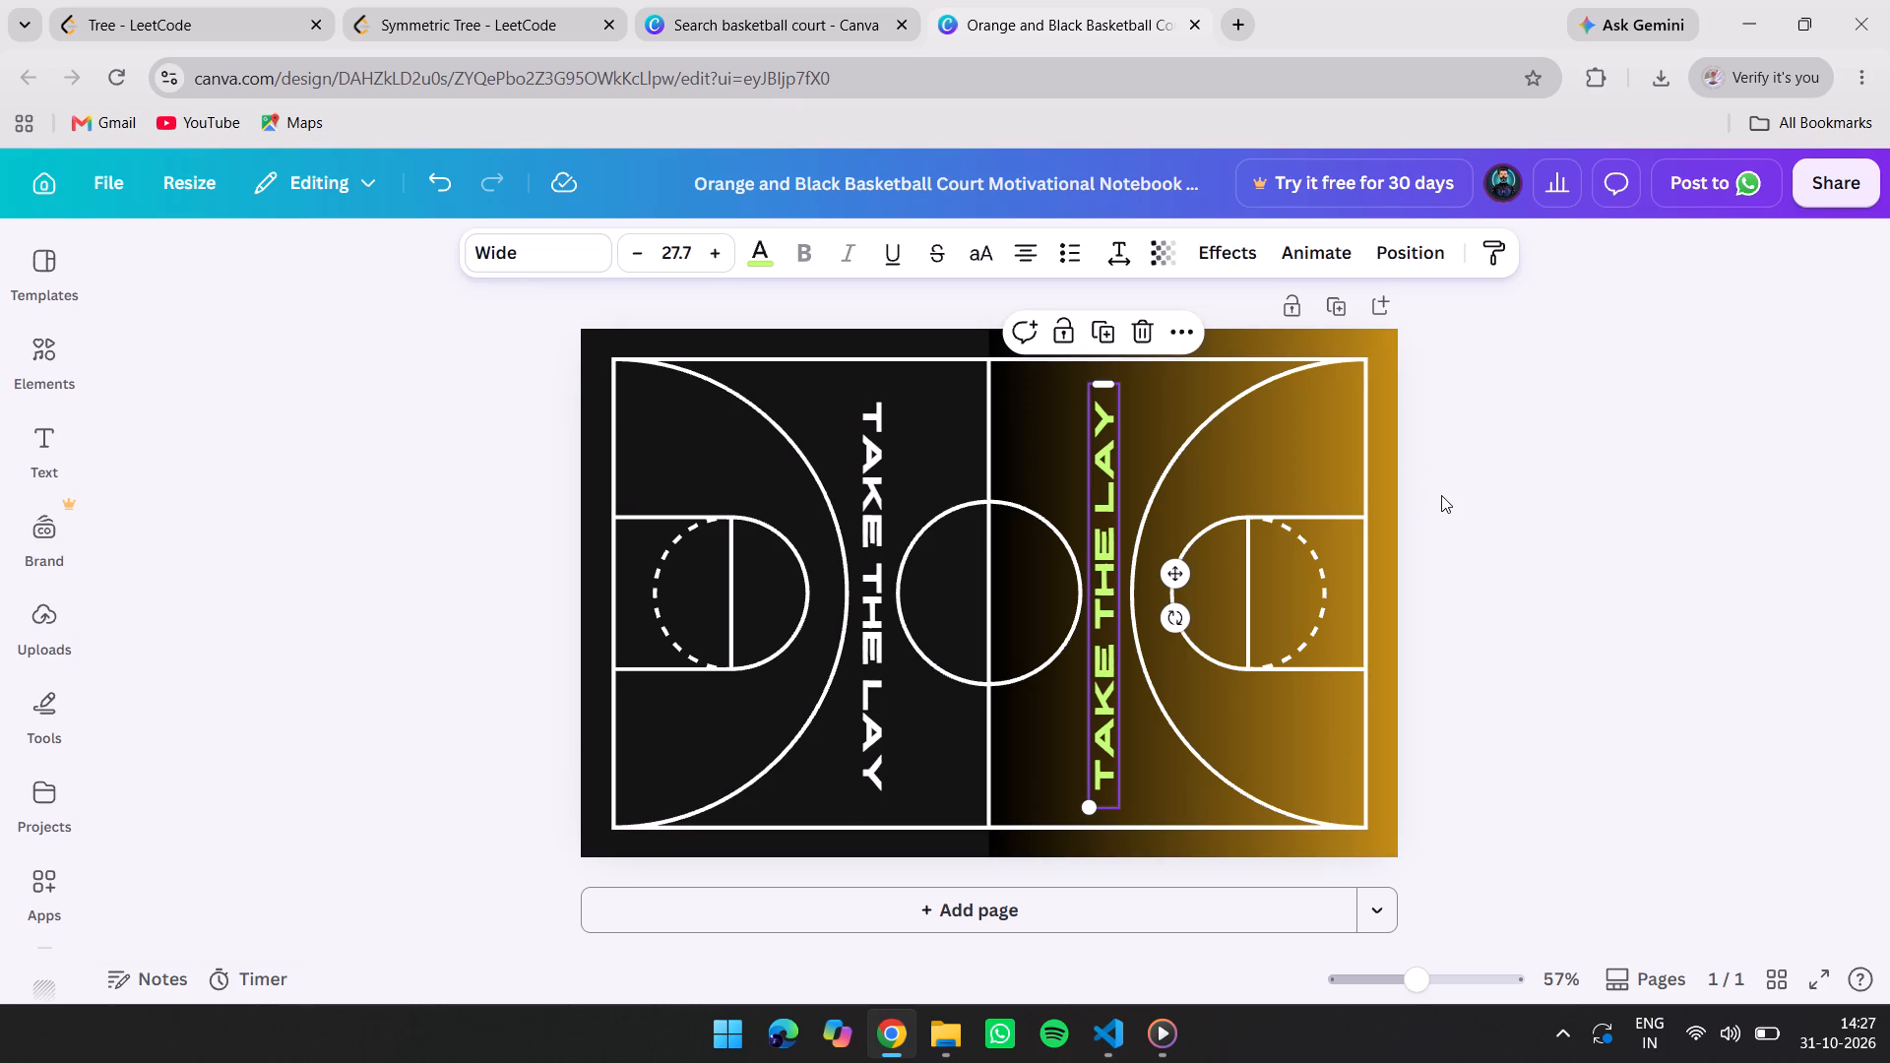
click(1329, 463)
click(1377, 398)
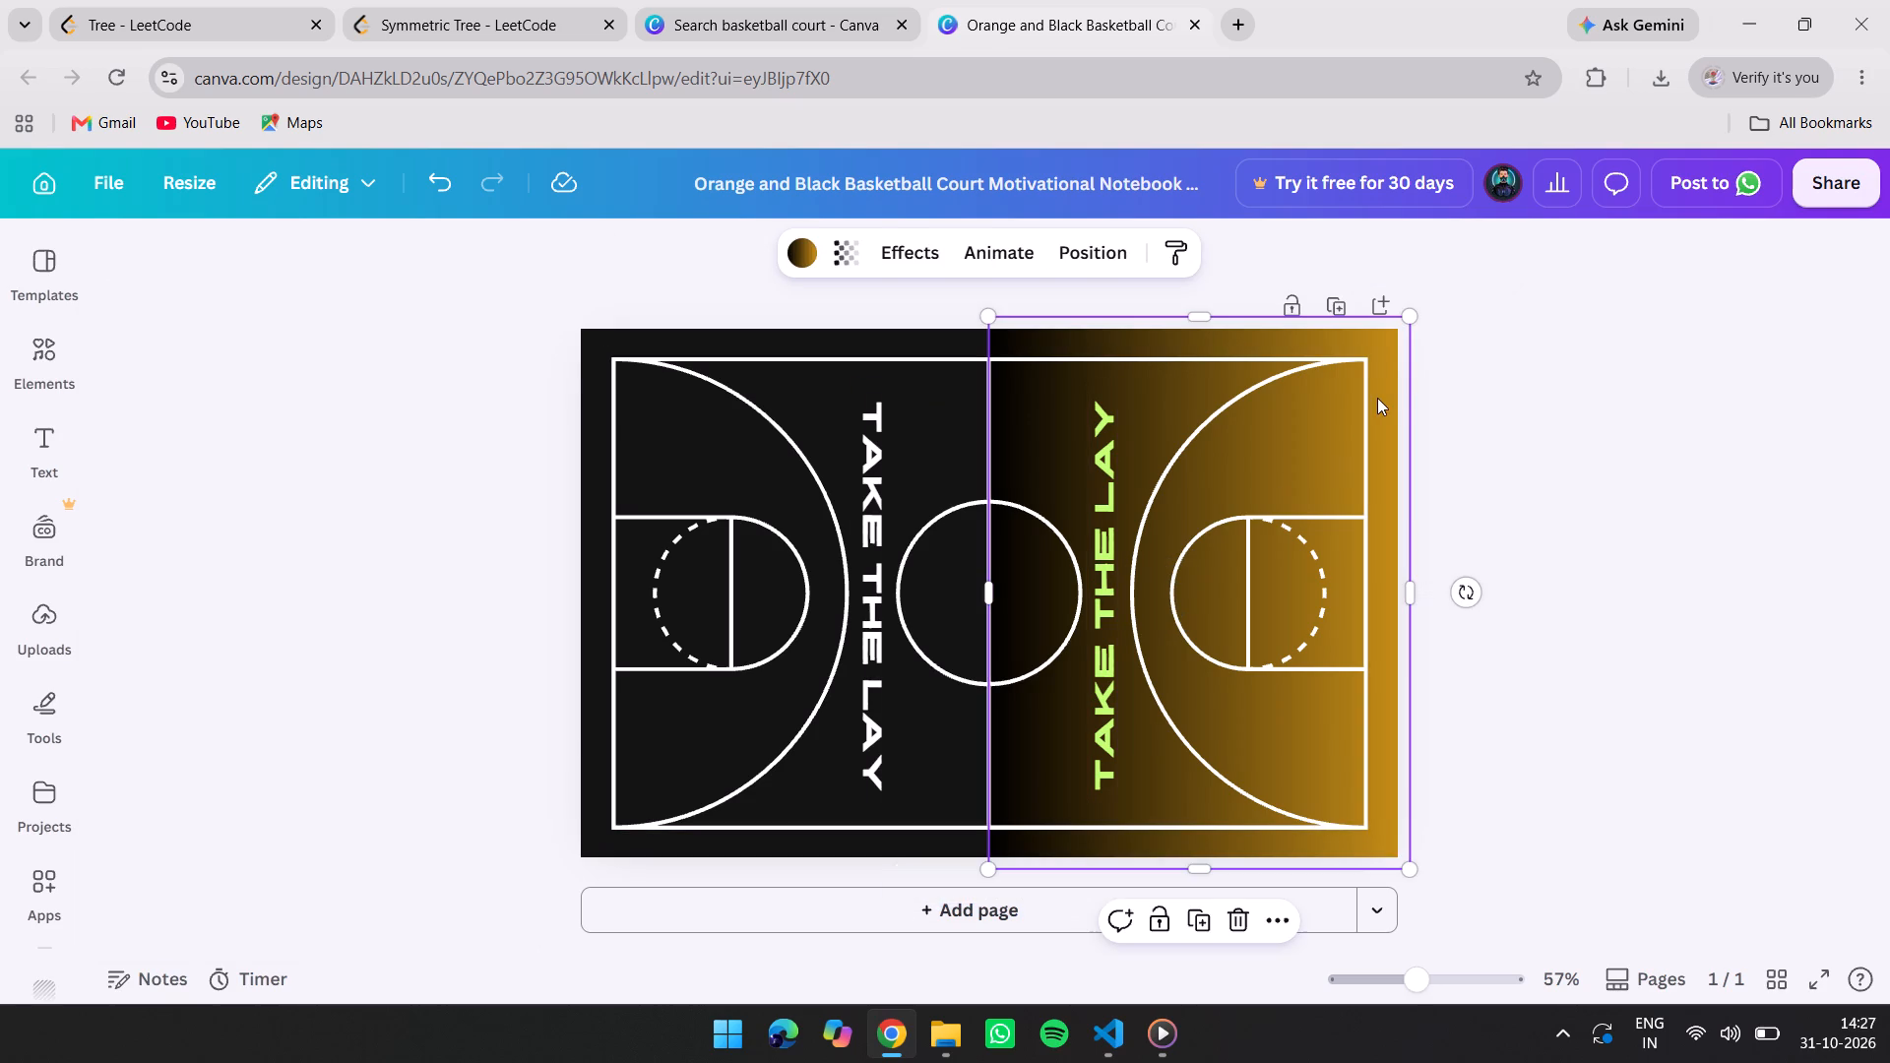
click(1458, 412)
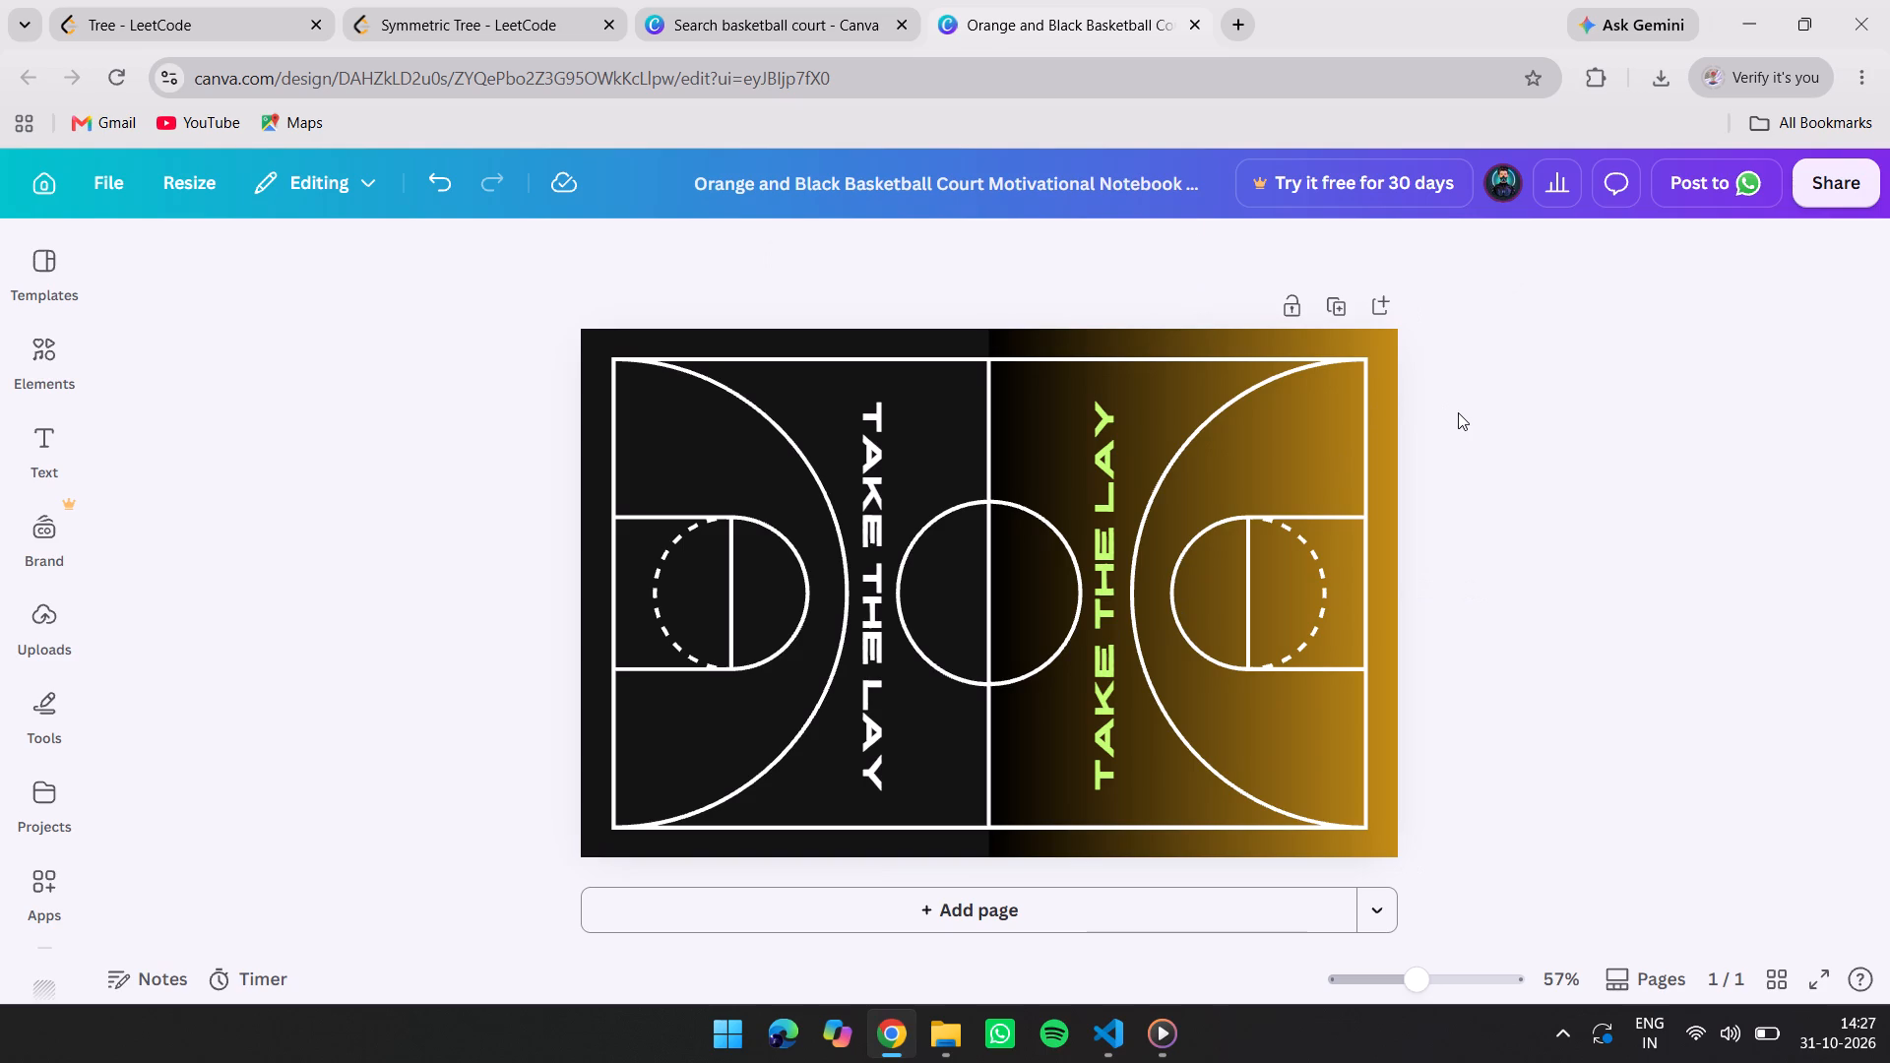
Select the white court-line graphic spanning both halves of the cover.
click(1075, 581)
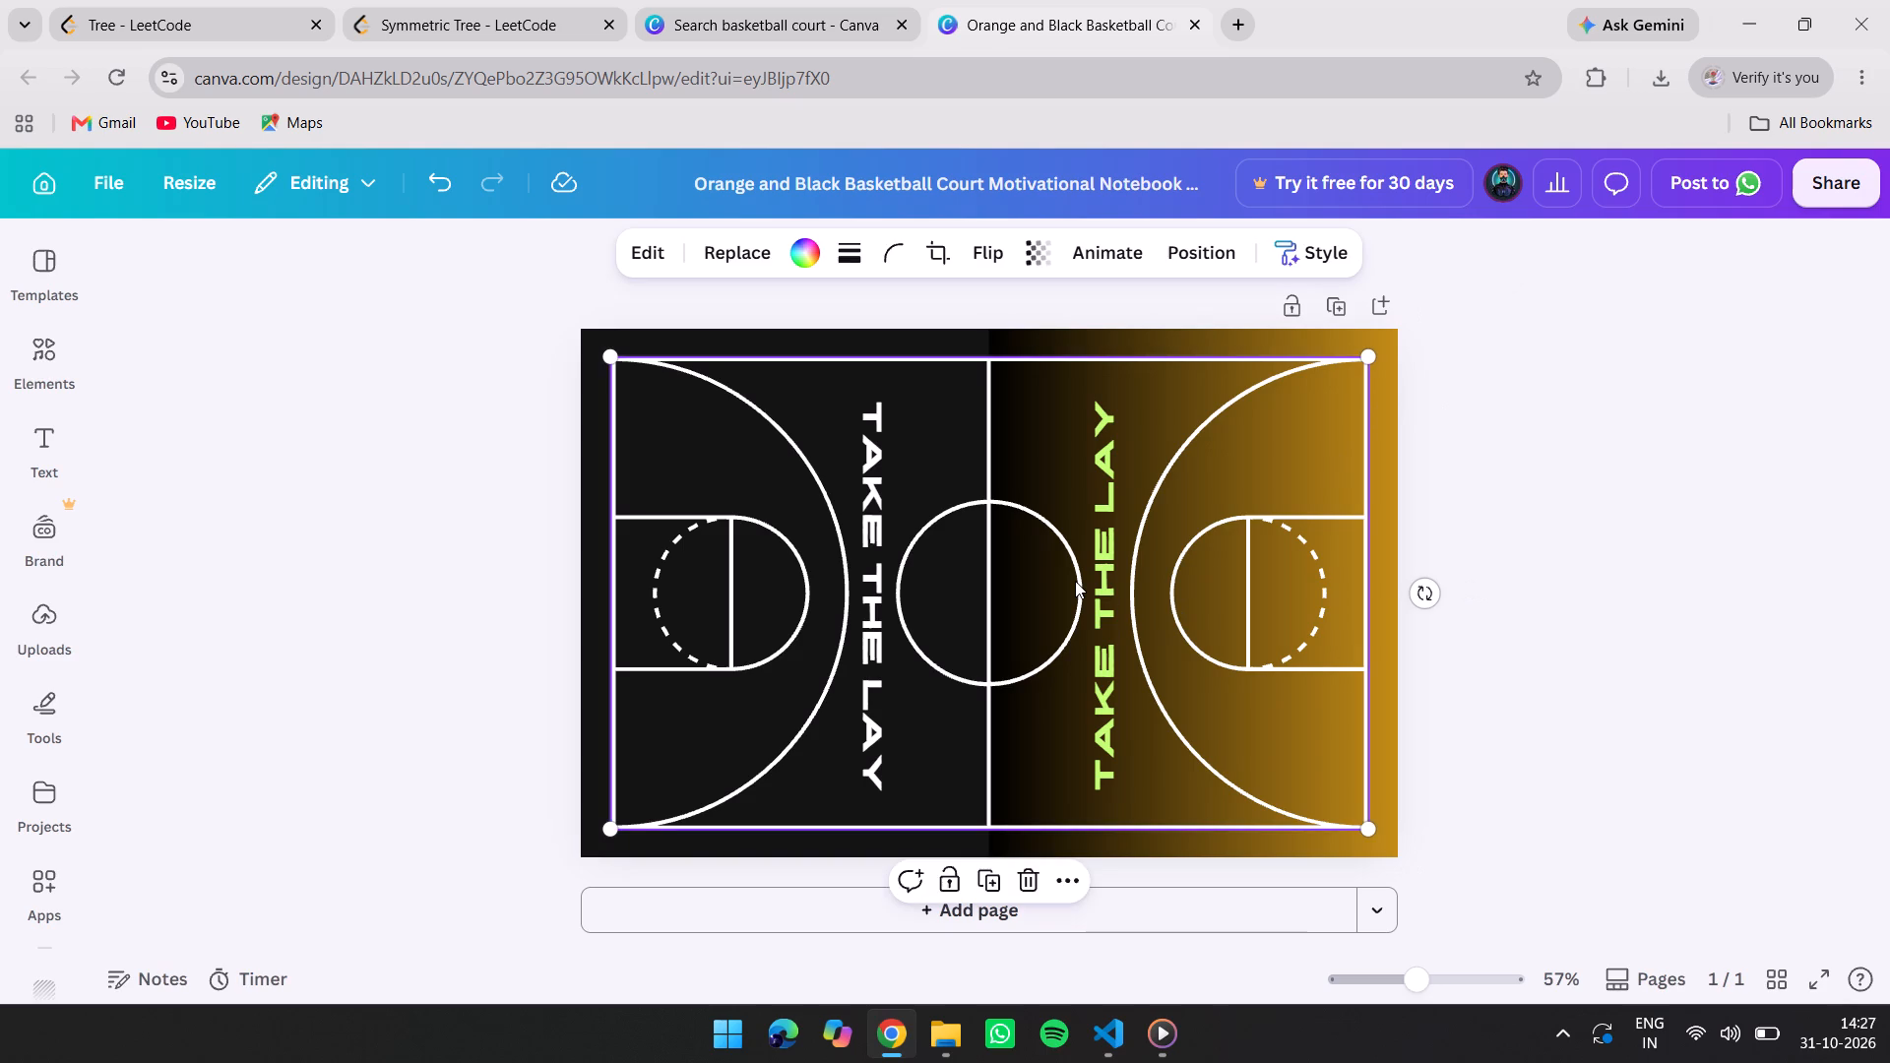
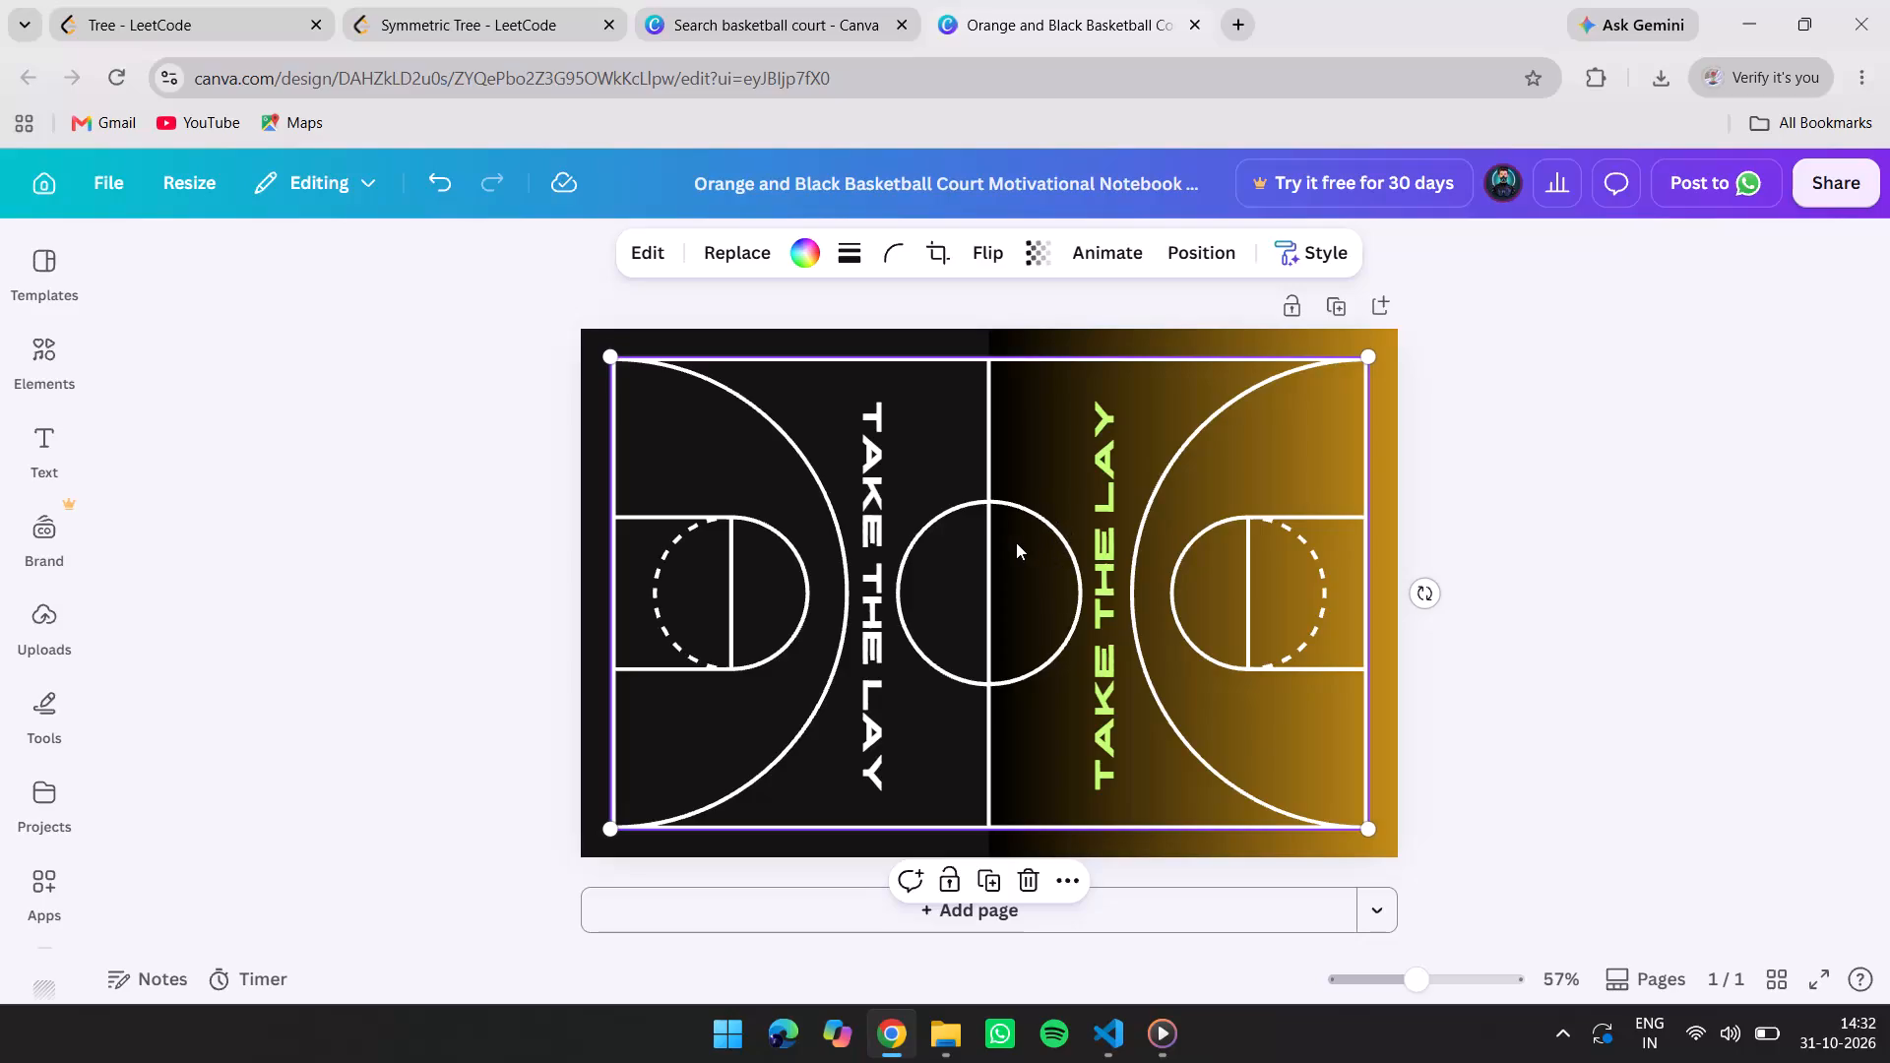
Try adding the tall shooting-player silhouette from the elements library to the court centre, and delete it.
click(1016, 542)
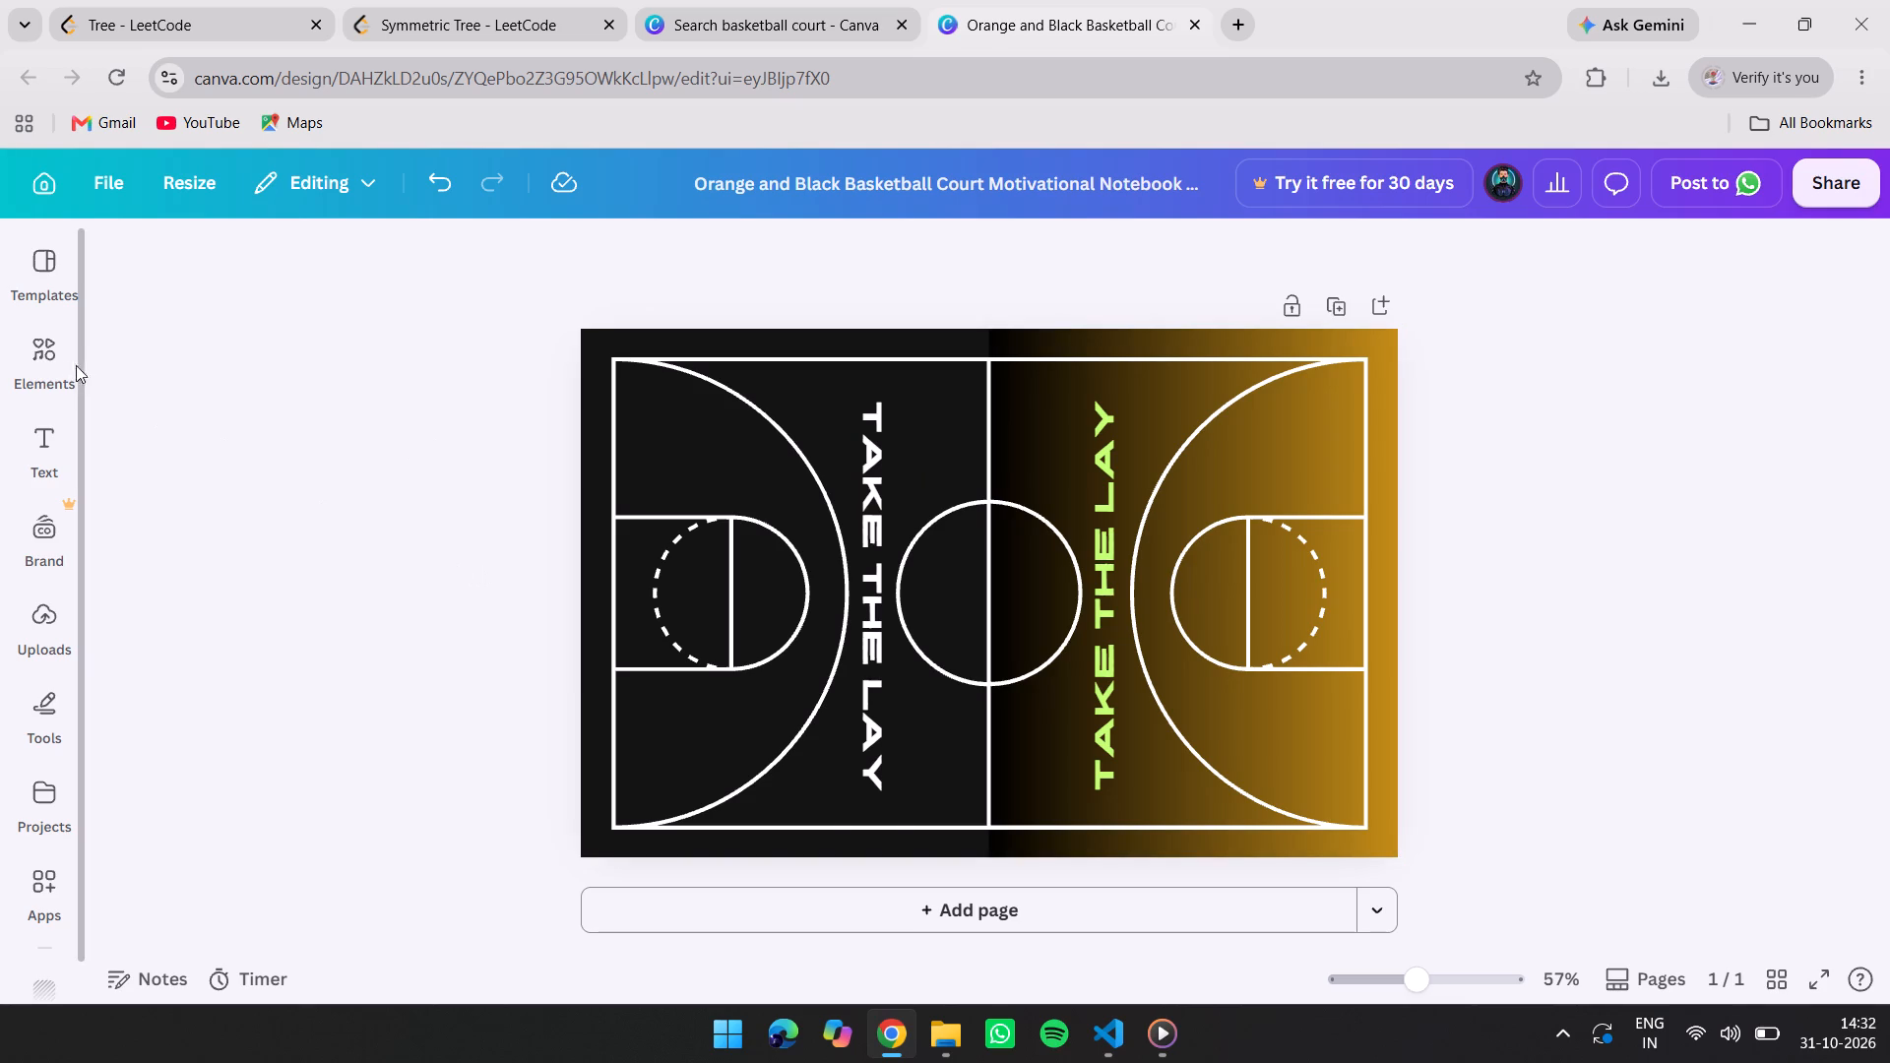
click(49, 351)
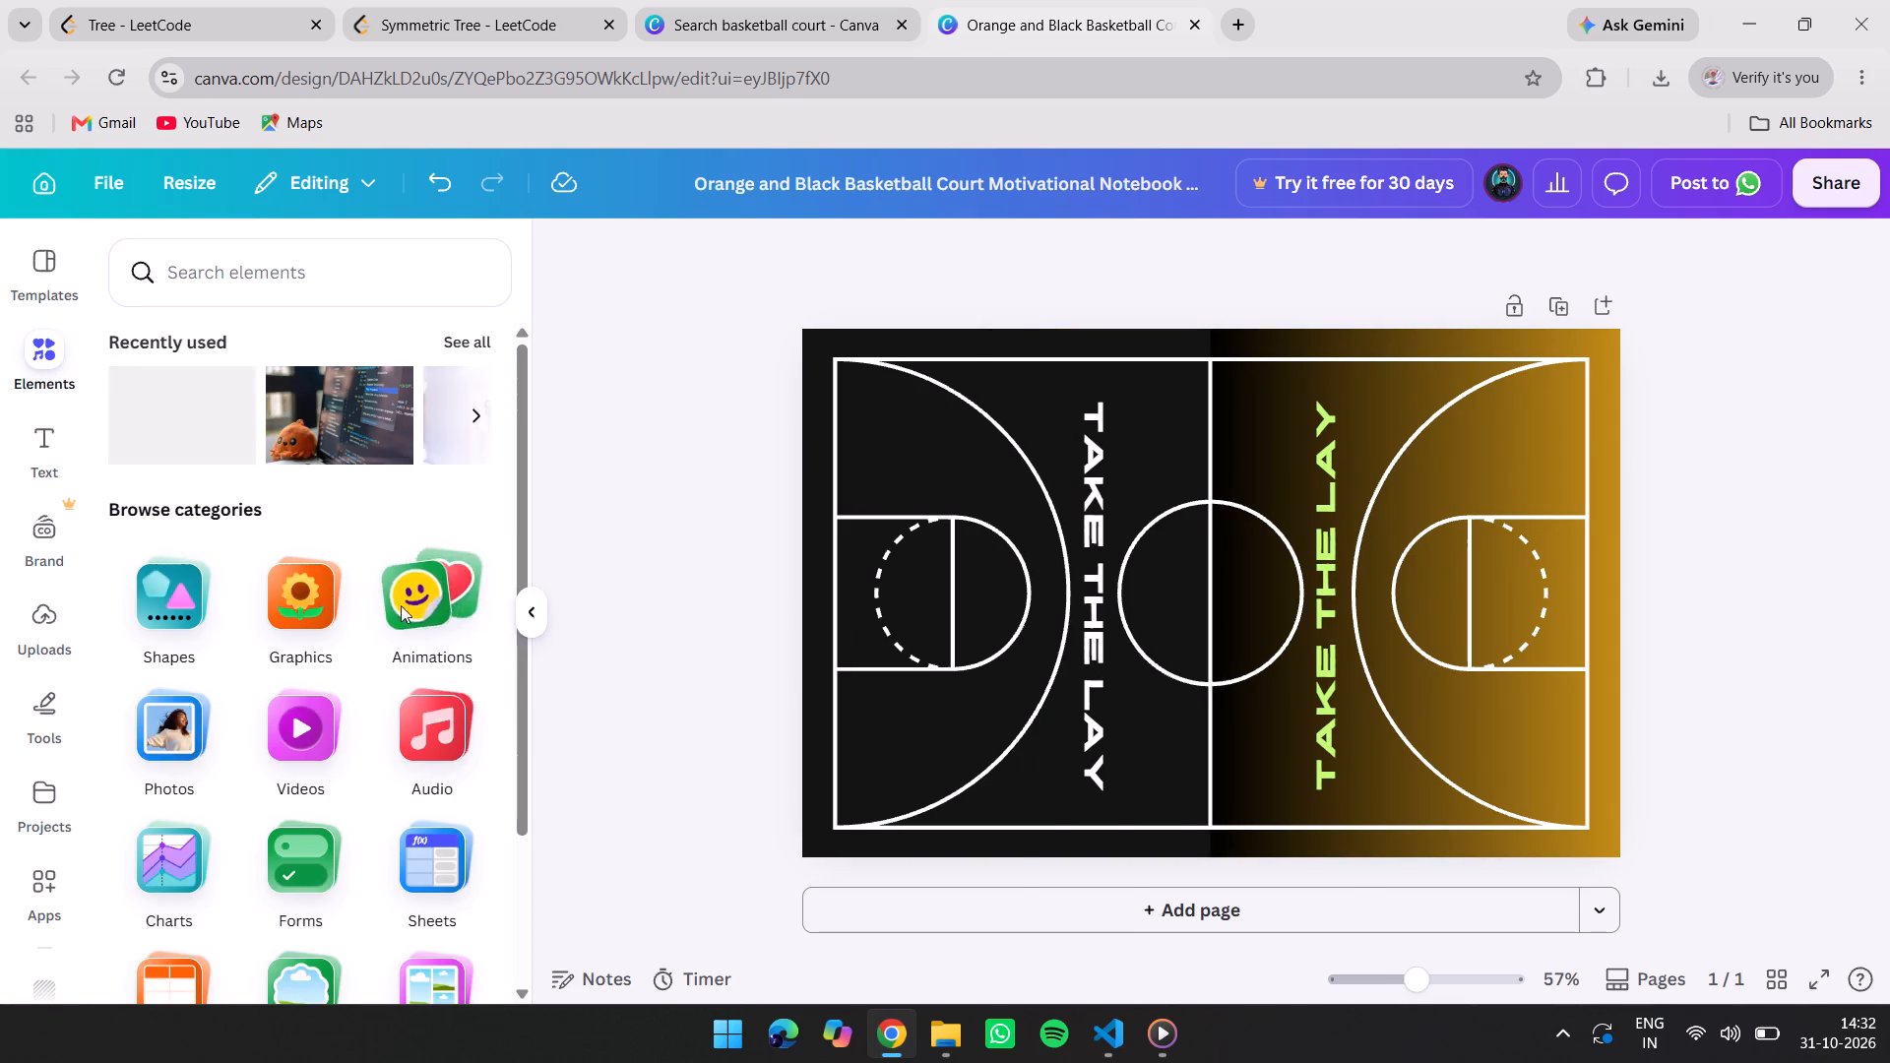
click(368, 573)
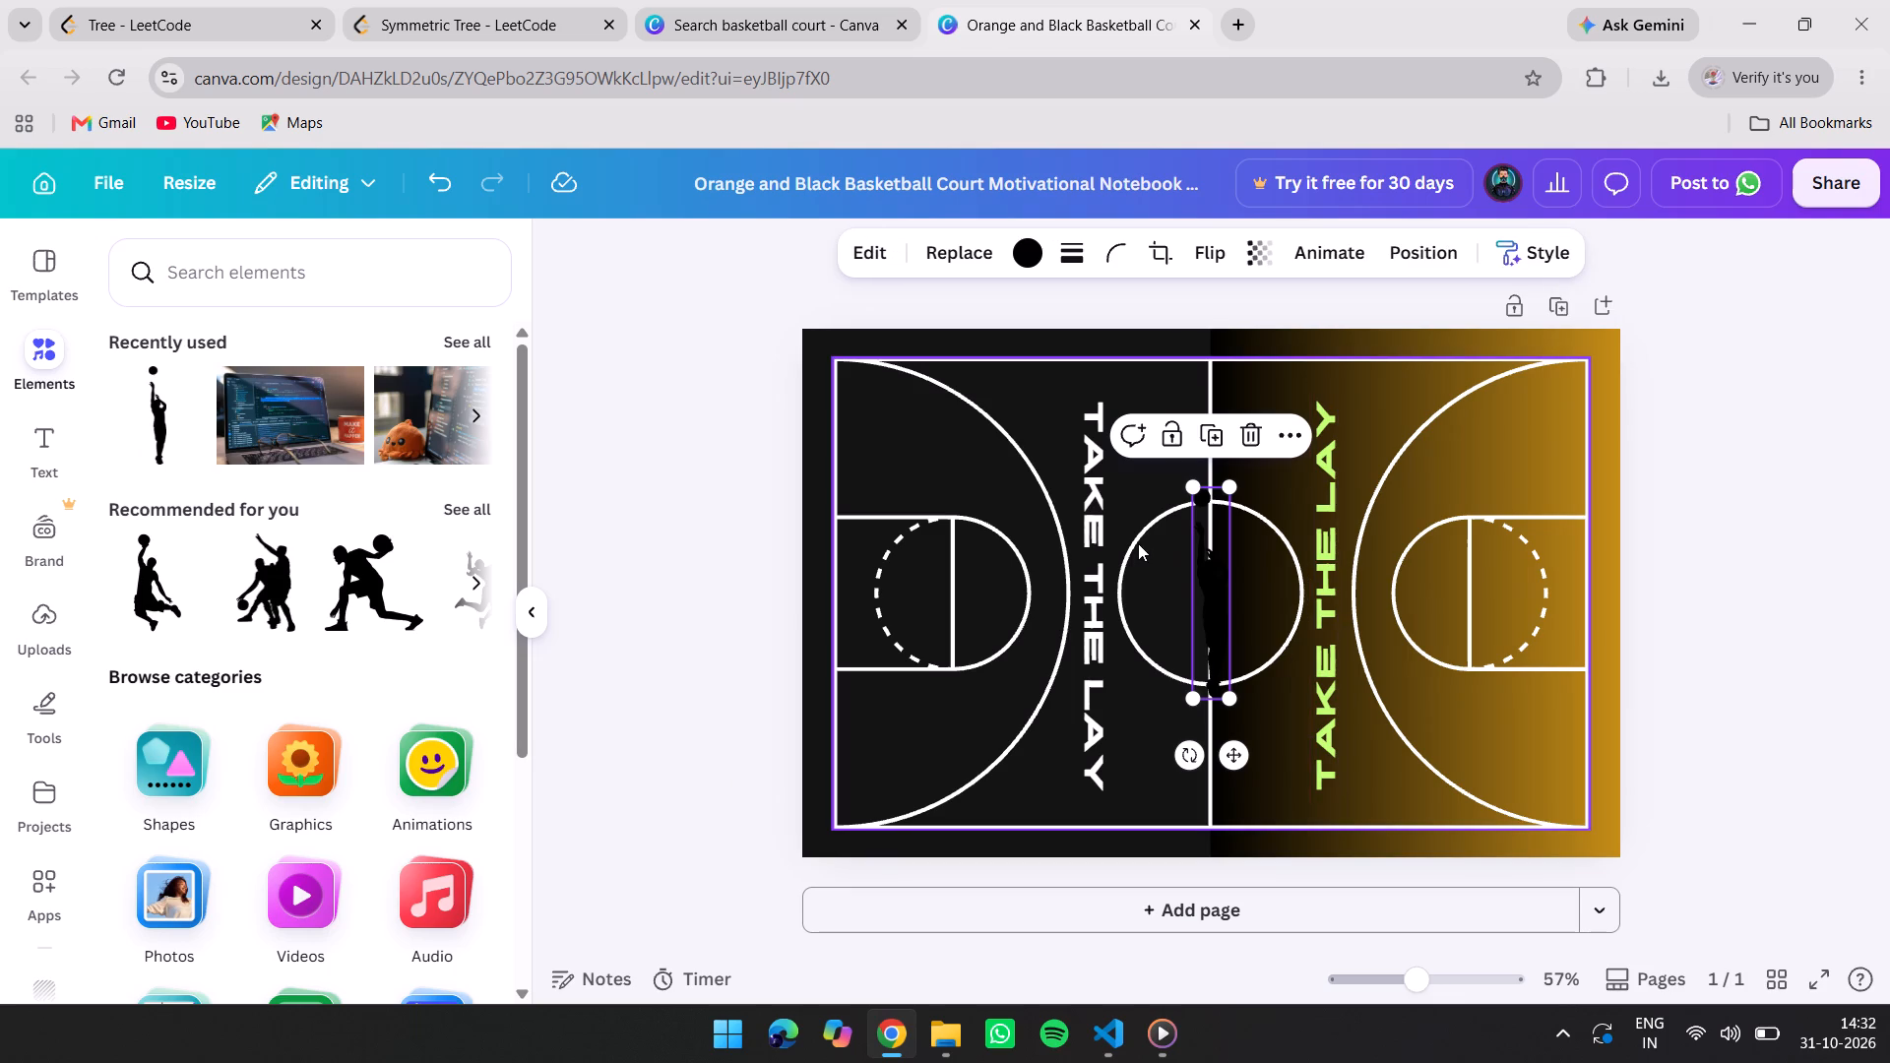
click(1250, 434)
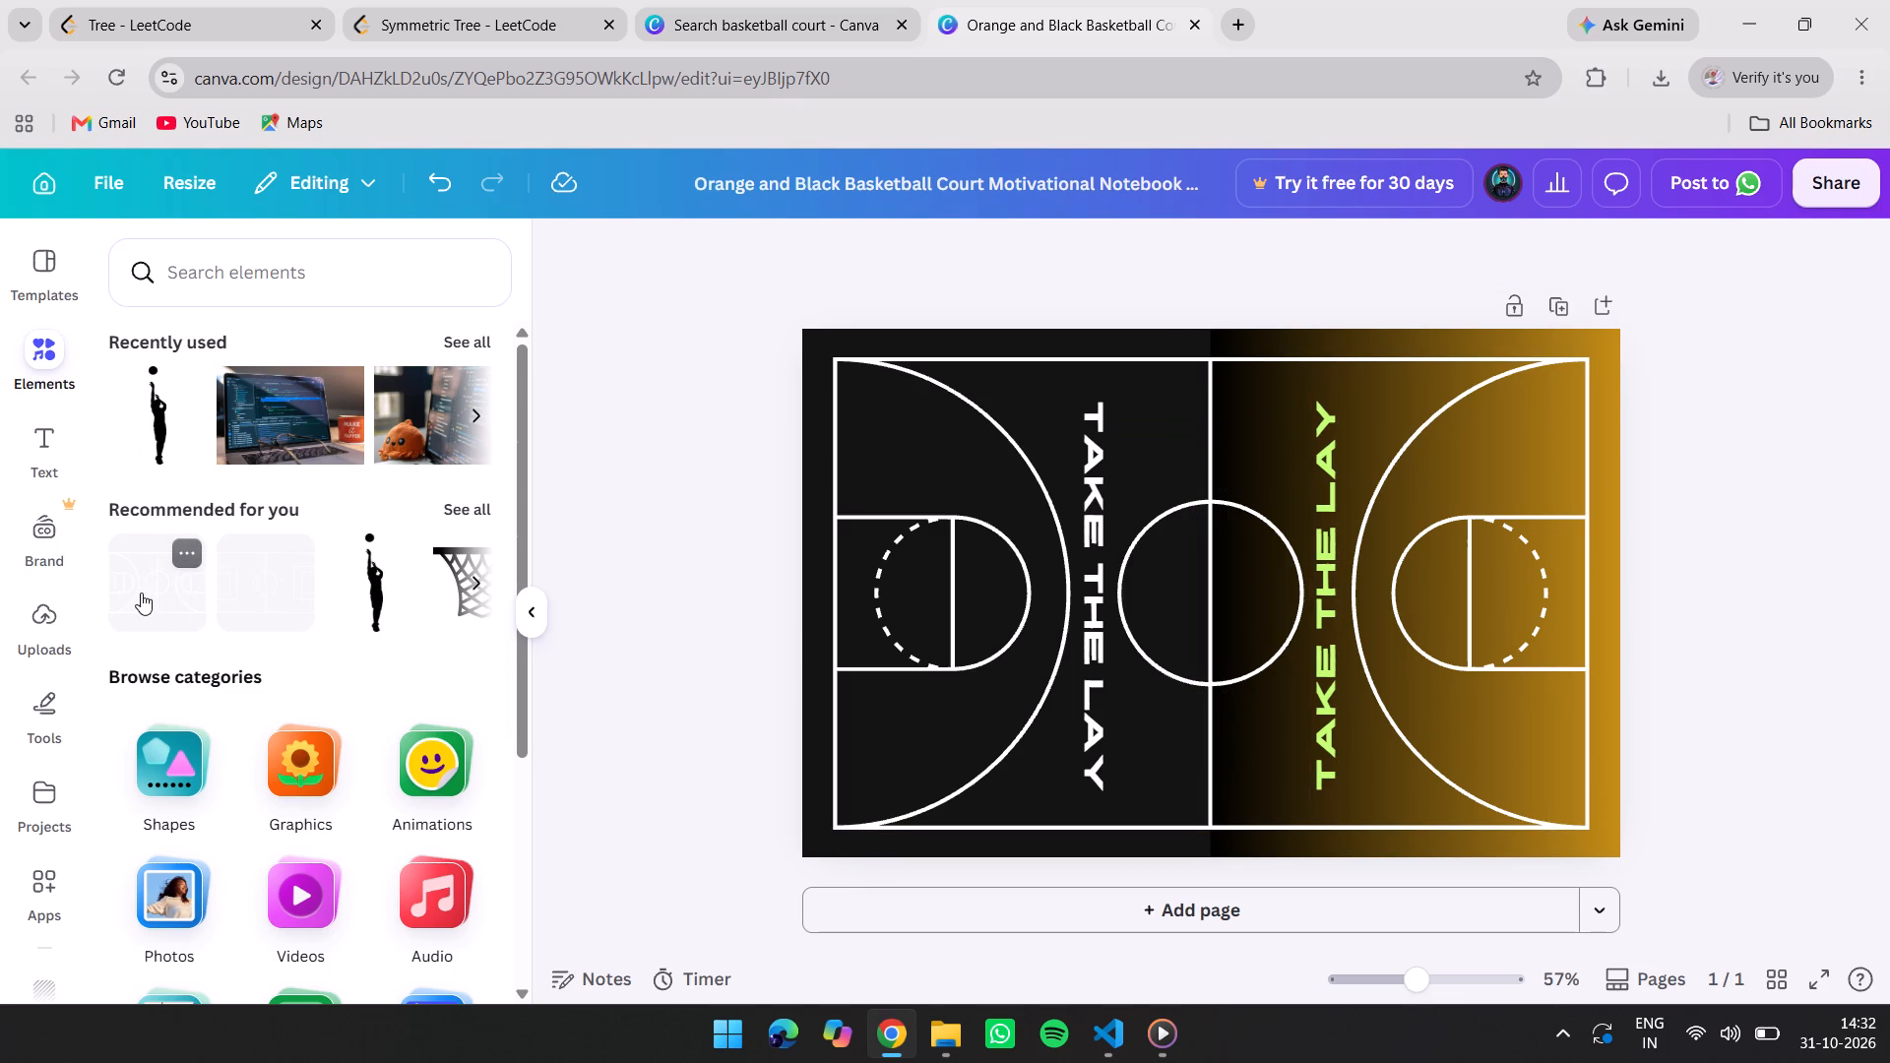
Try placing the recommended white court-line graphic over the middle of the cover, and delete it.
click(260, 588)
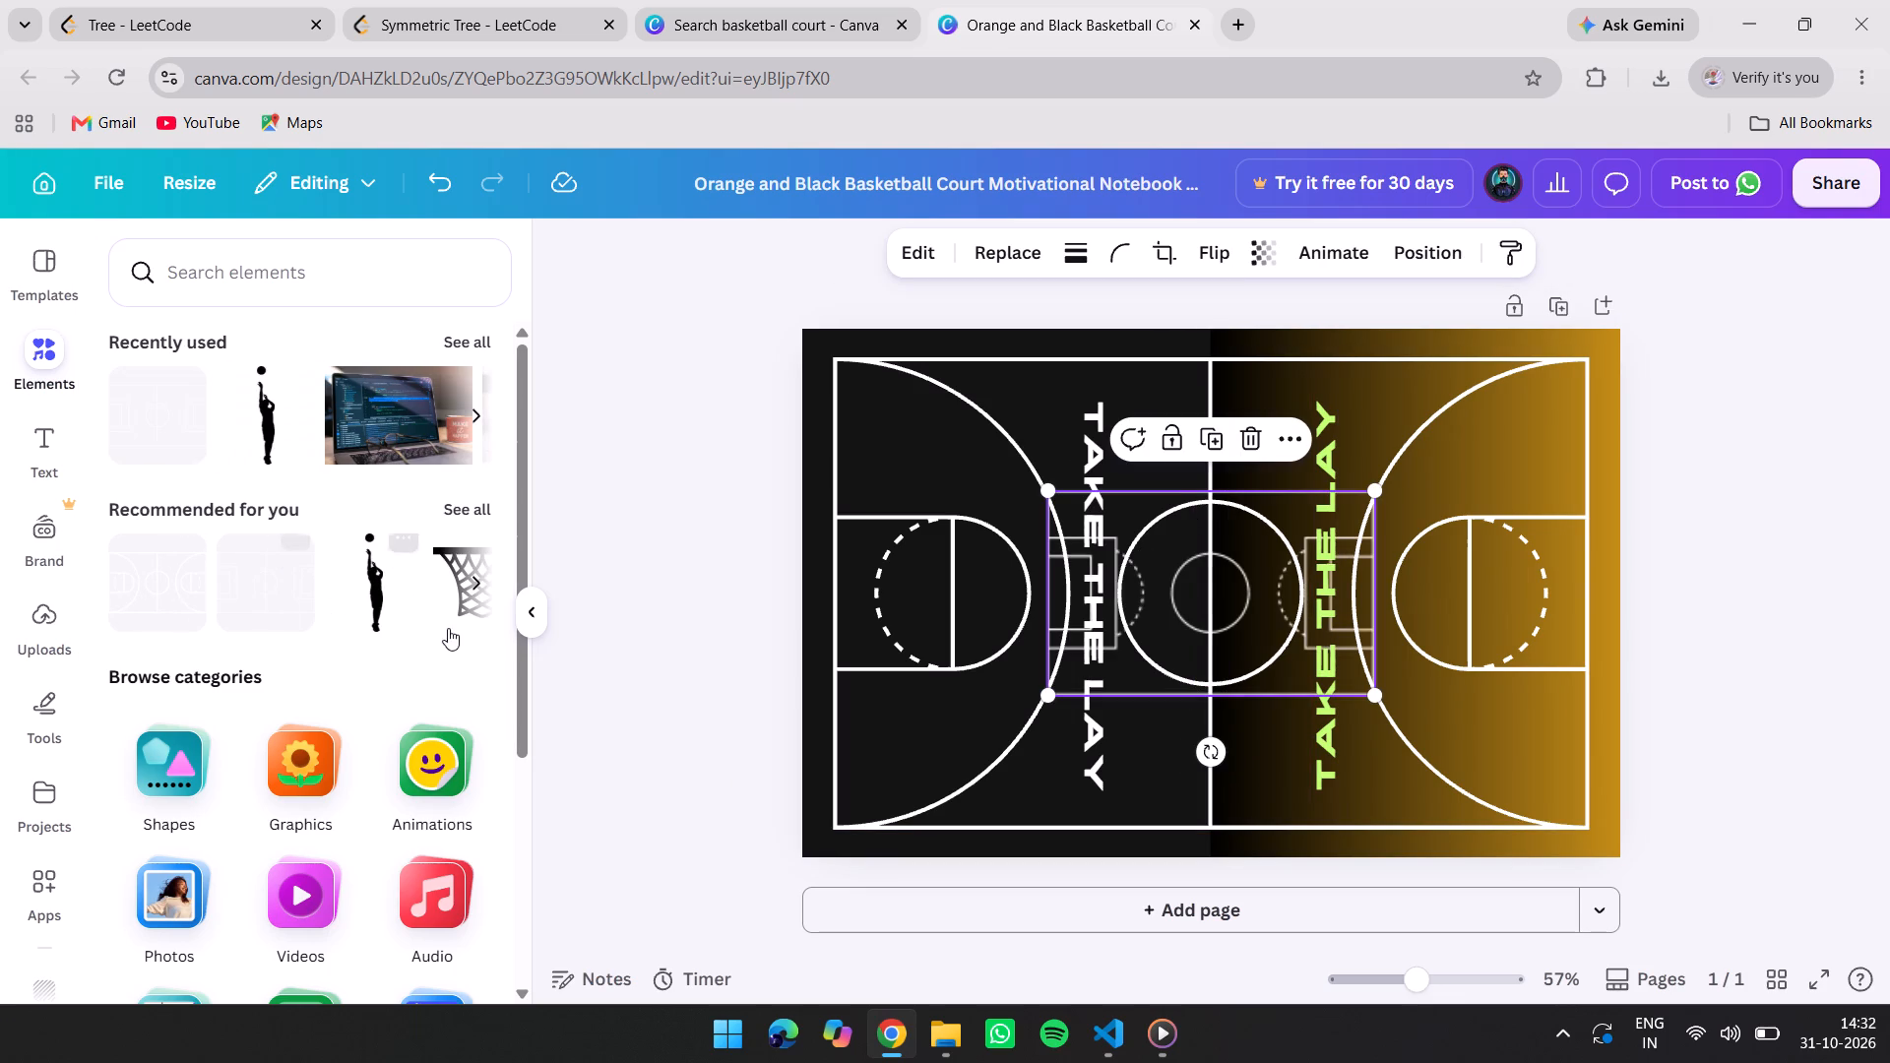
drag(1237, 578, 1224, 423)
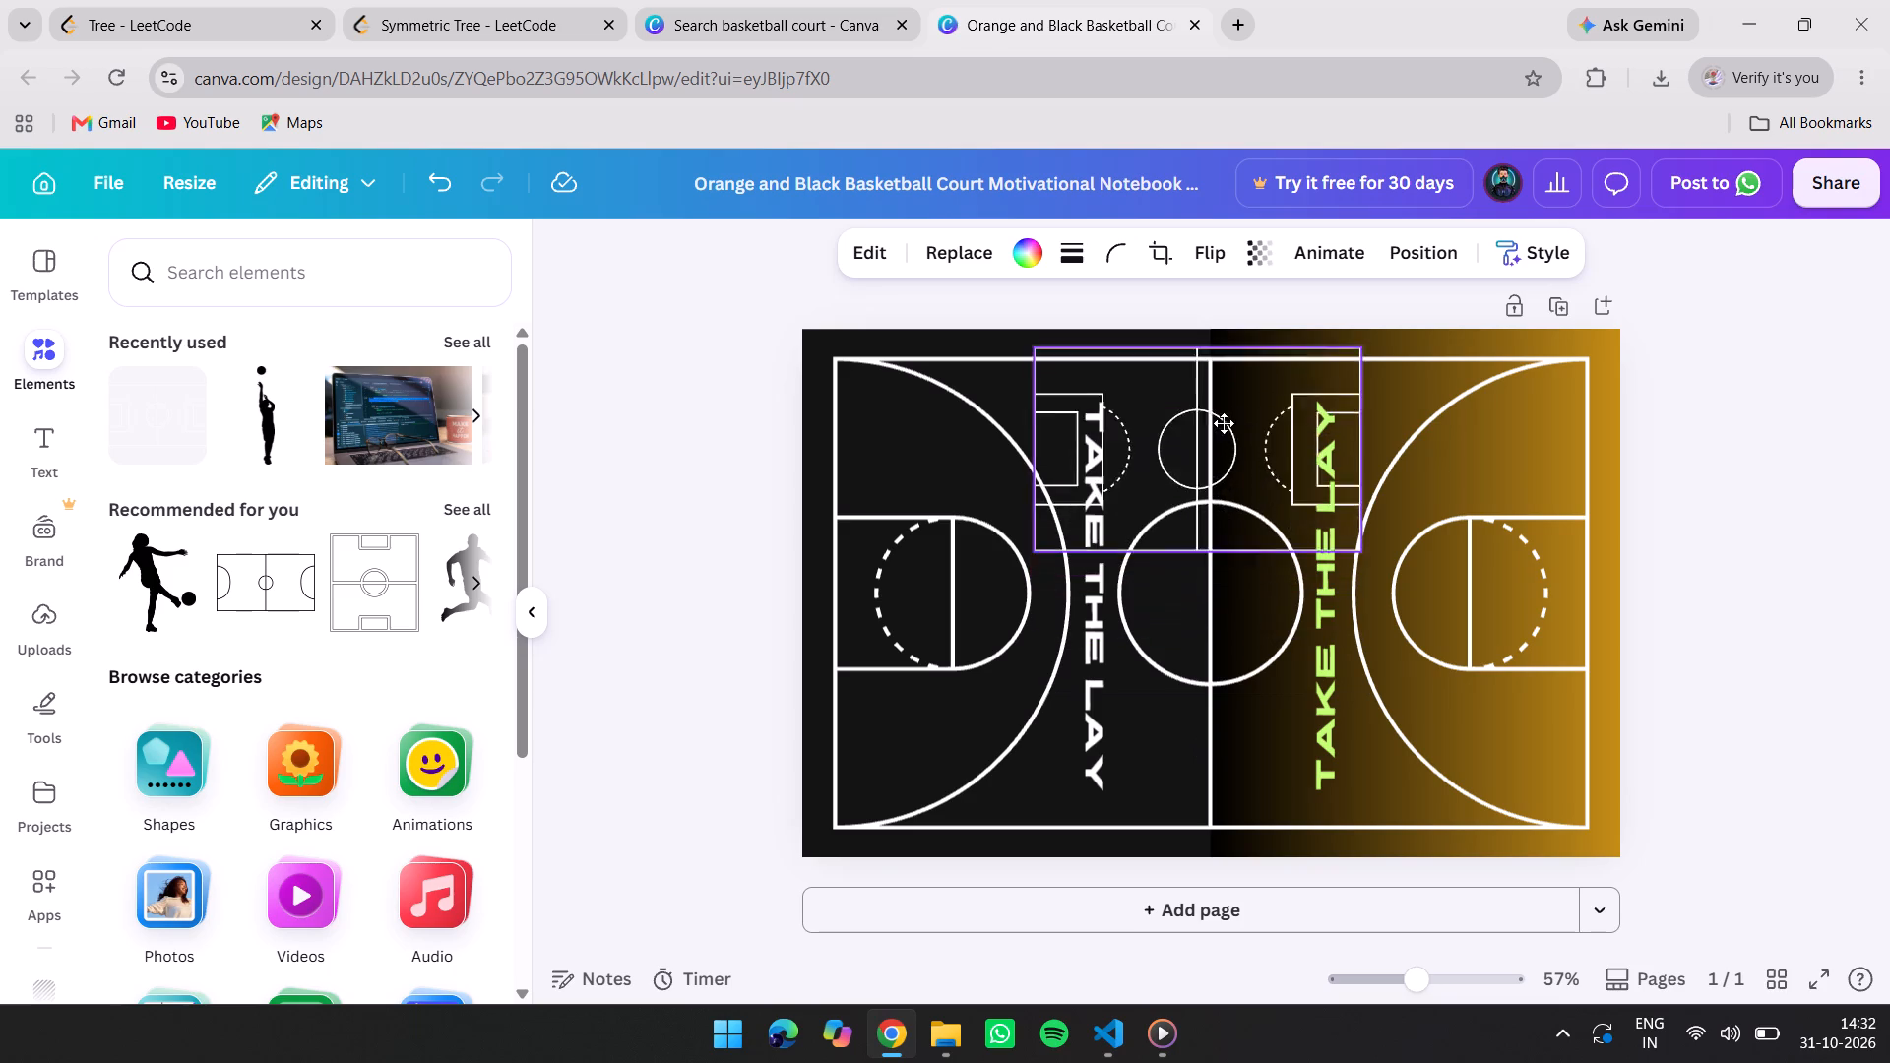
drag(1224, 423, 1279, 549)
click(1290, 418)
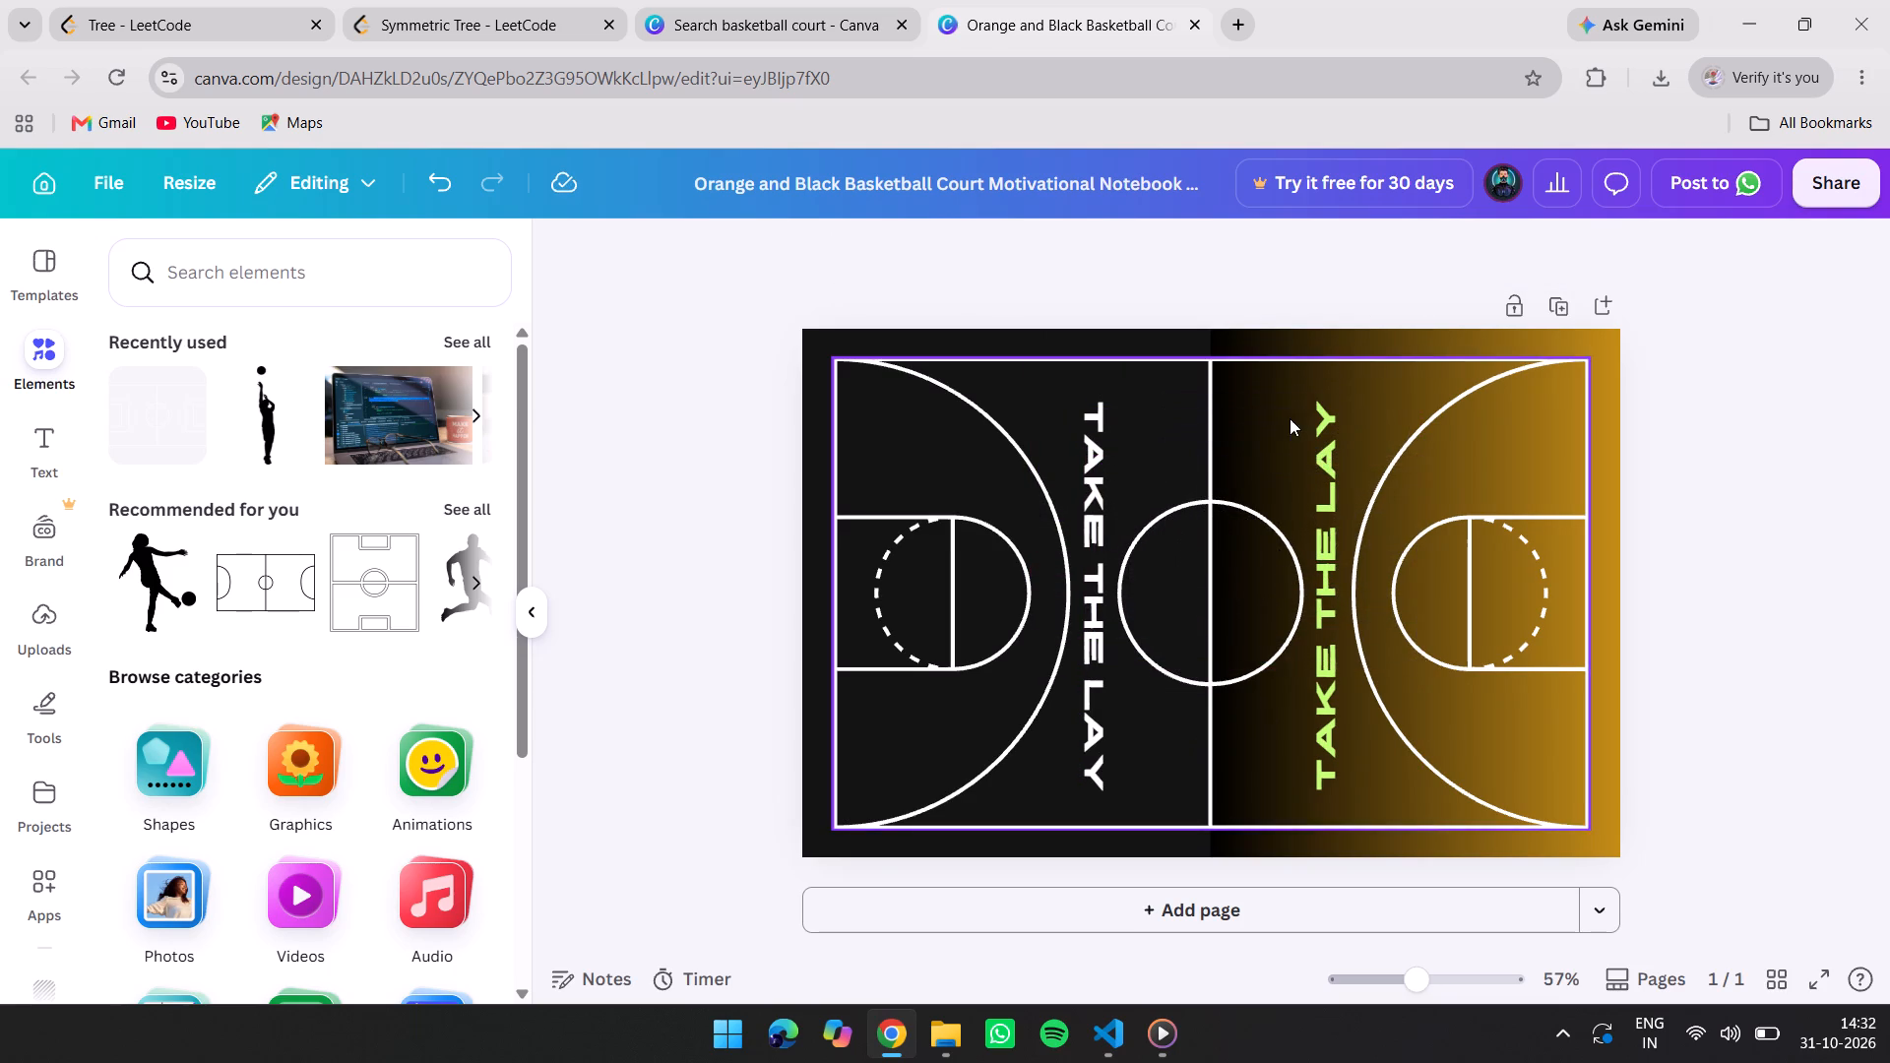
Add the two-basketball-players silhouette from the recommended elements, shrink it and centre it inside the court's centre circle.
scroll(343, 569, left, 3)
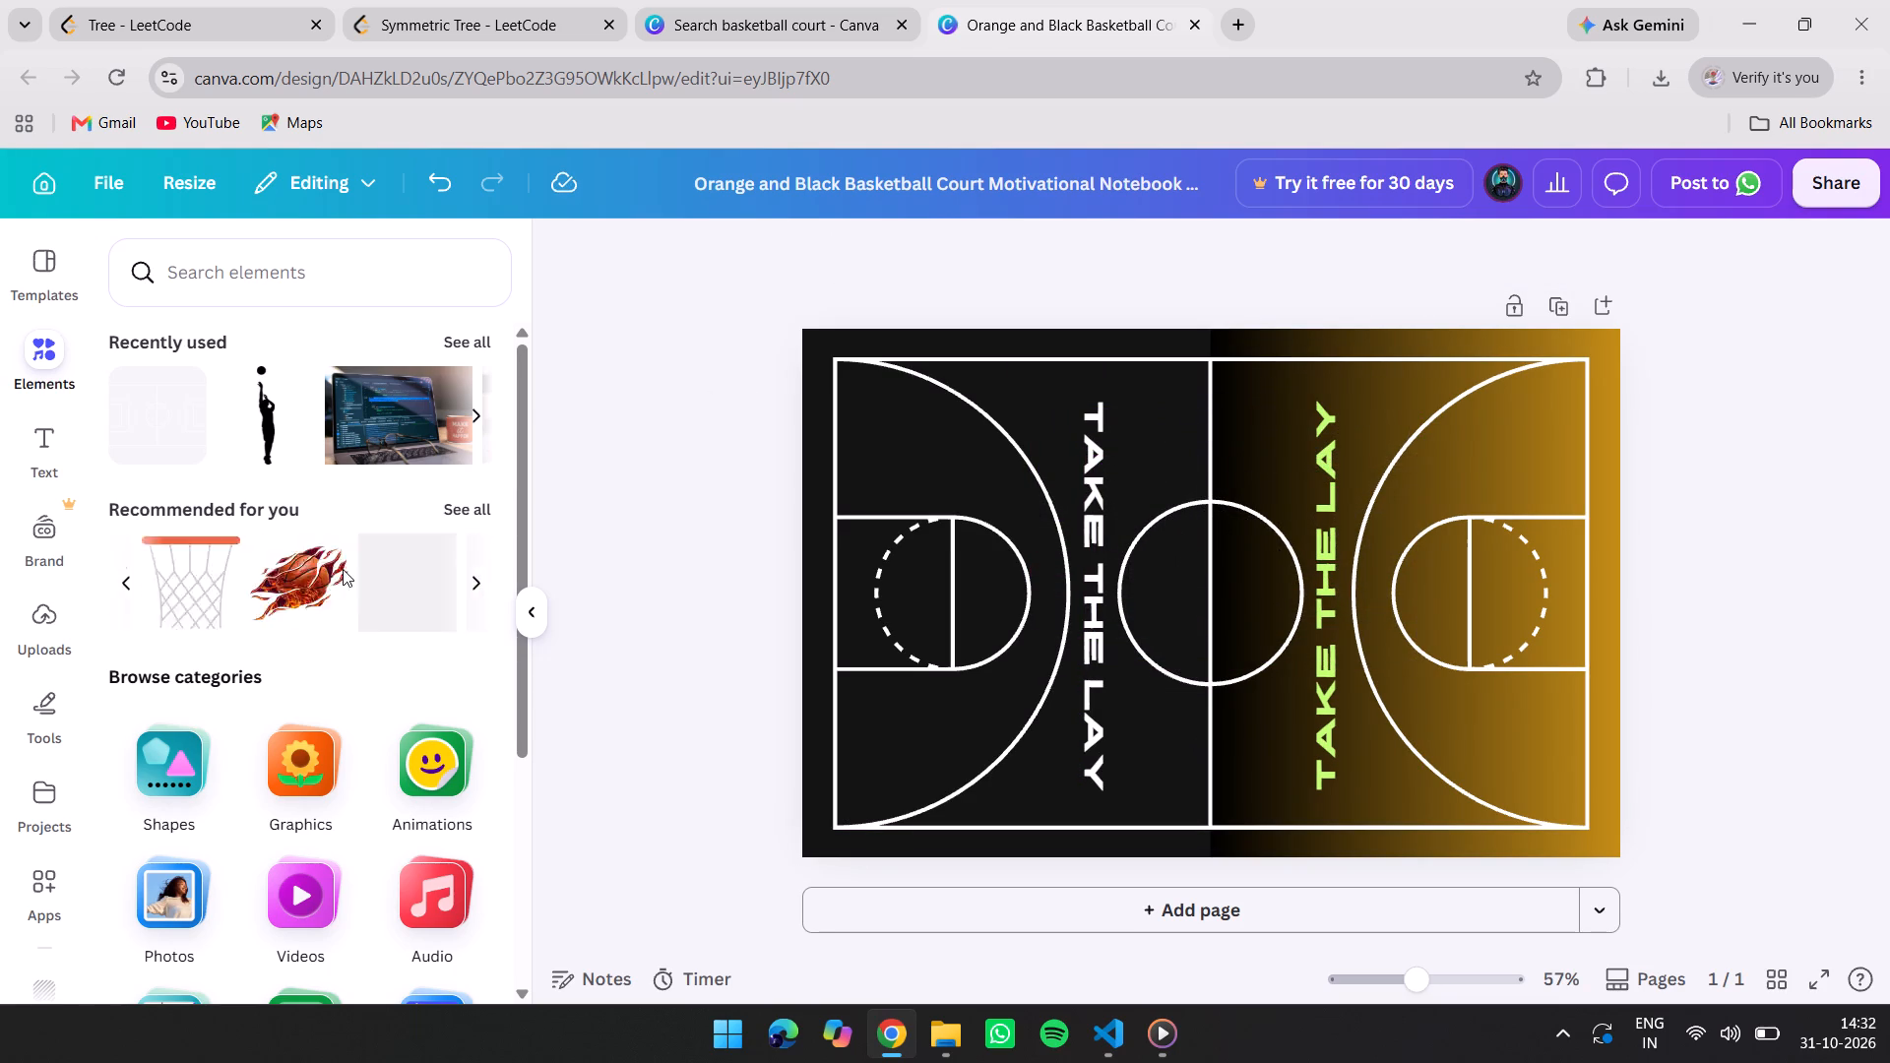
scroll(343, 569, left, 1)
scroll(343, 569, right, 5)
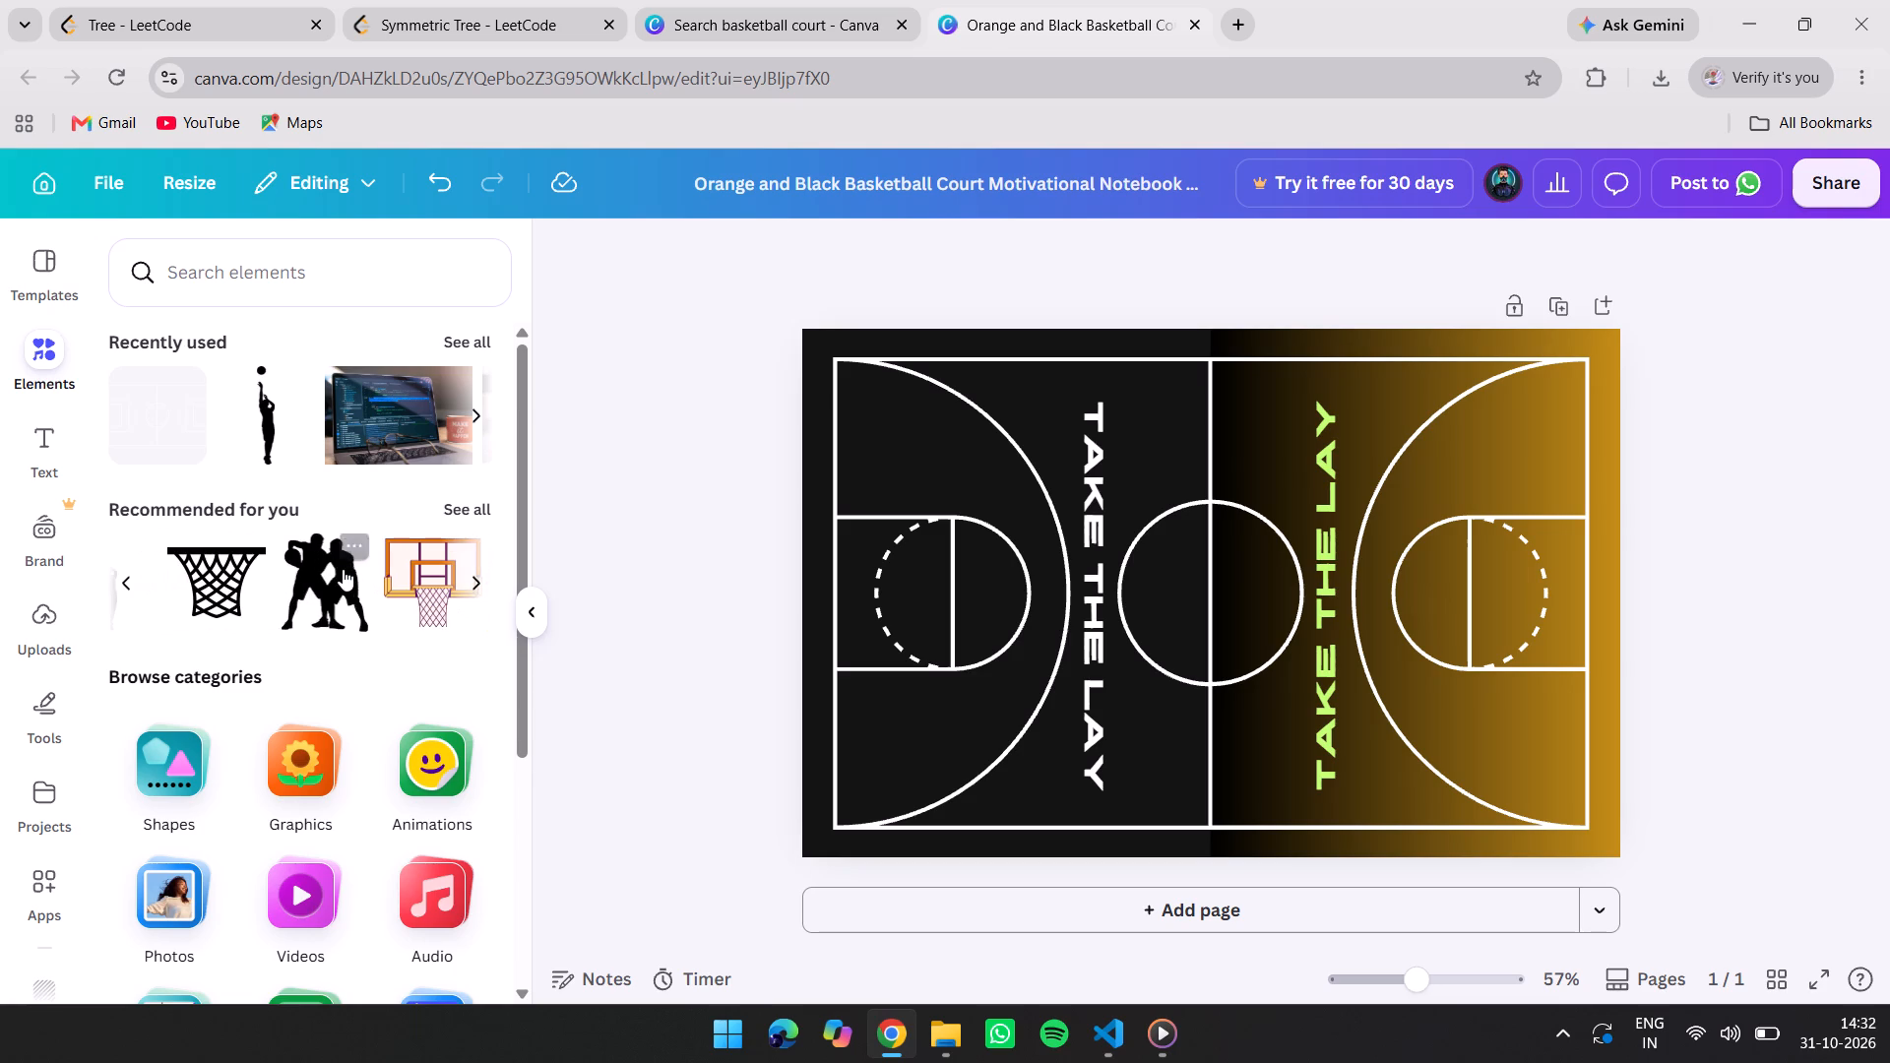
scroll(343, 569, right, 1)
click(316, 590)
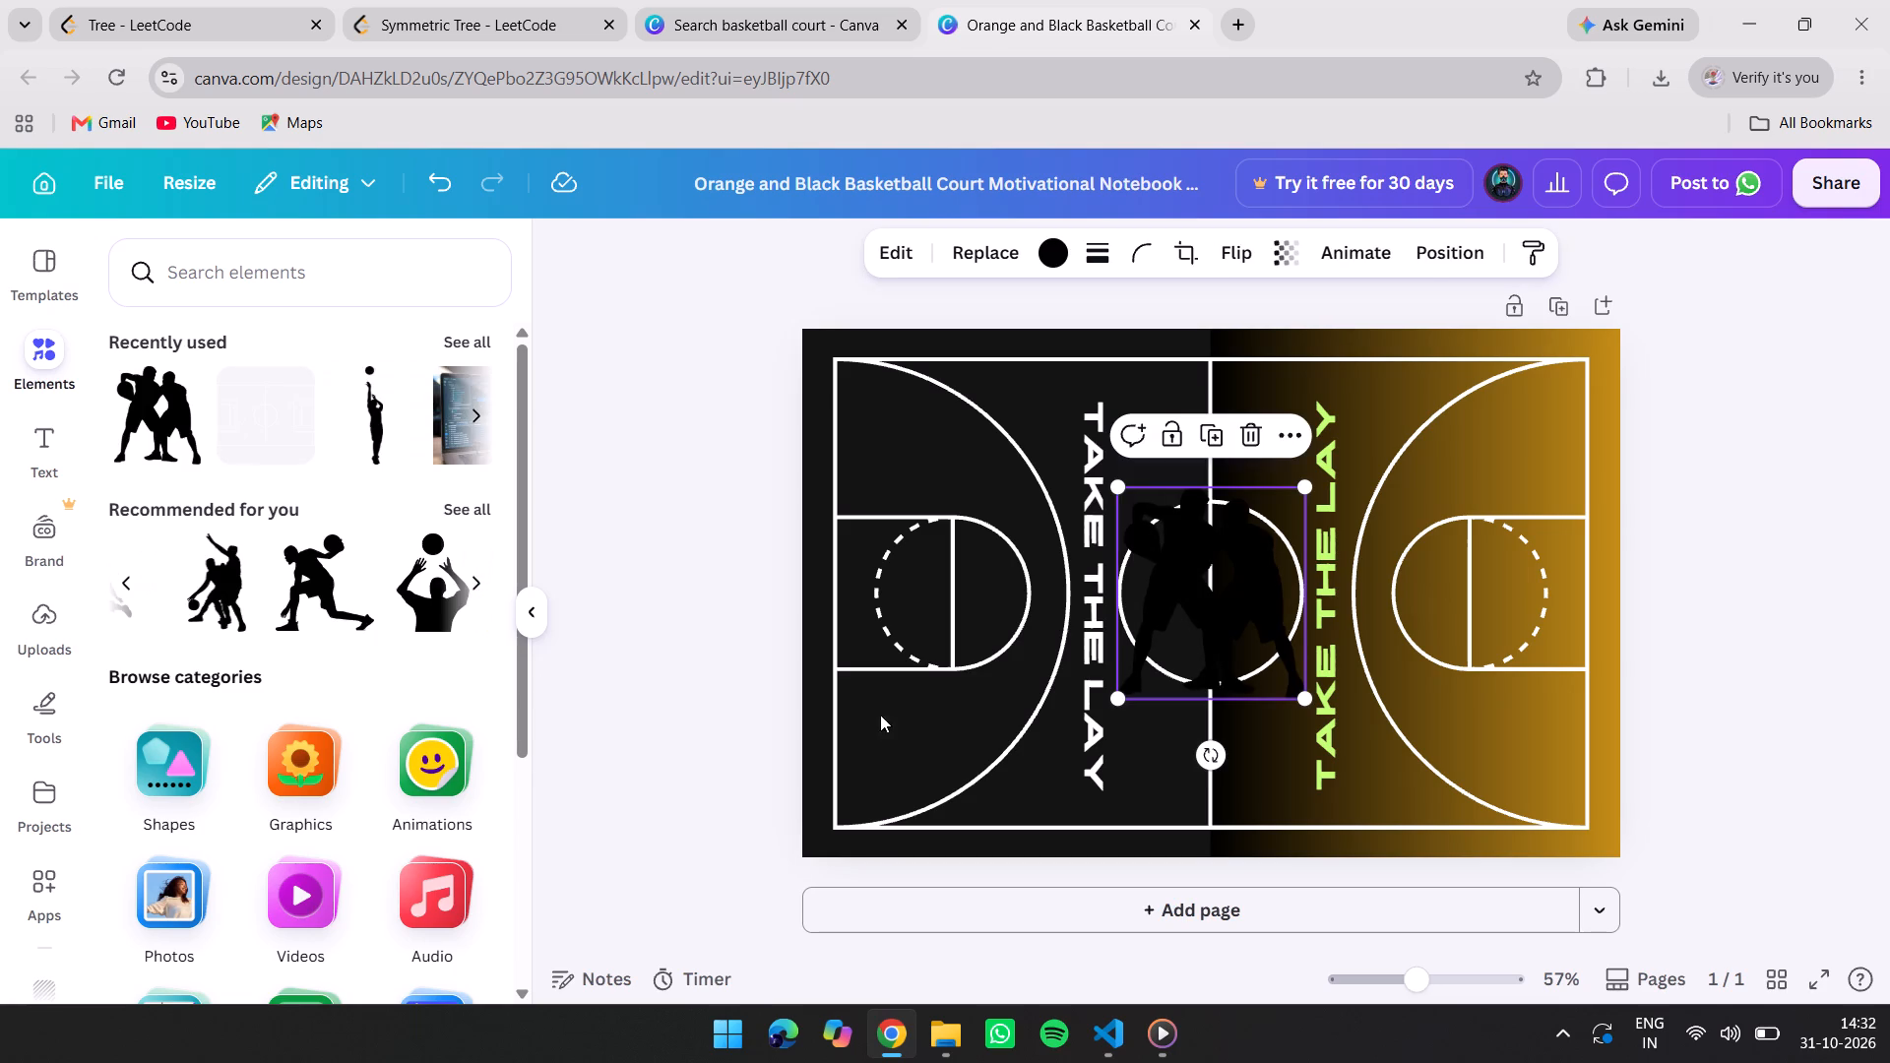
drag(1299, 693, 1194, 639)
drag(1214, 559, 1257, 604)
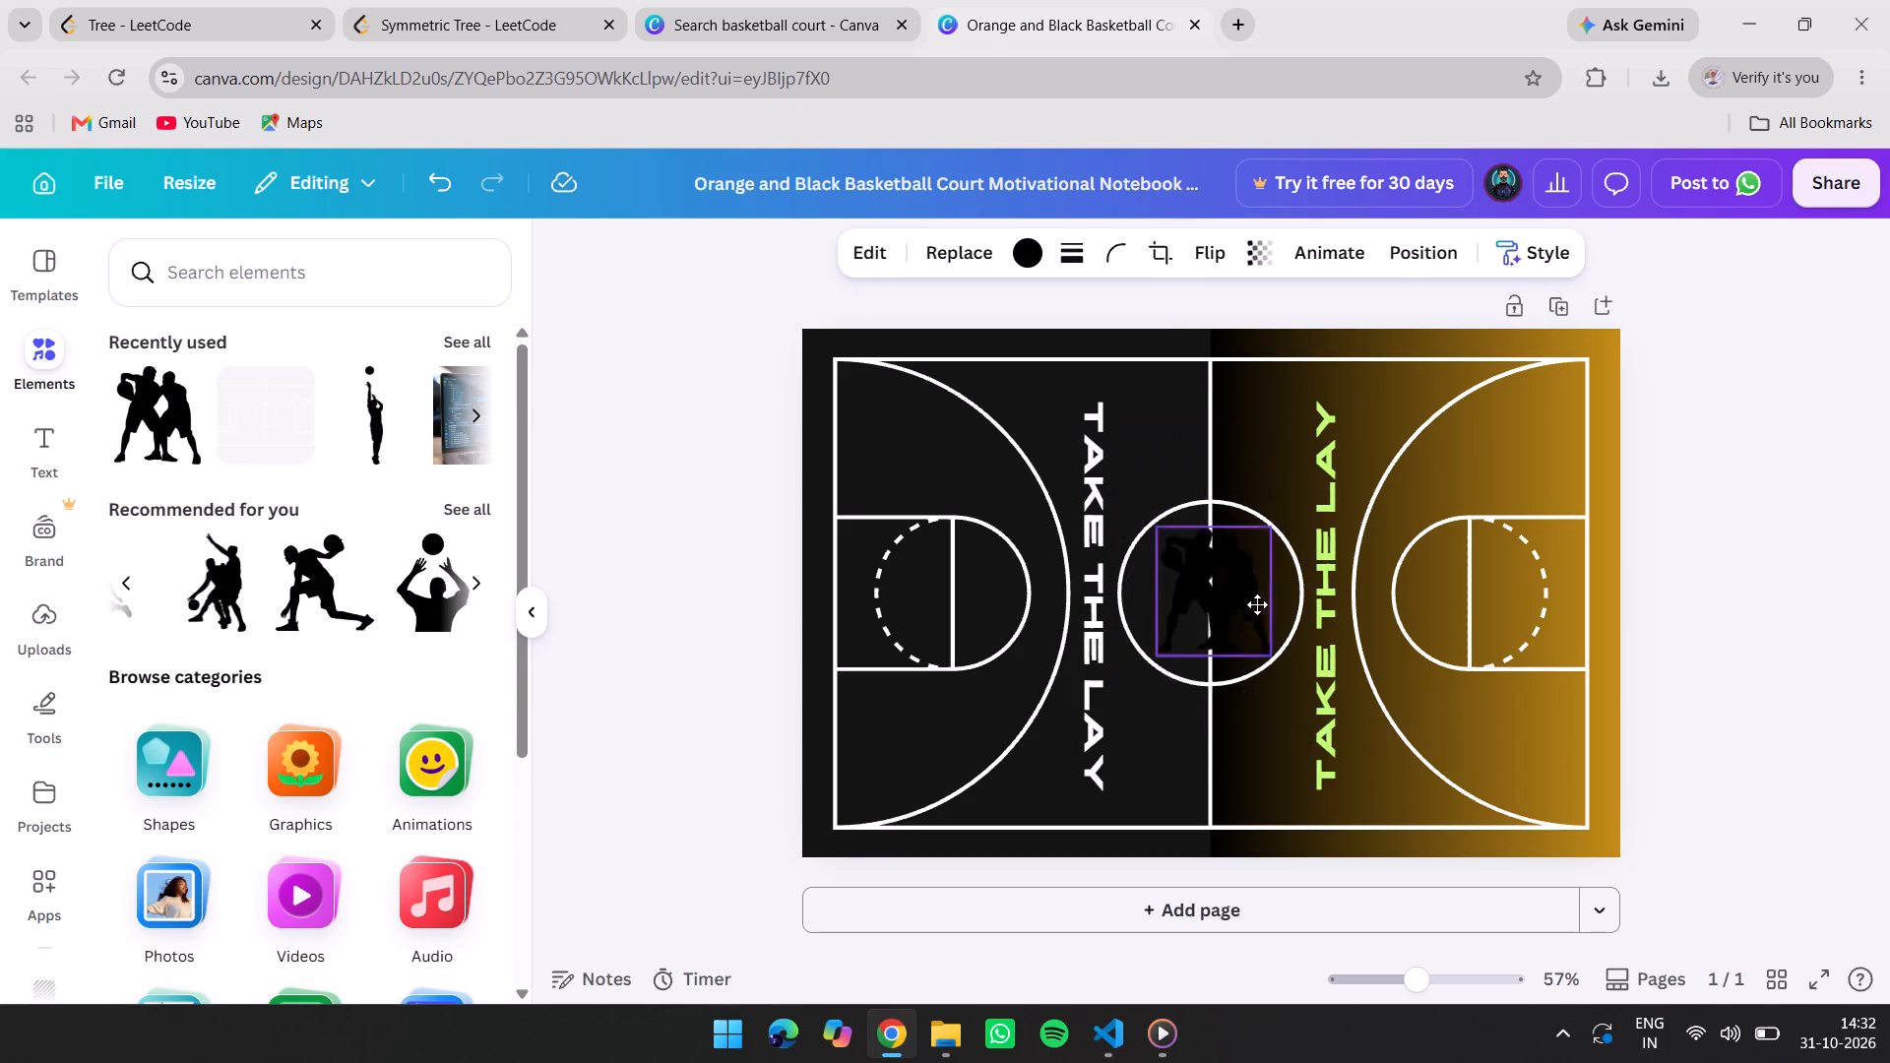
drag(1257, 604, 1246, 593)
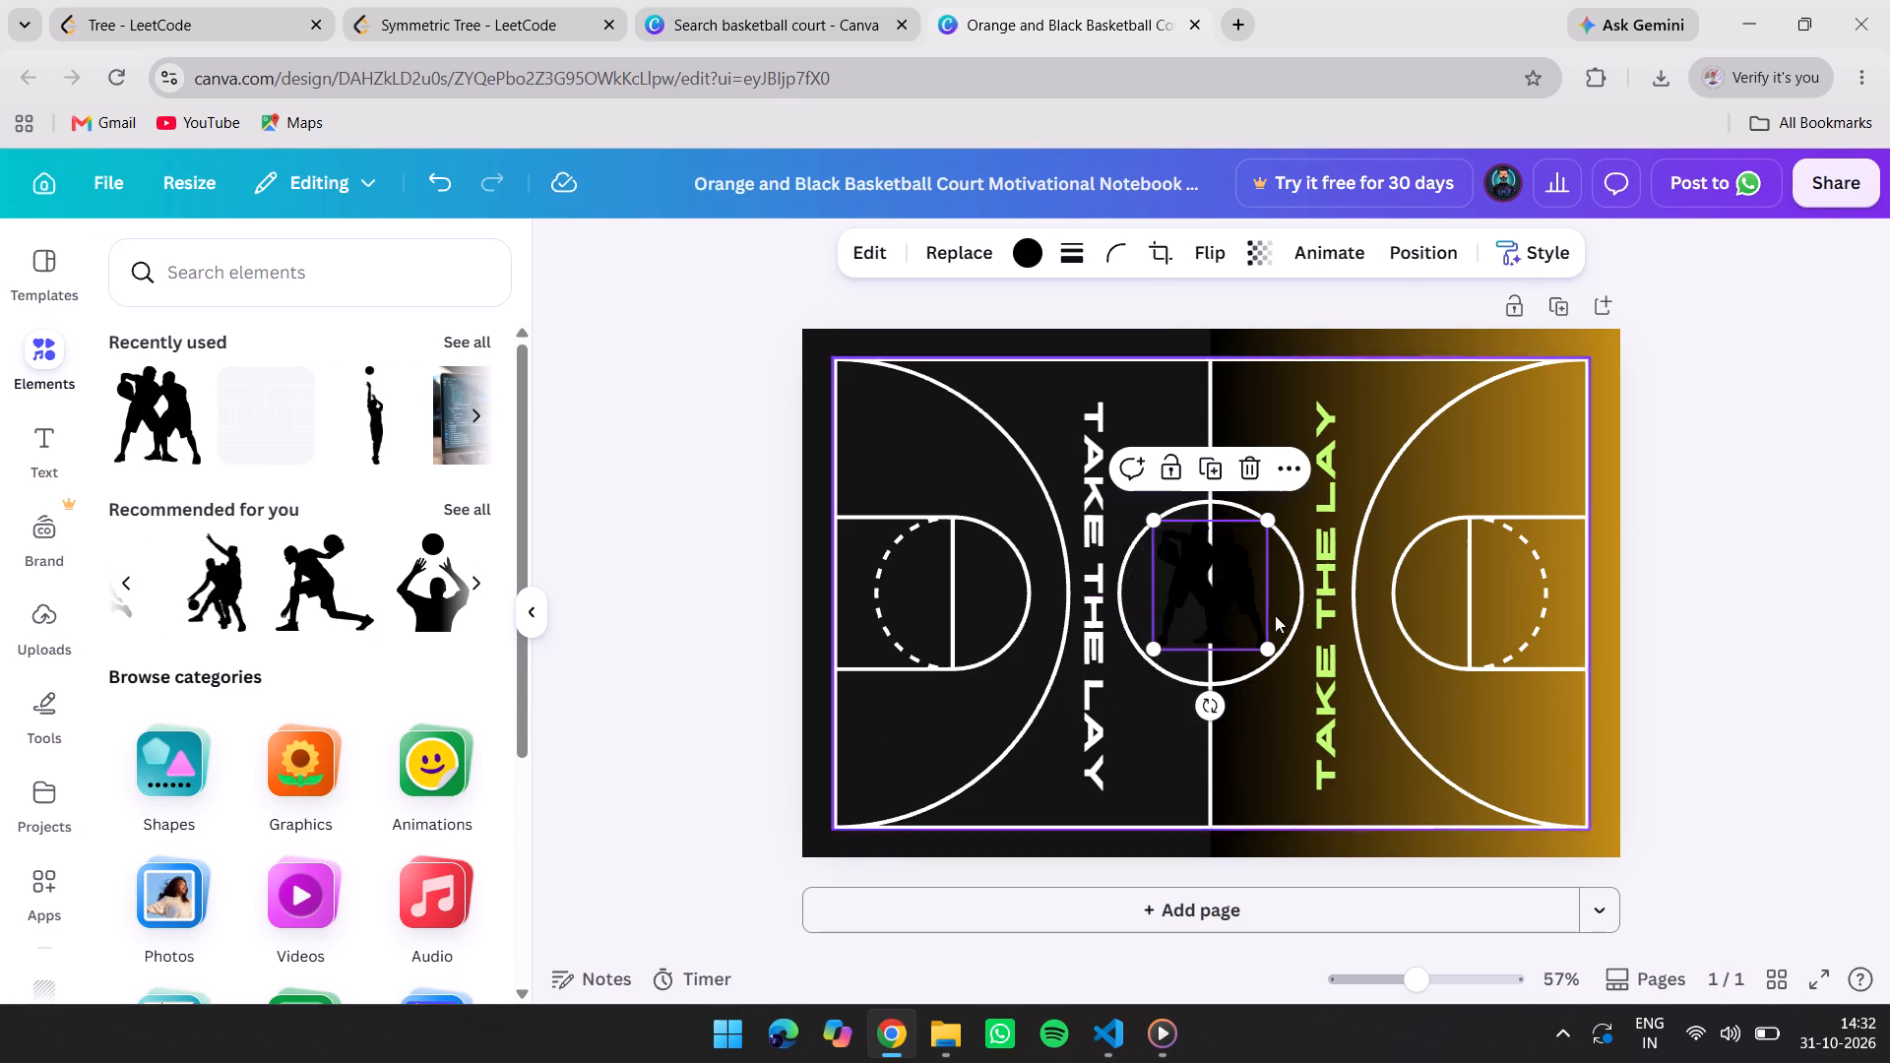
drag(1277, 642, 1257, 635)
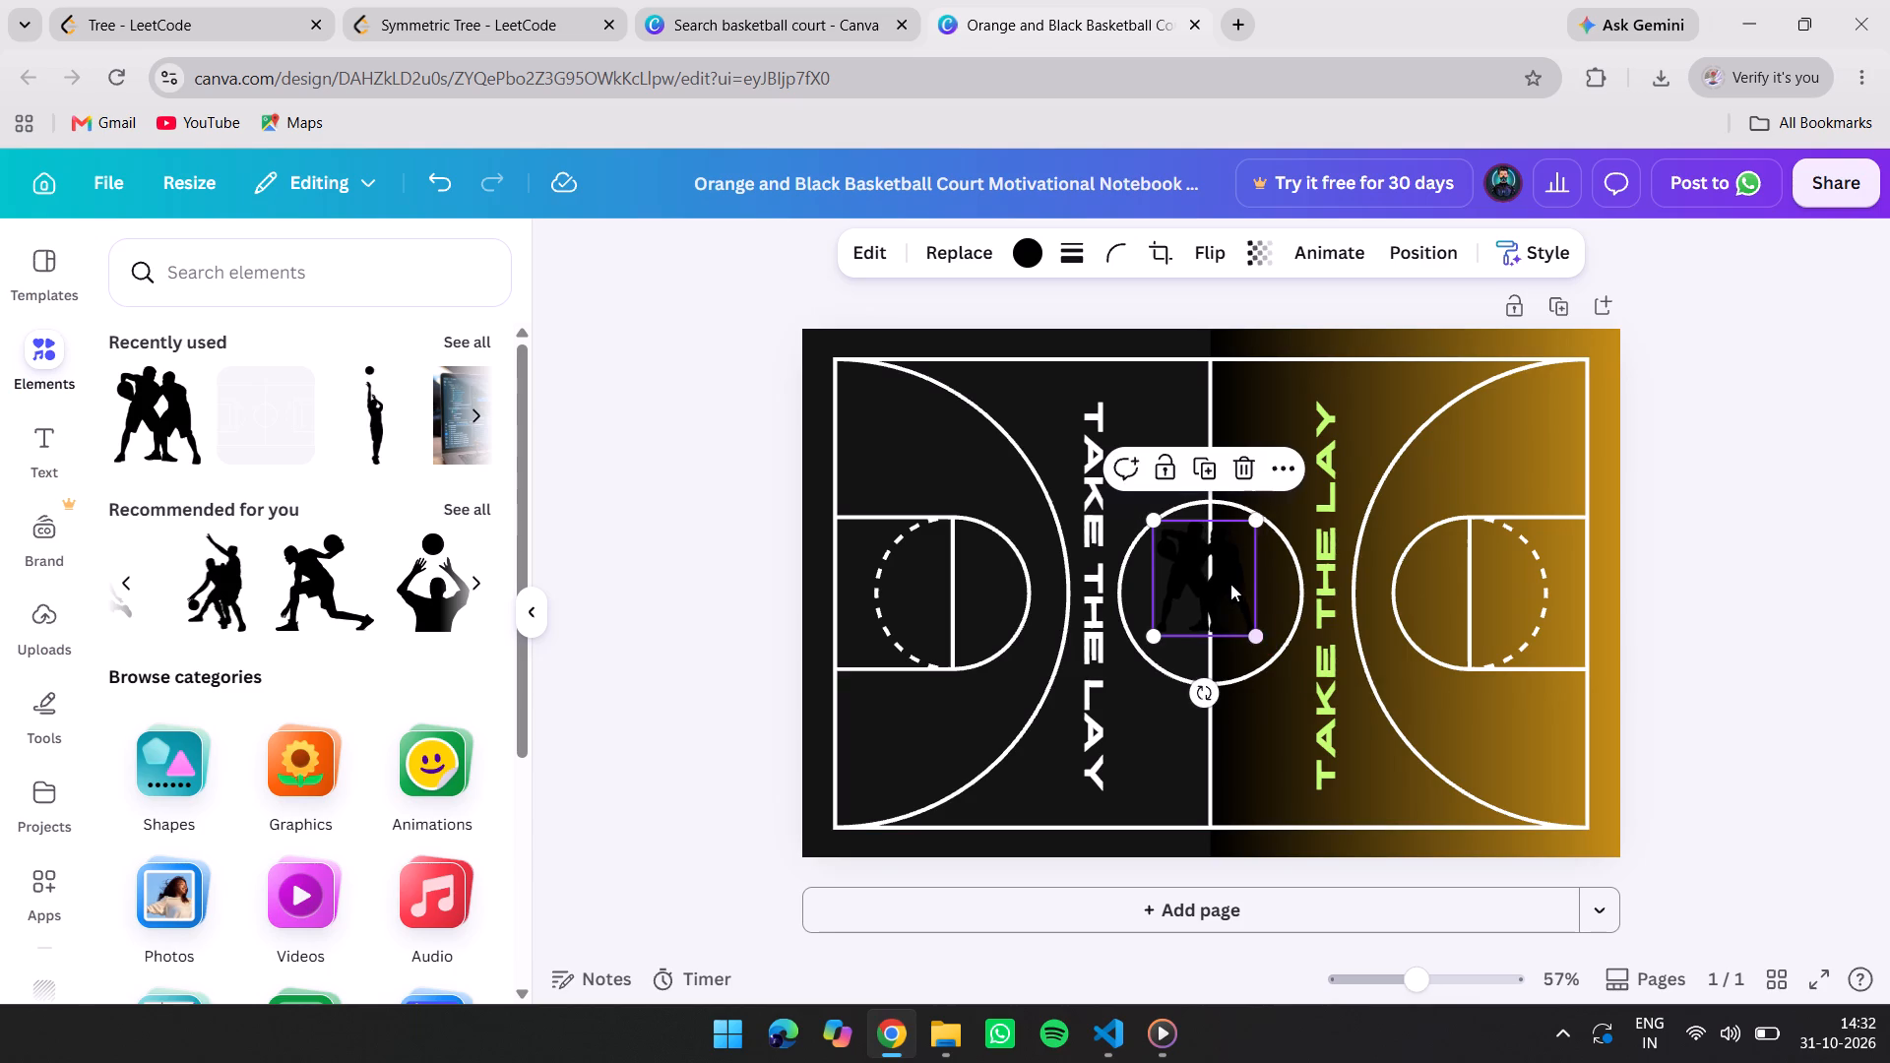
drag(1230, 584, 1241, 603)
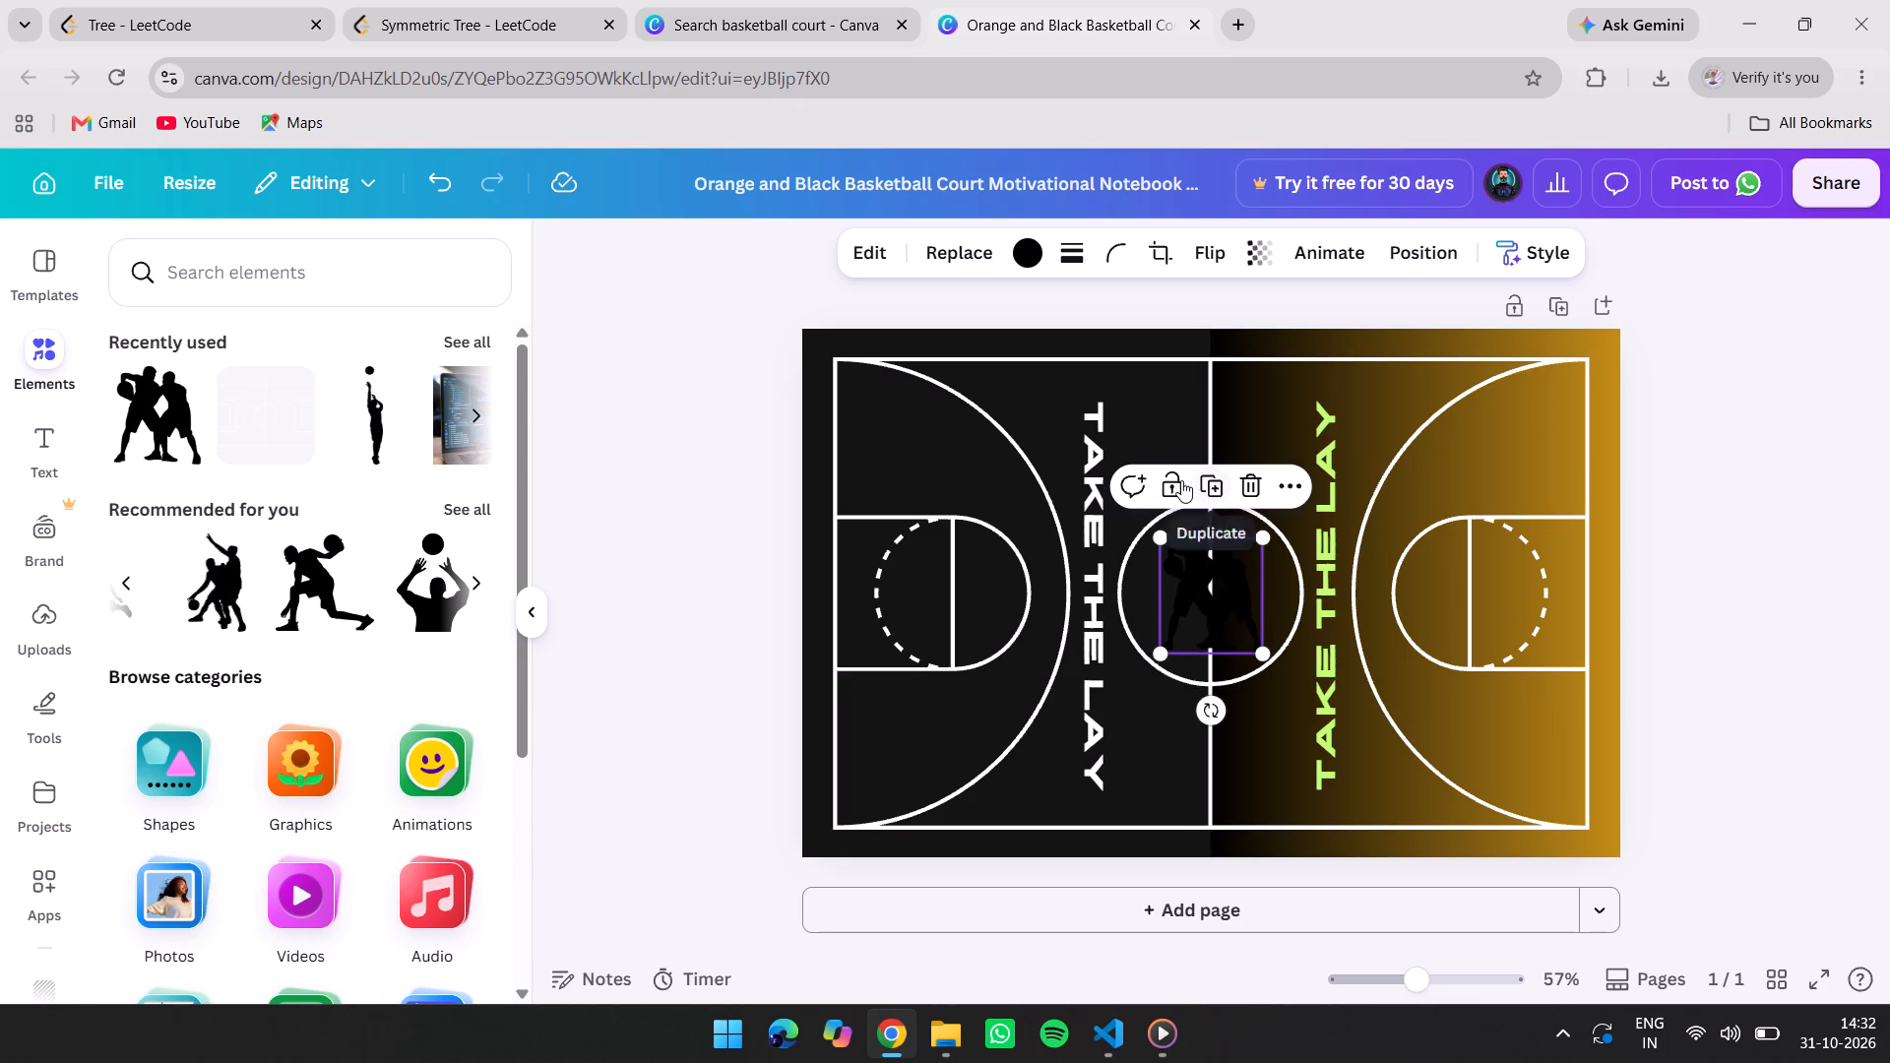
Recolor the two-player silhouette, trying light purple, blue, yellow, coral red, red and orange before applying white.
click(1035, 262)
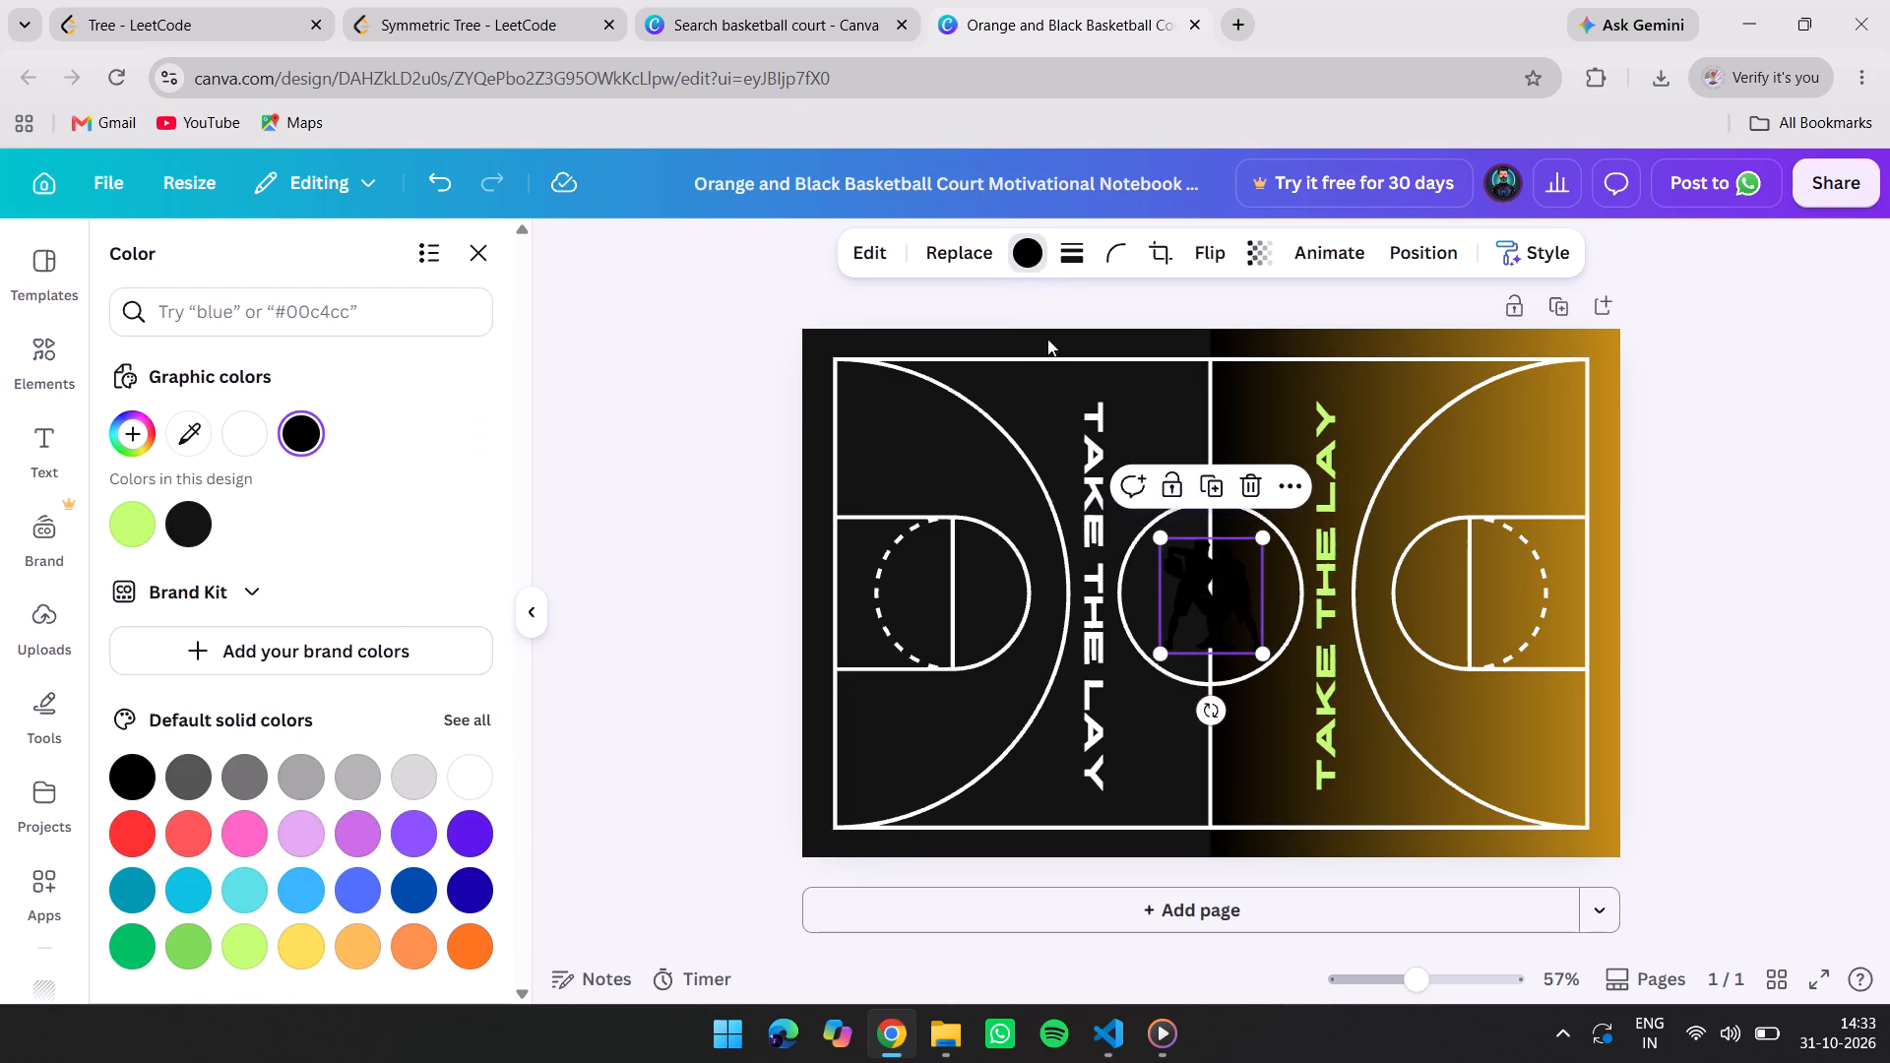
click(1017, 253)
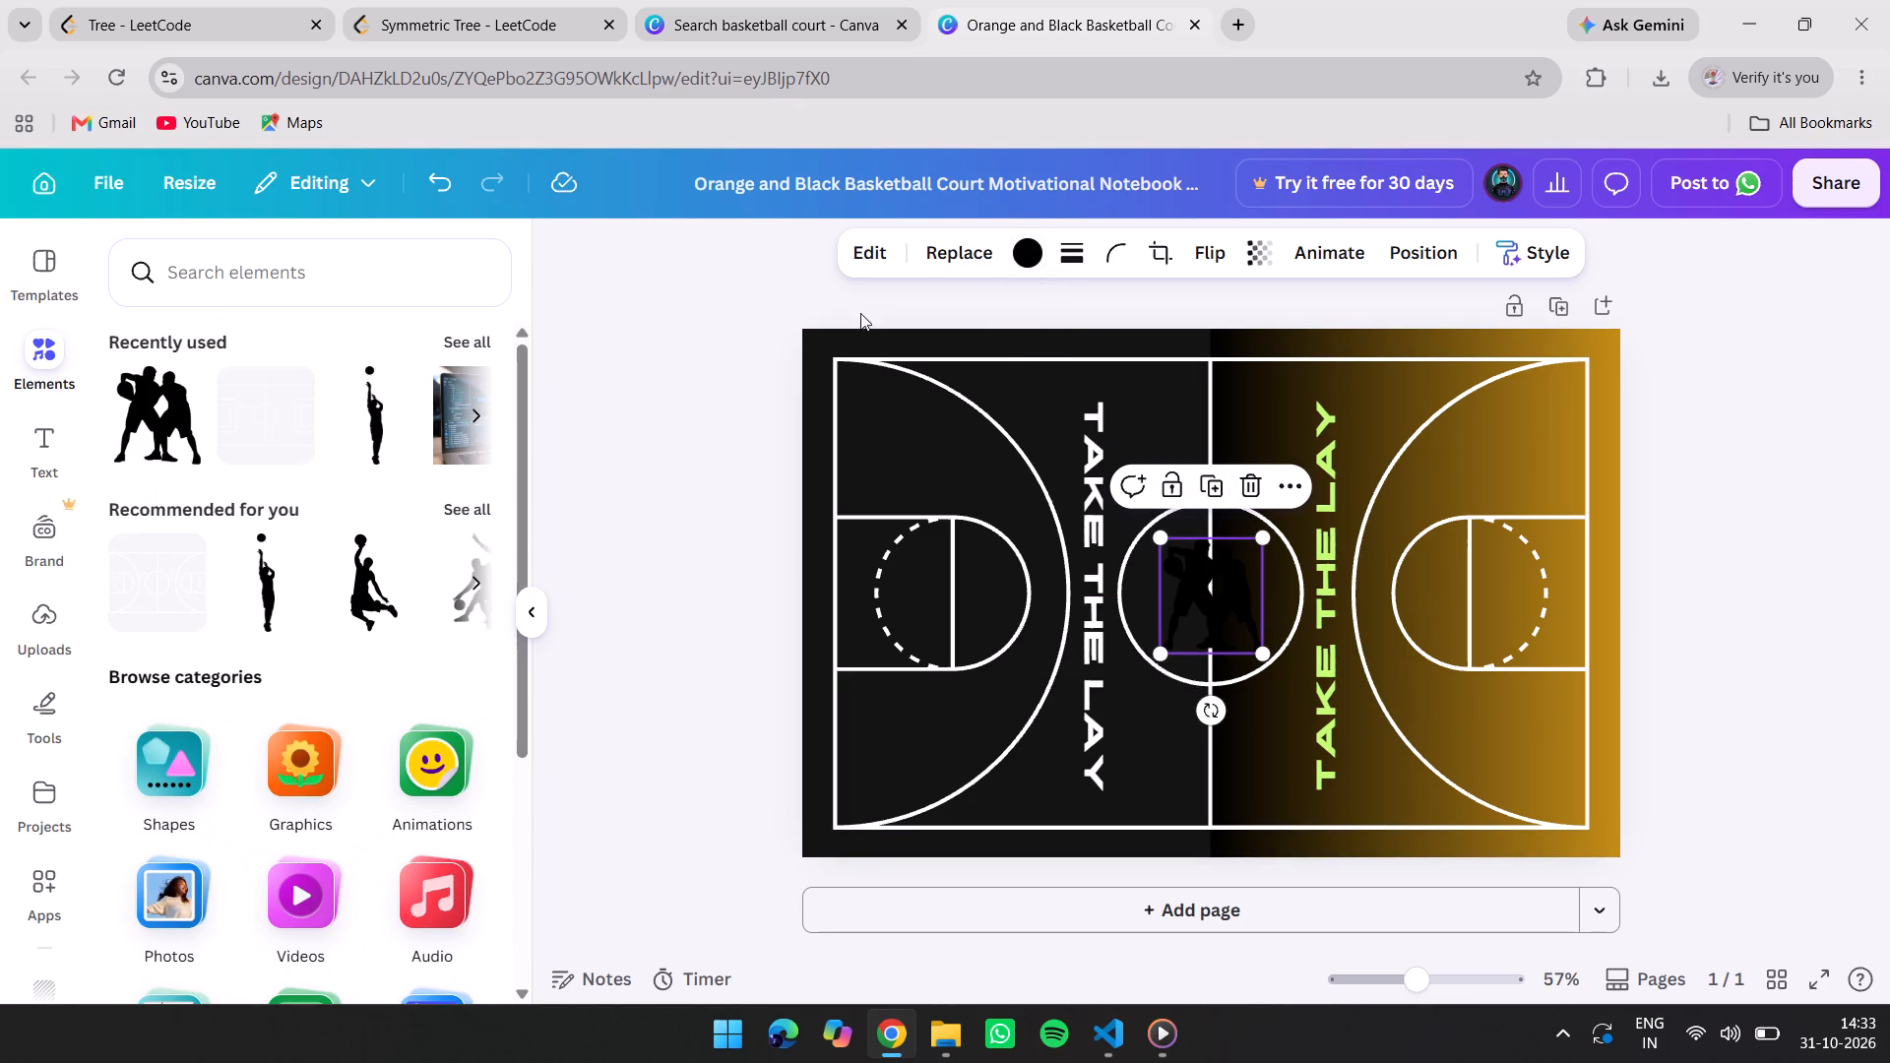
click(1019, 250)
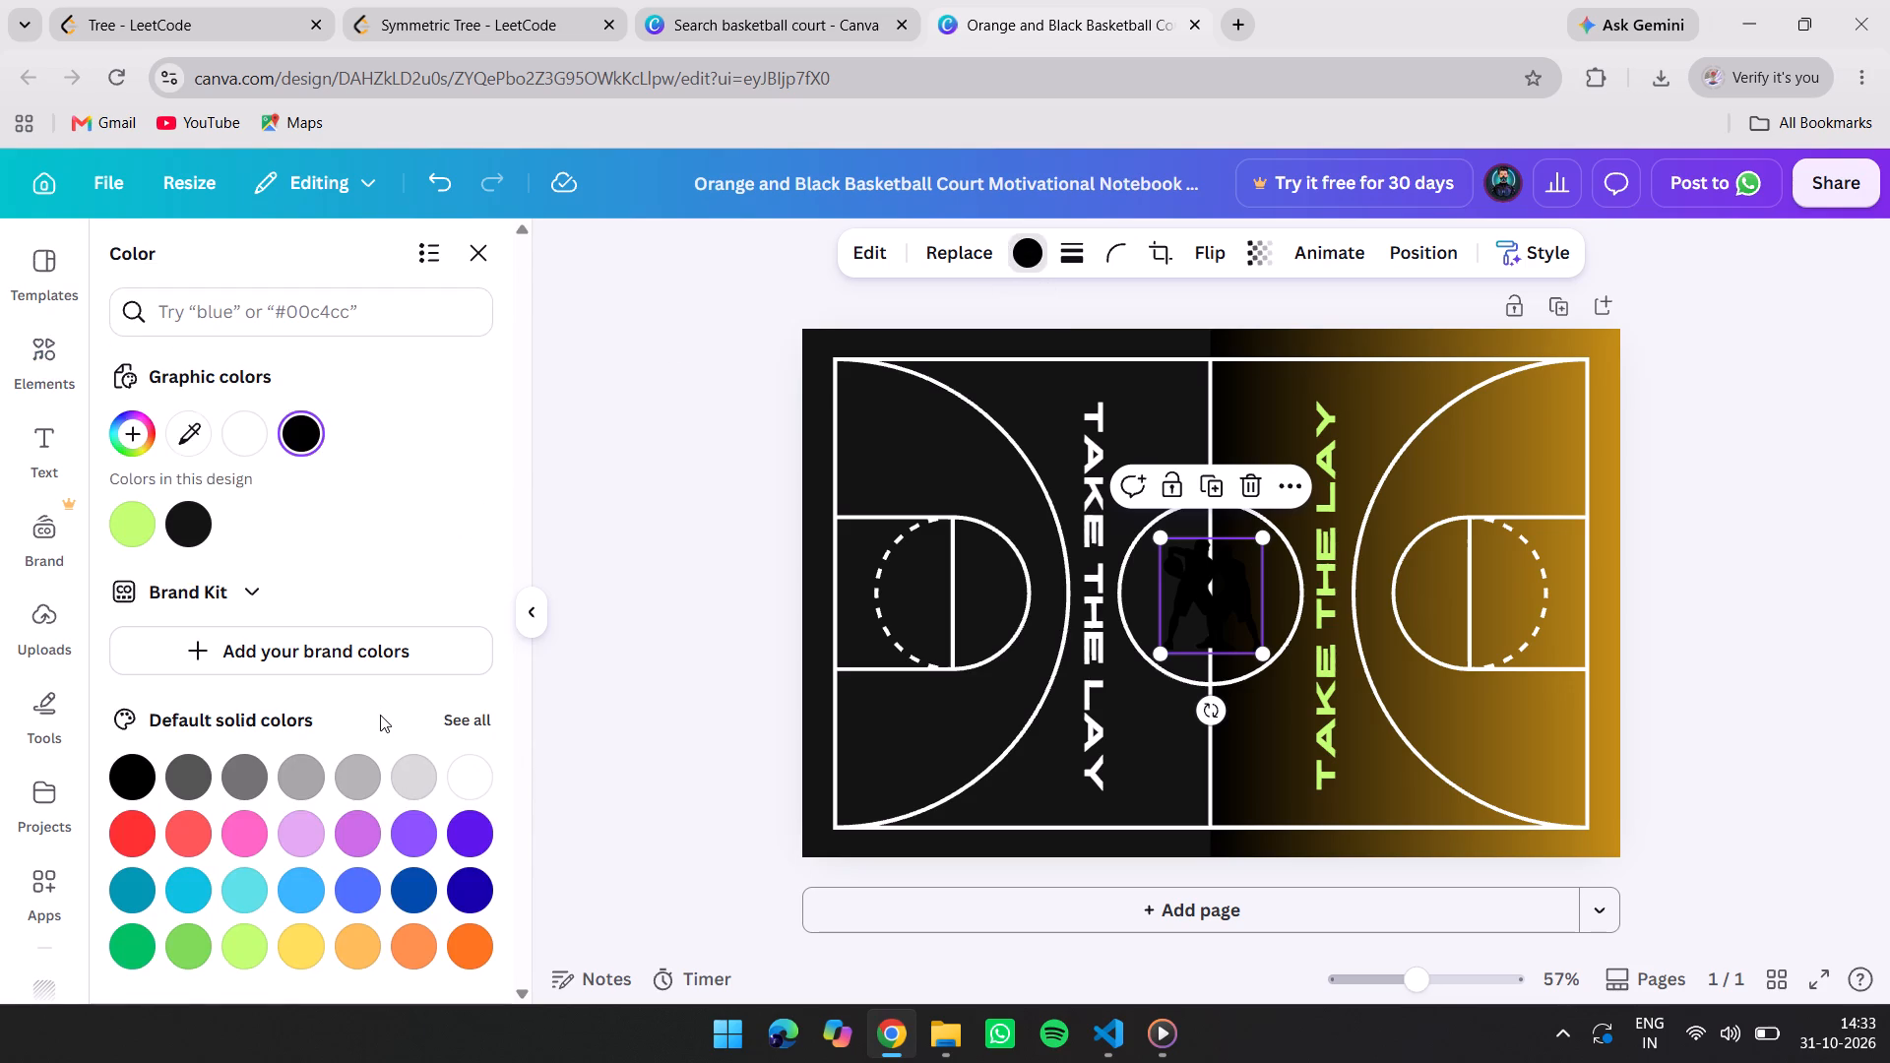
click(242, 447)
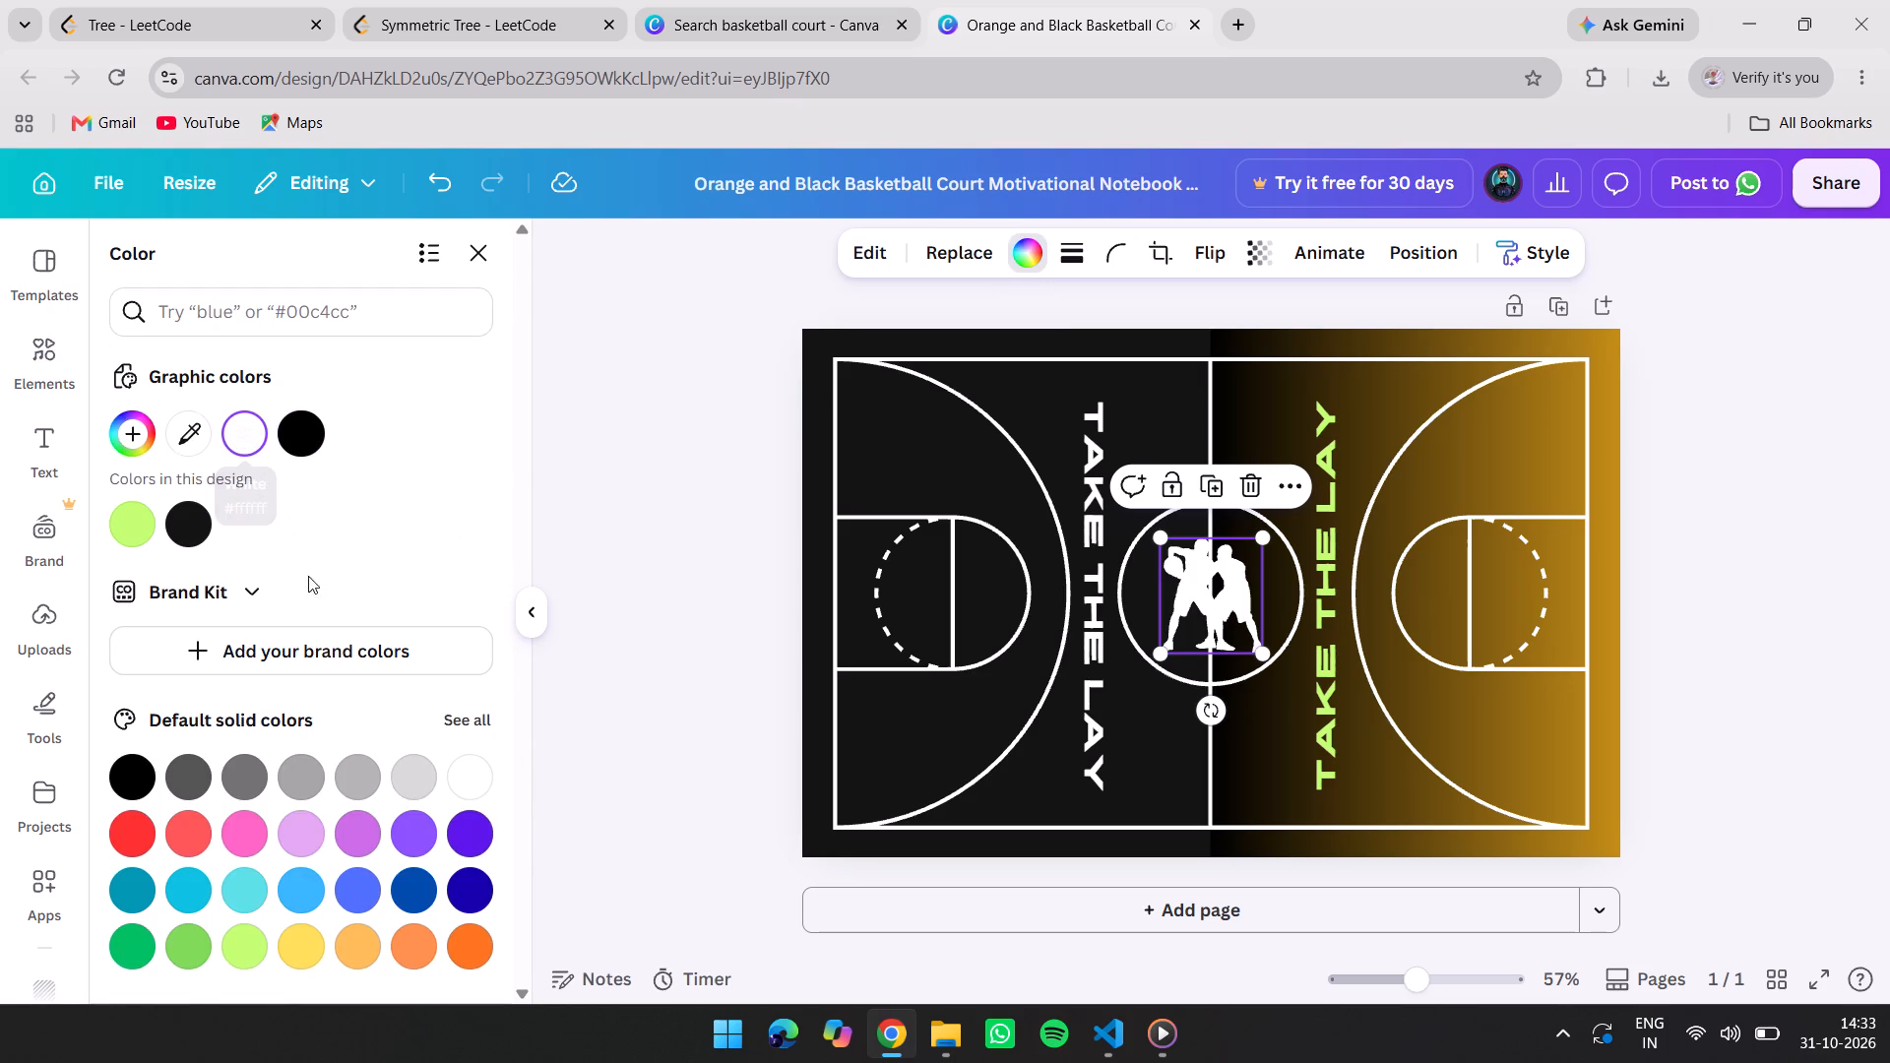
click(297, 839)
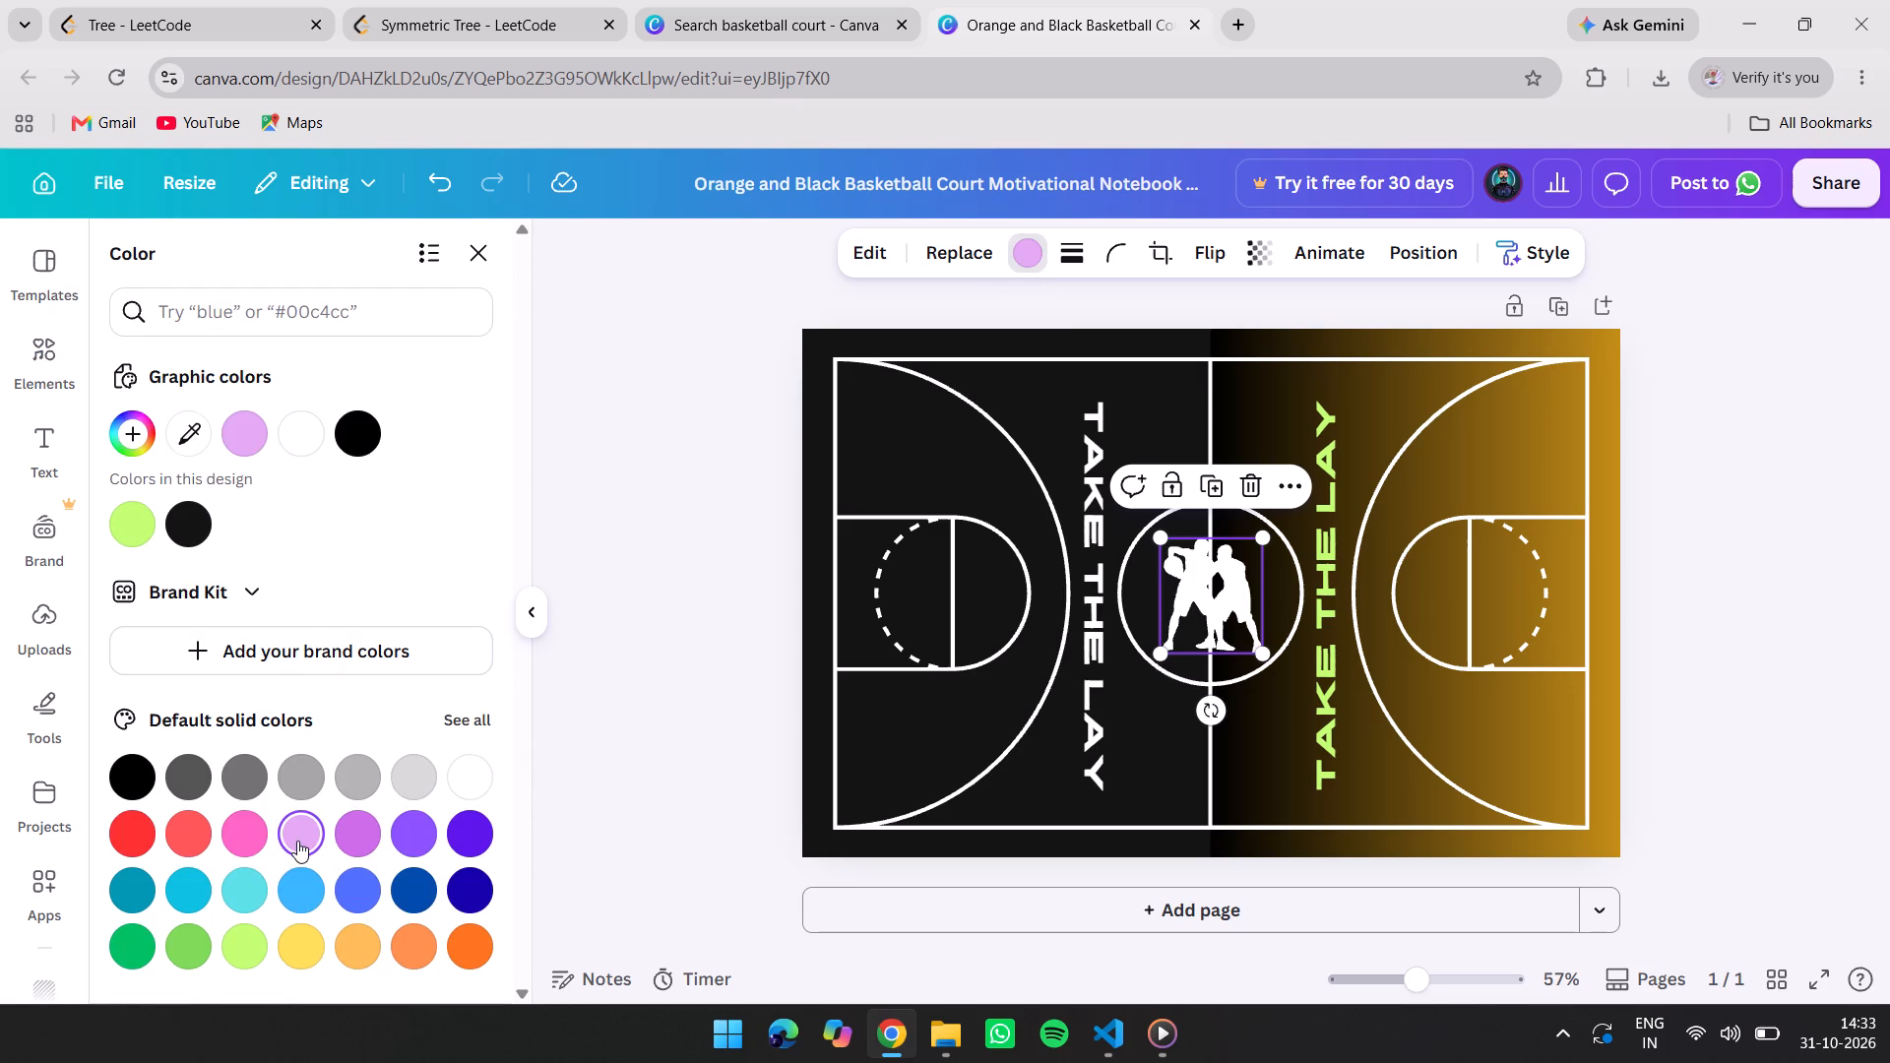
click(312, 875)
scroll(312, 875, down, 1)
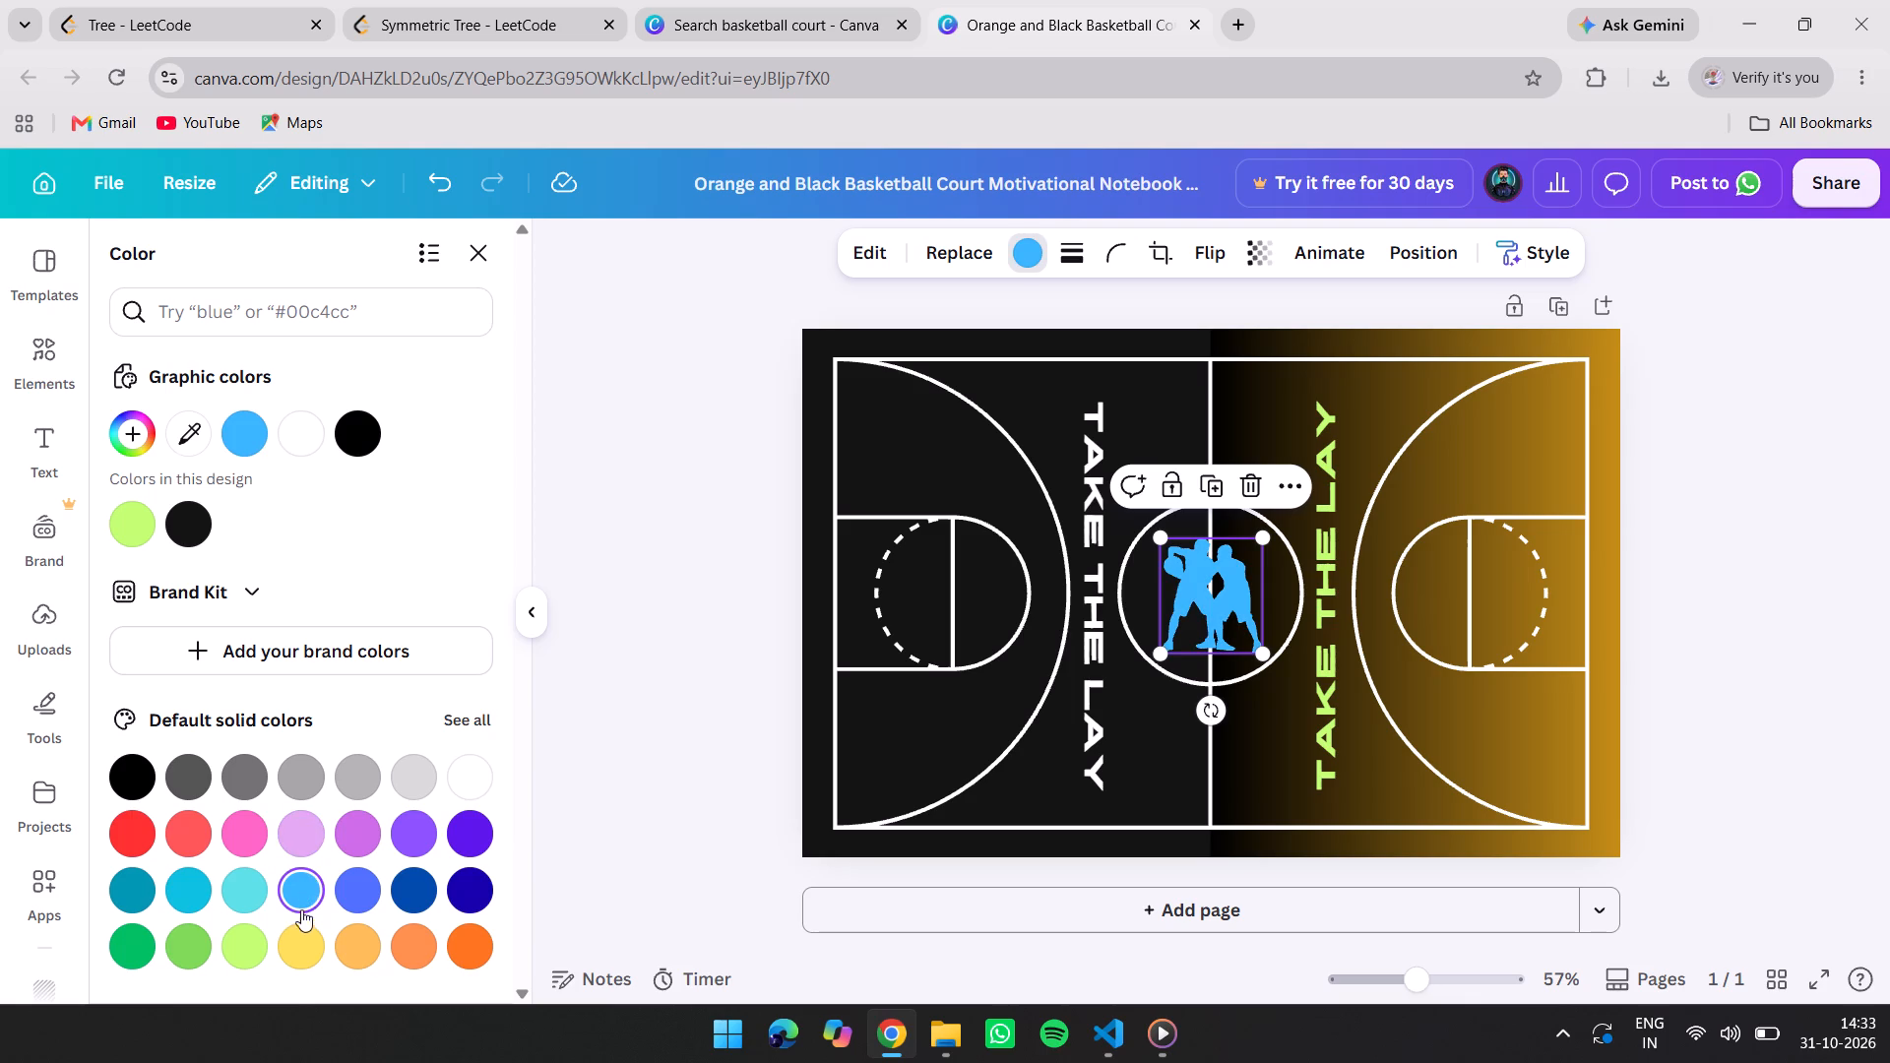
click(302, 930)
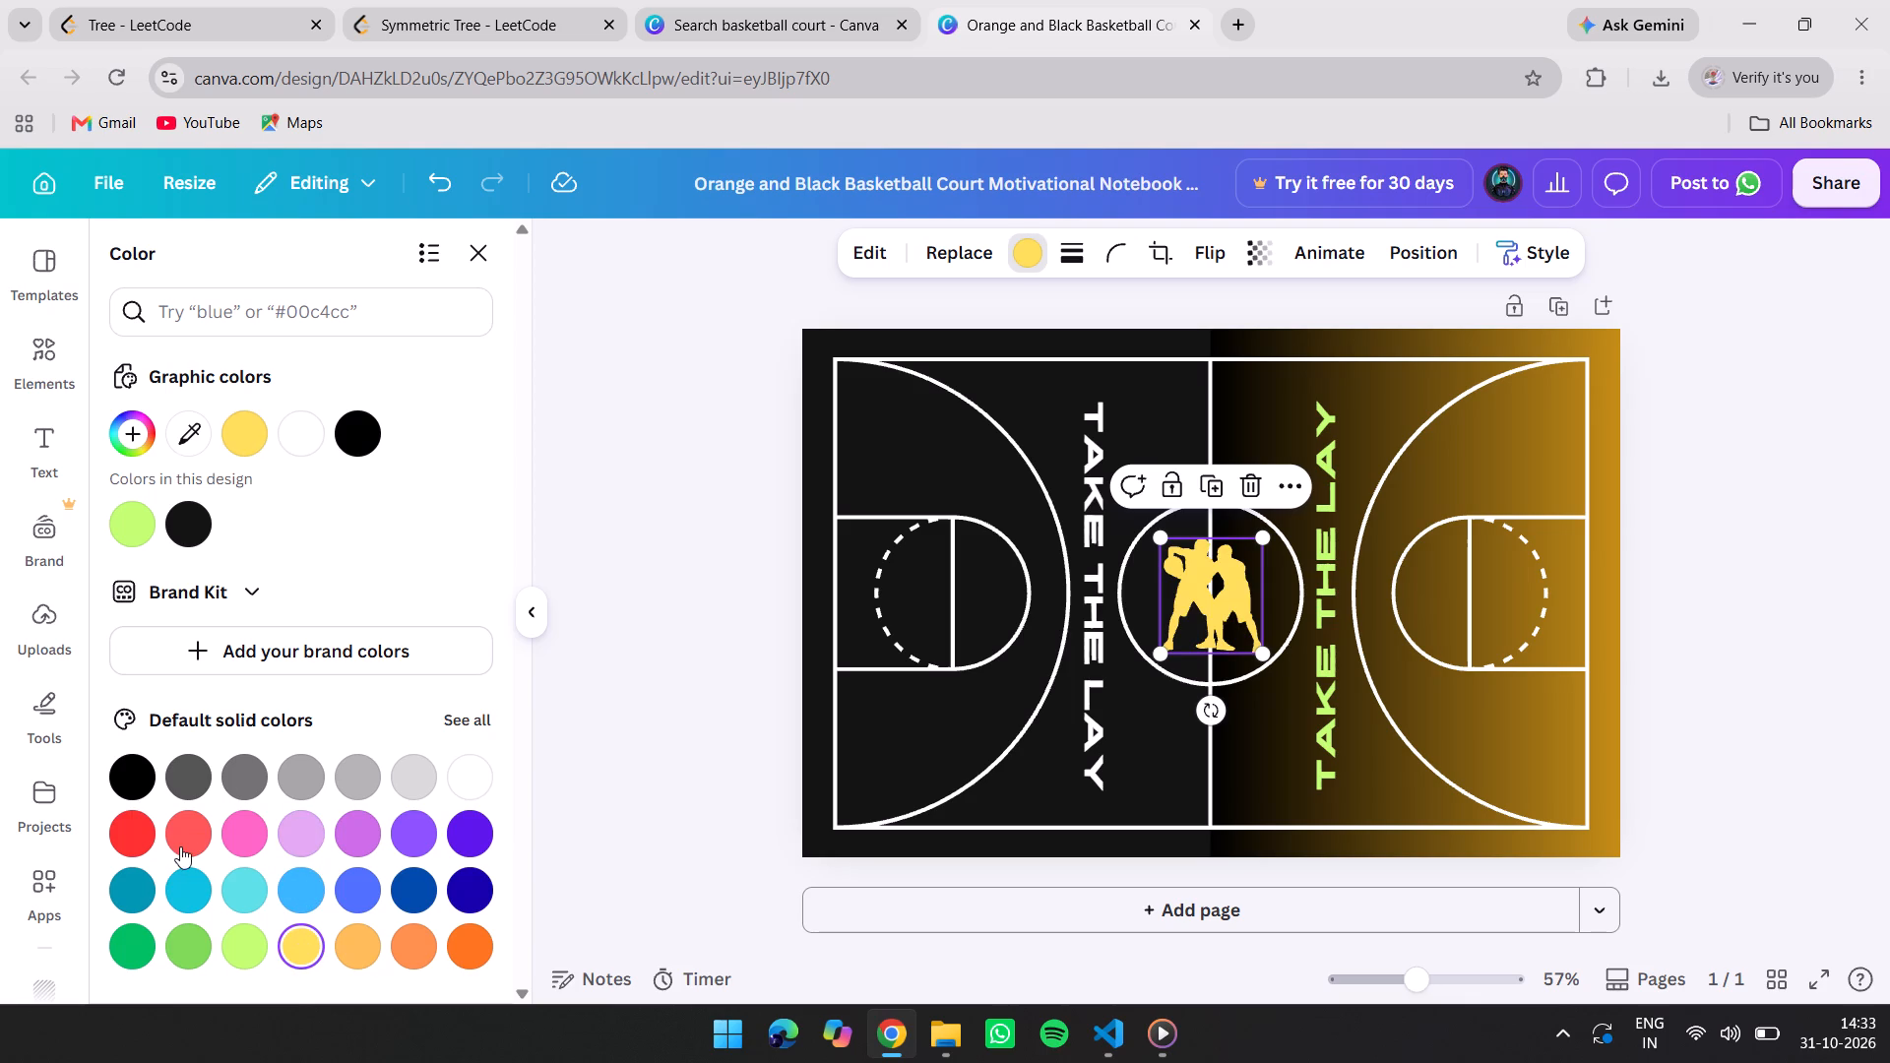
click(180, 848)
click(99, 857)
click(128, 830)
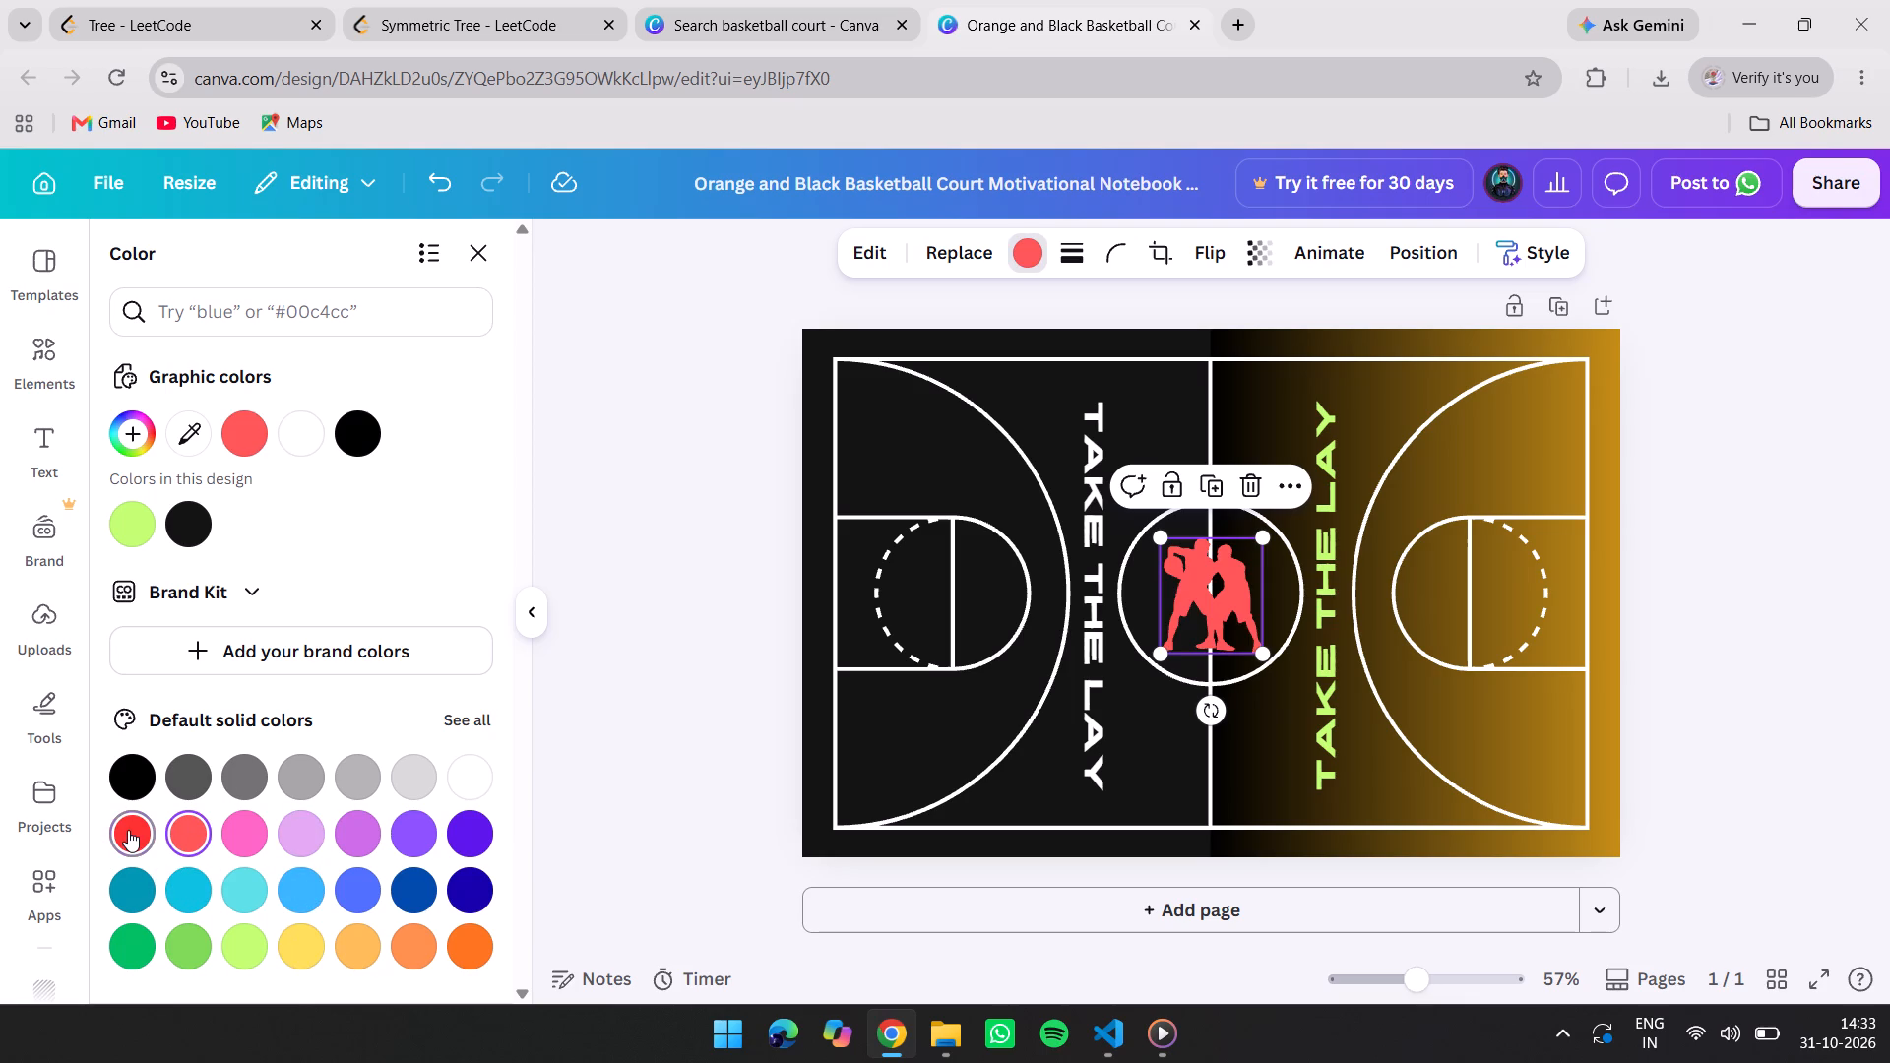
scroll(253, 905, down, 2)
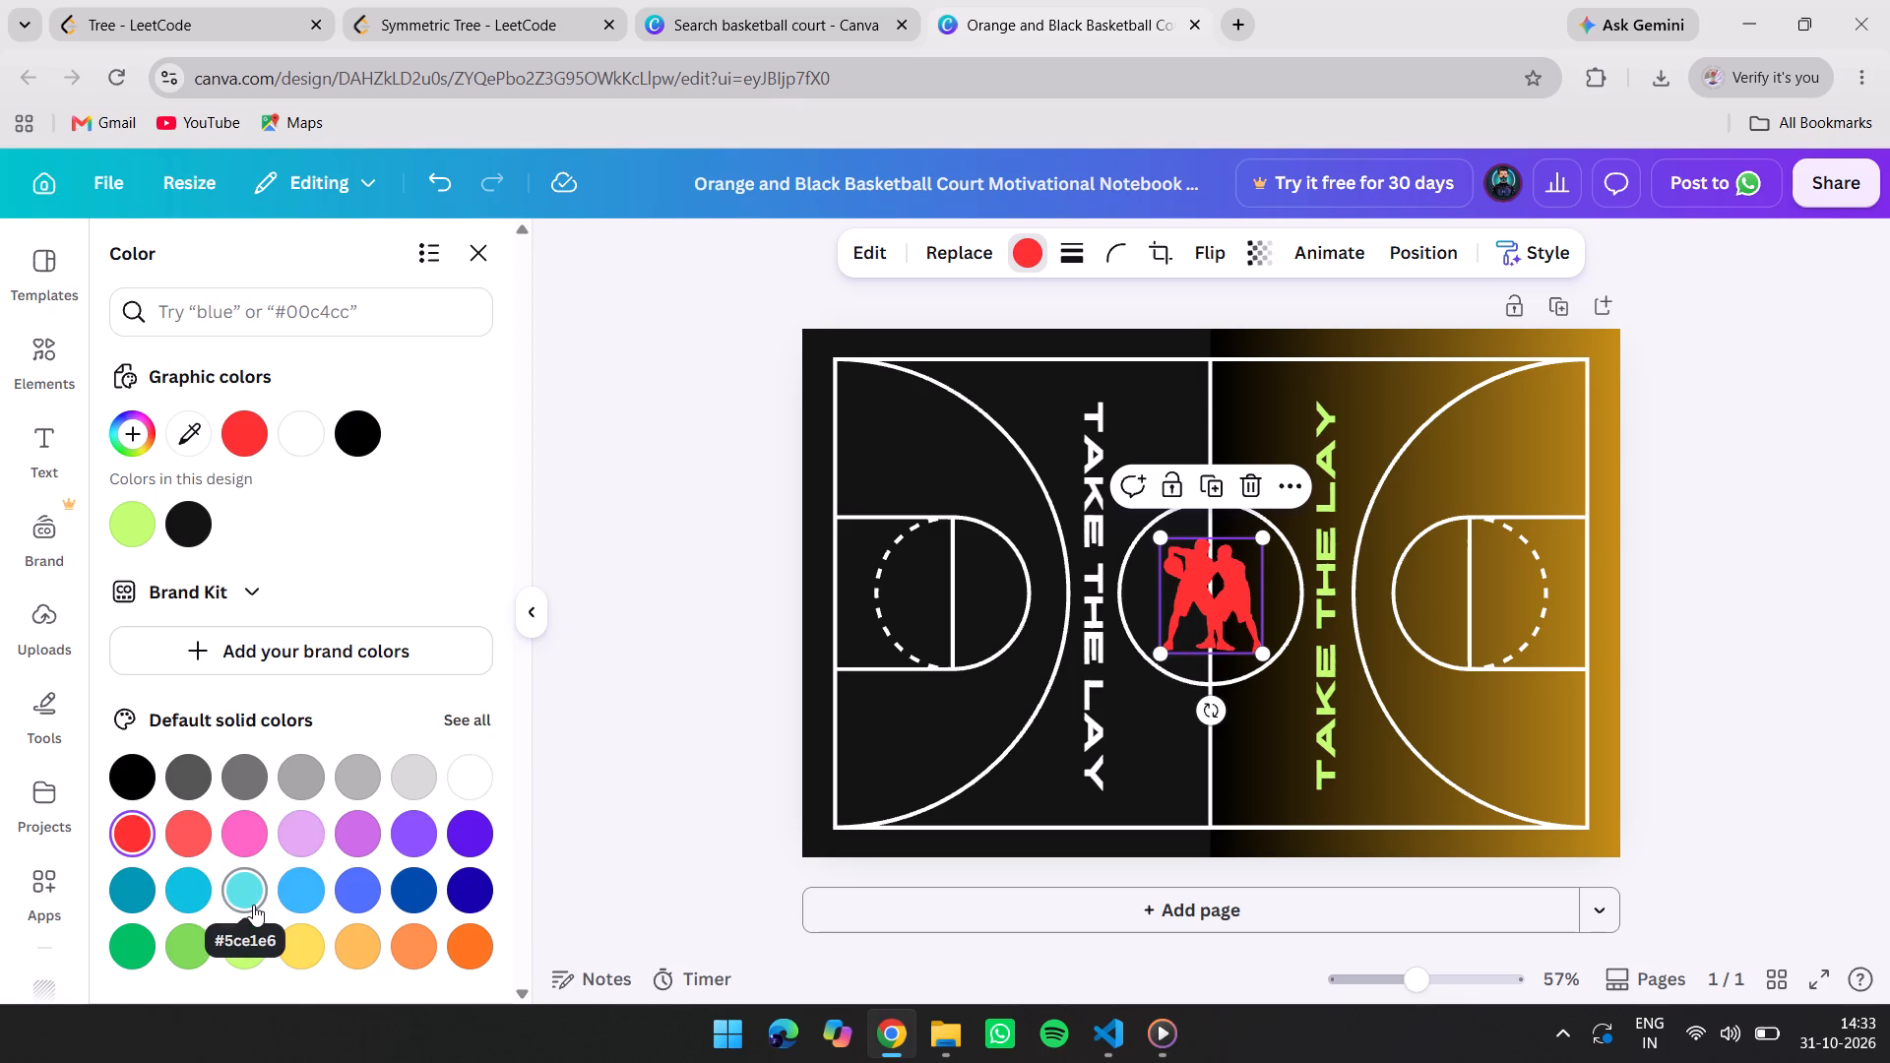
click(459, 944)
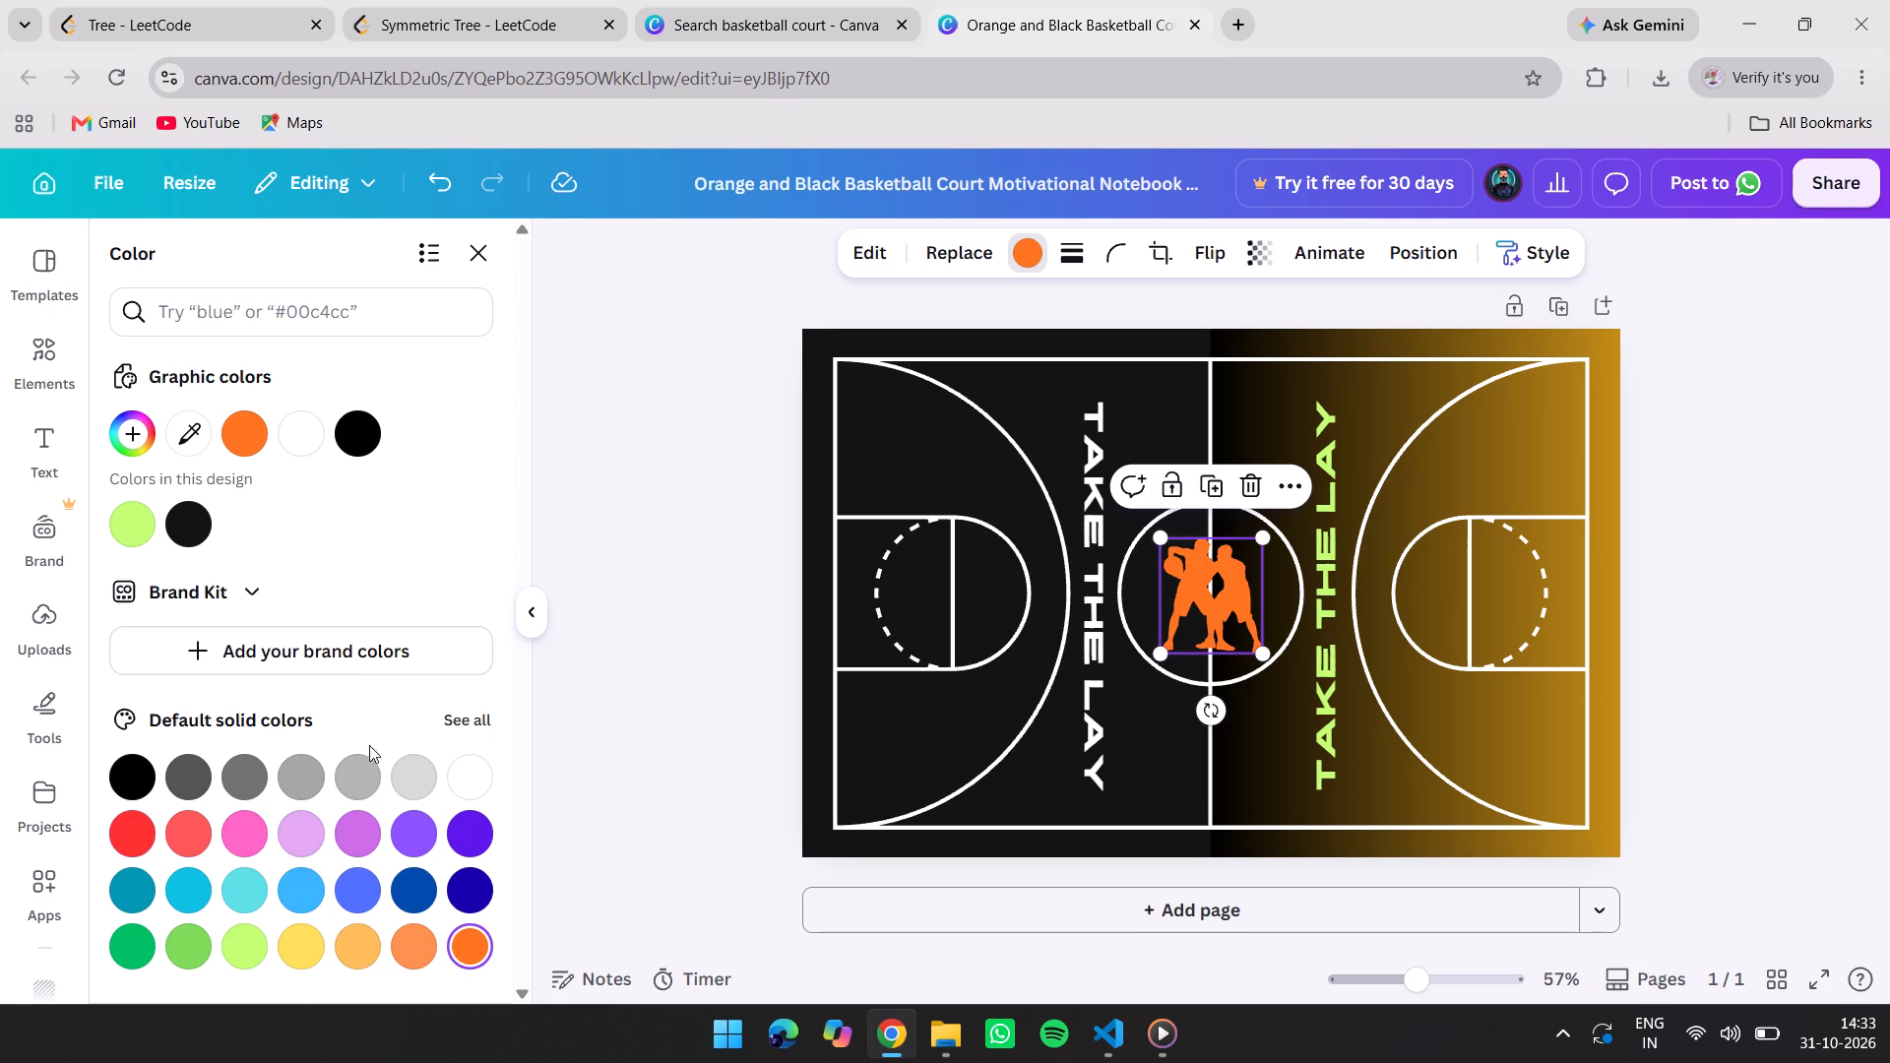
click(316, 447)
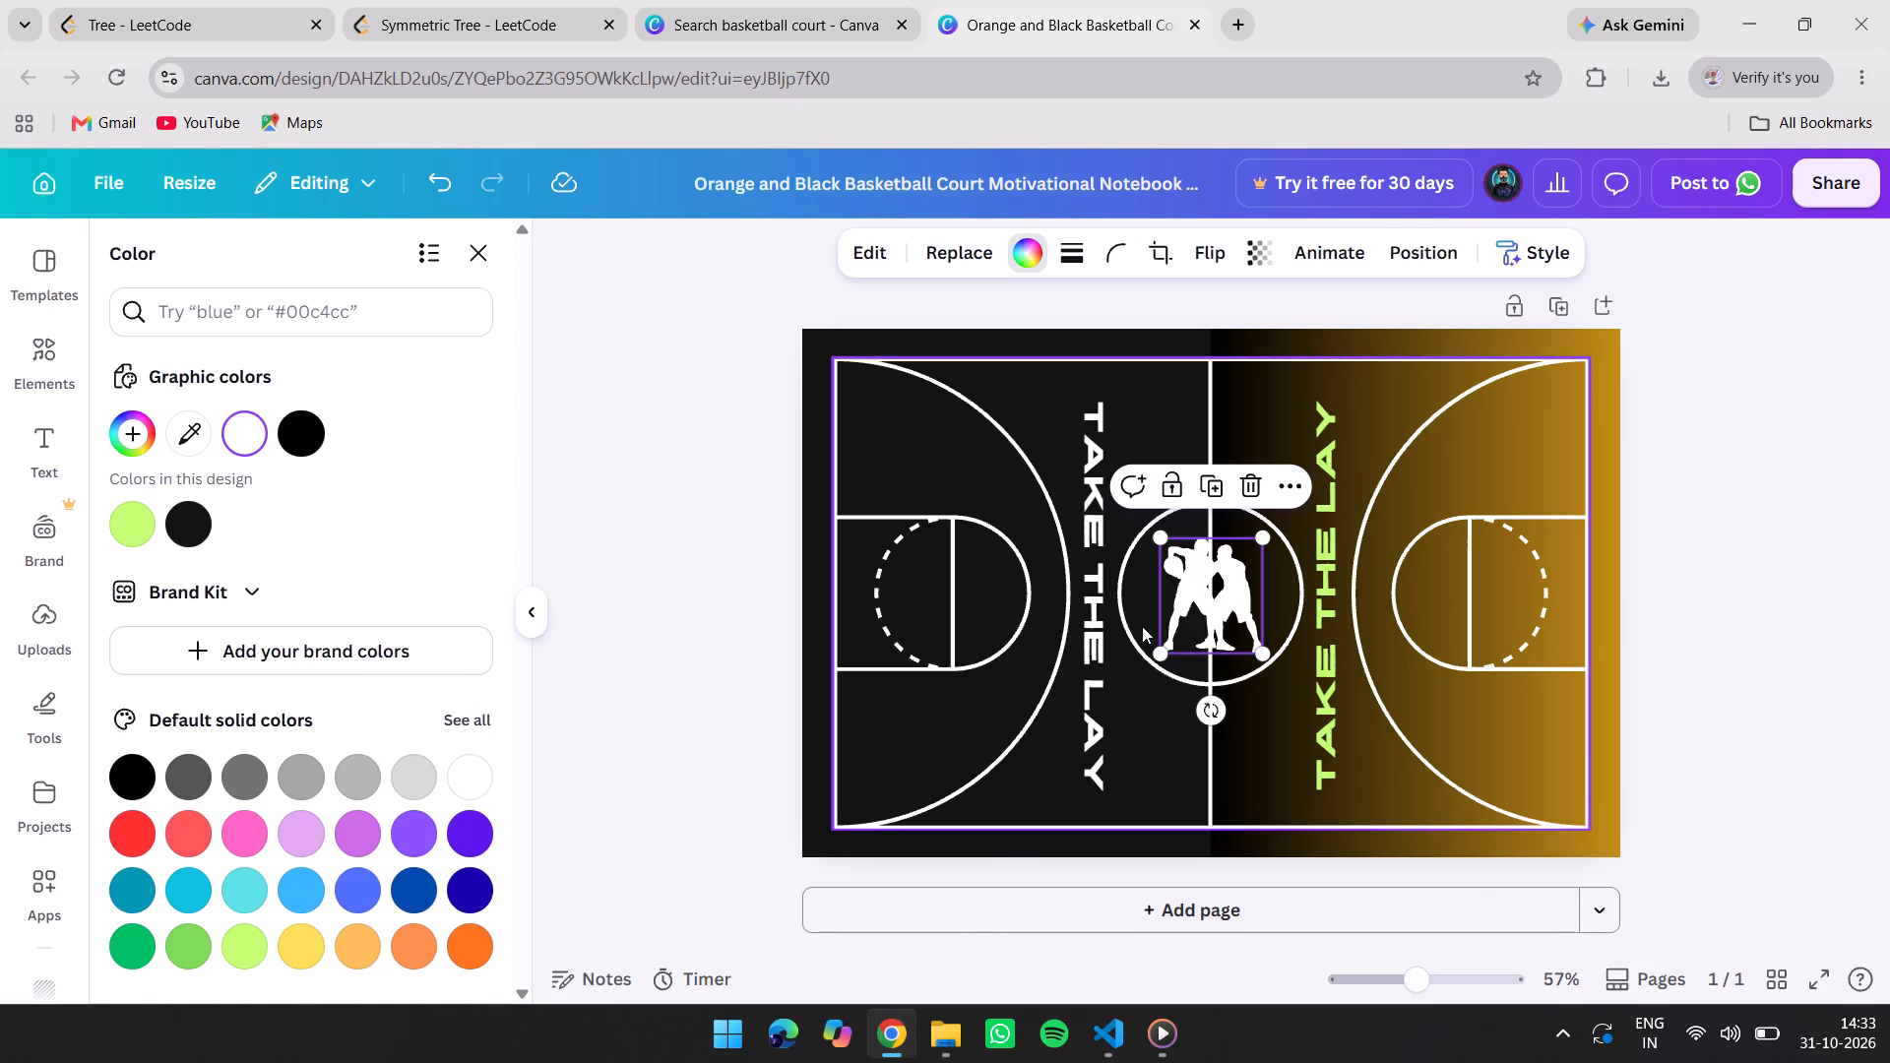
Shrink the white two-player silhouette to about 25 by 29 and place it in the black half of the centre circle.
drag(1199, 603, 1215, 480)
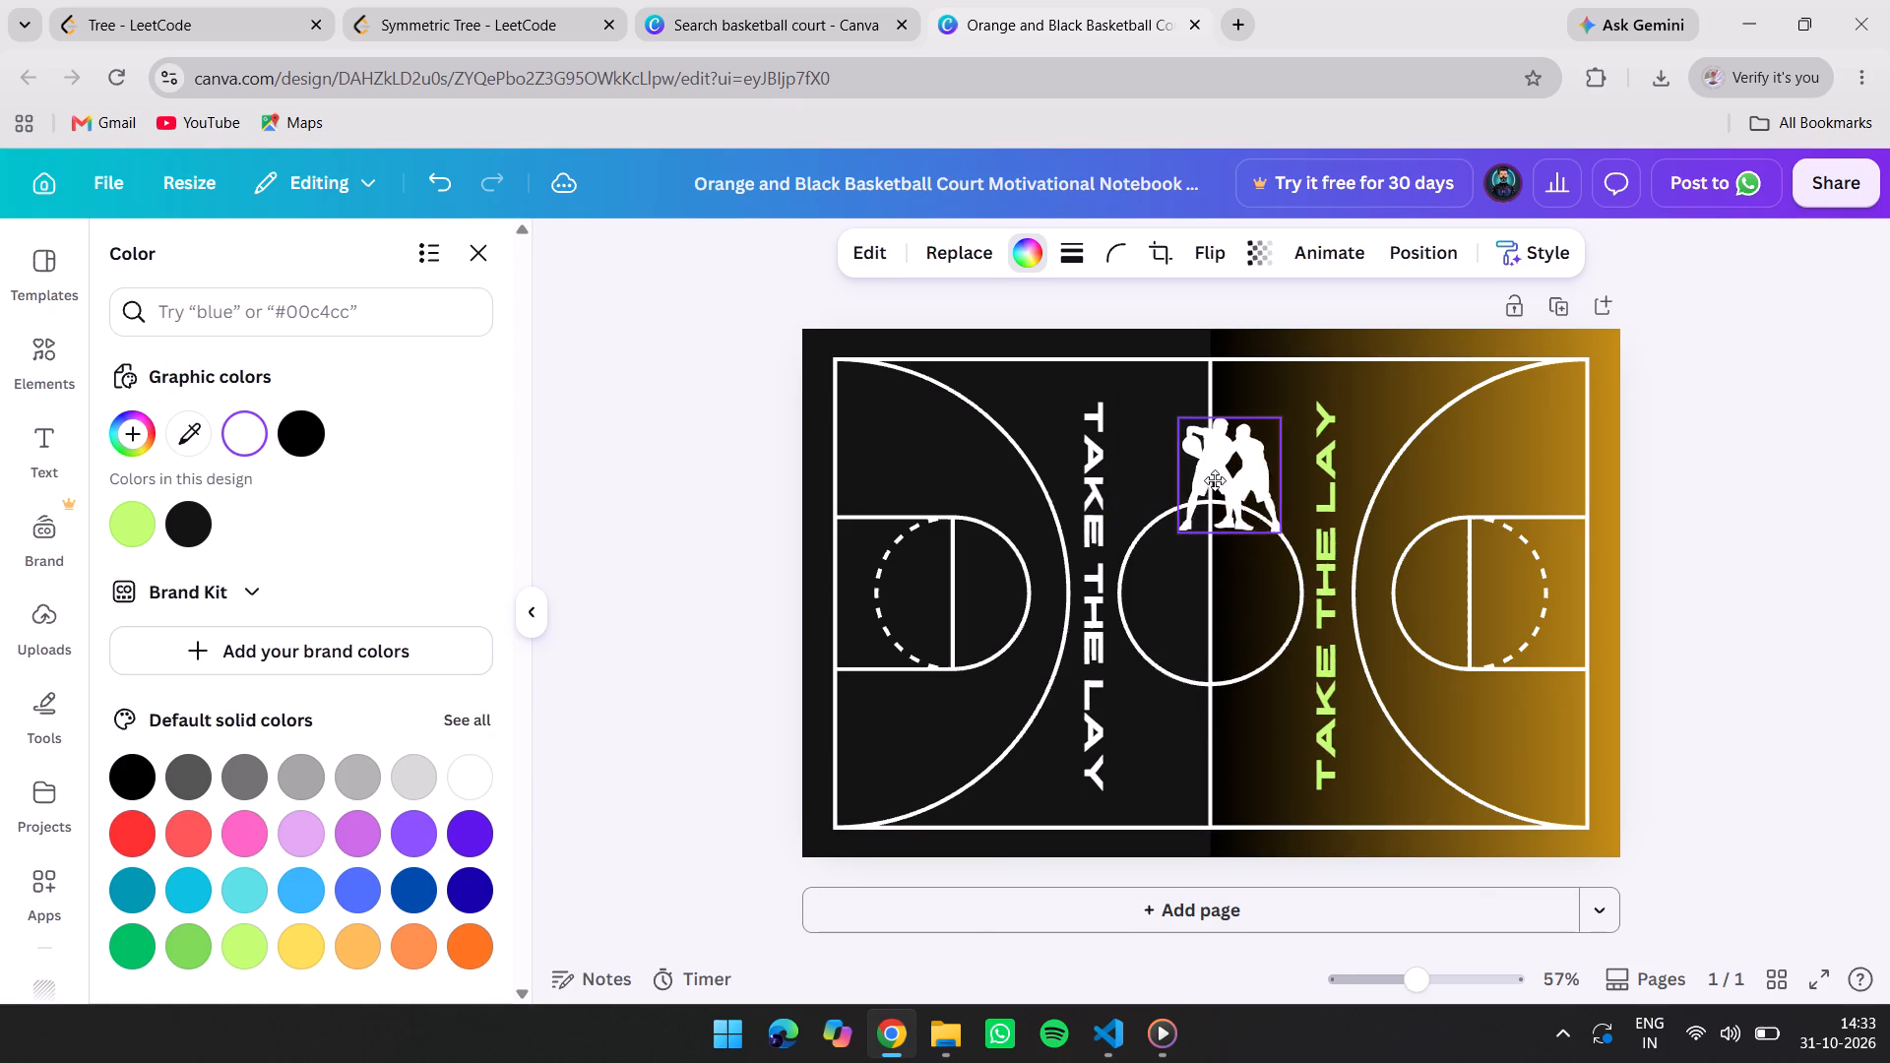
drag(1215, 480, 1205, 452)
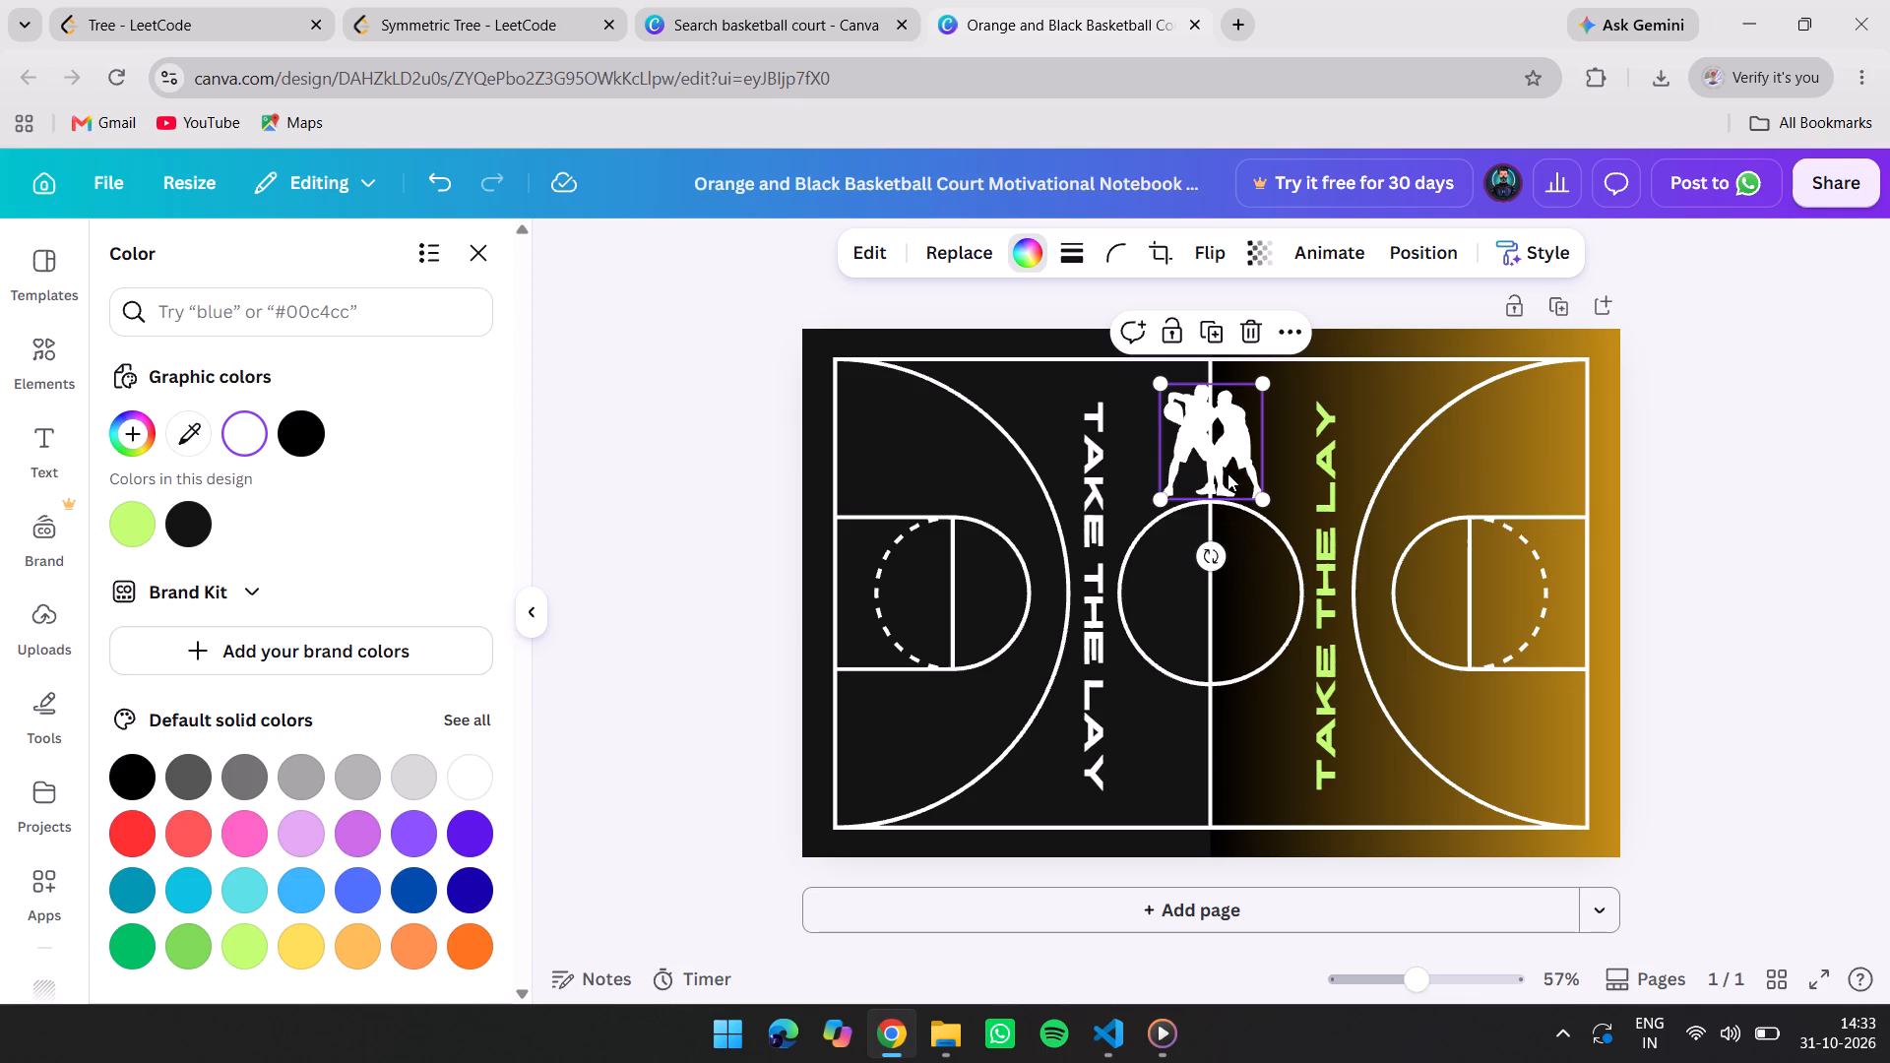
drag(1262, 496, 1223, 460)
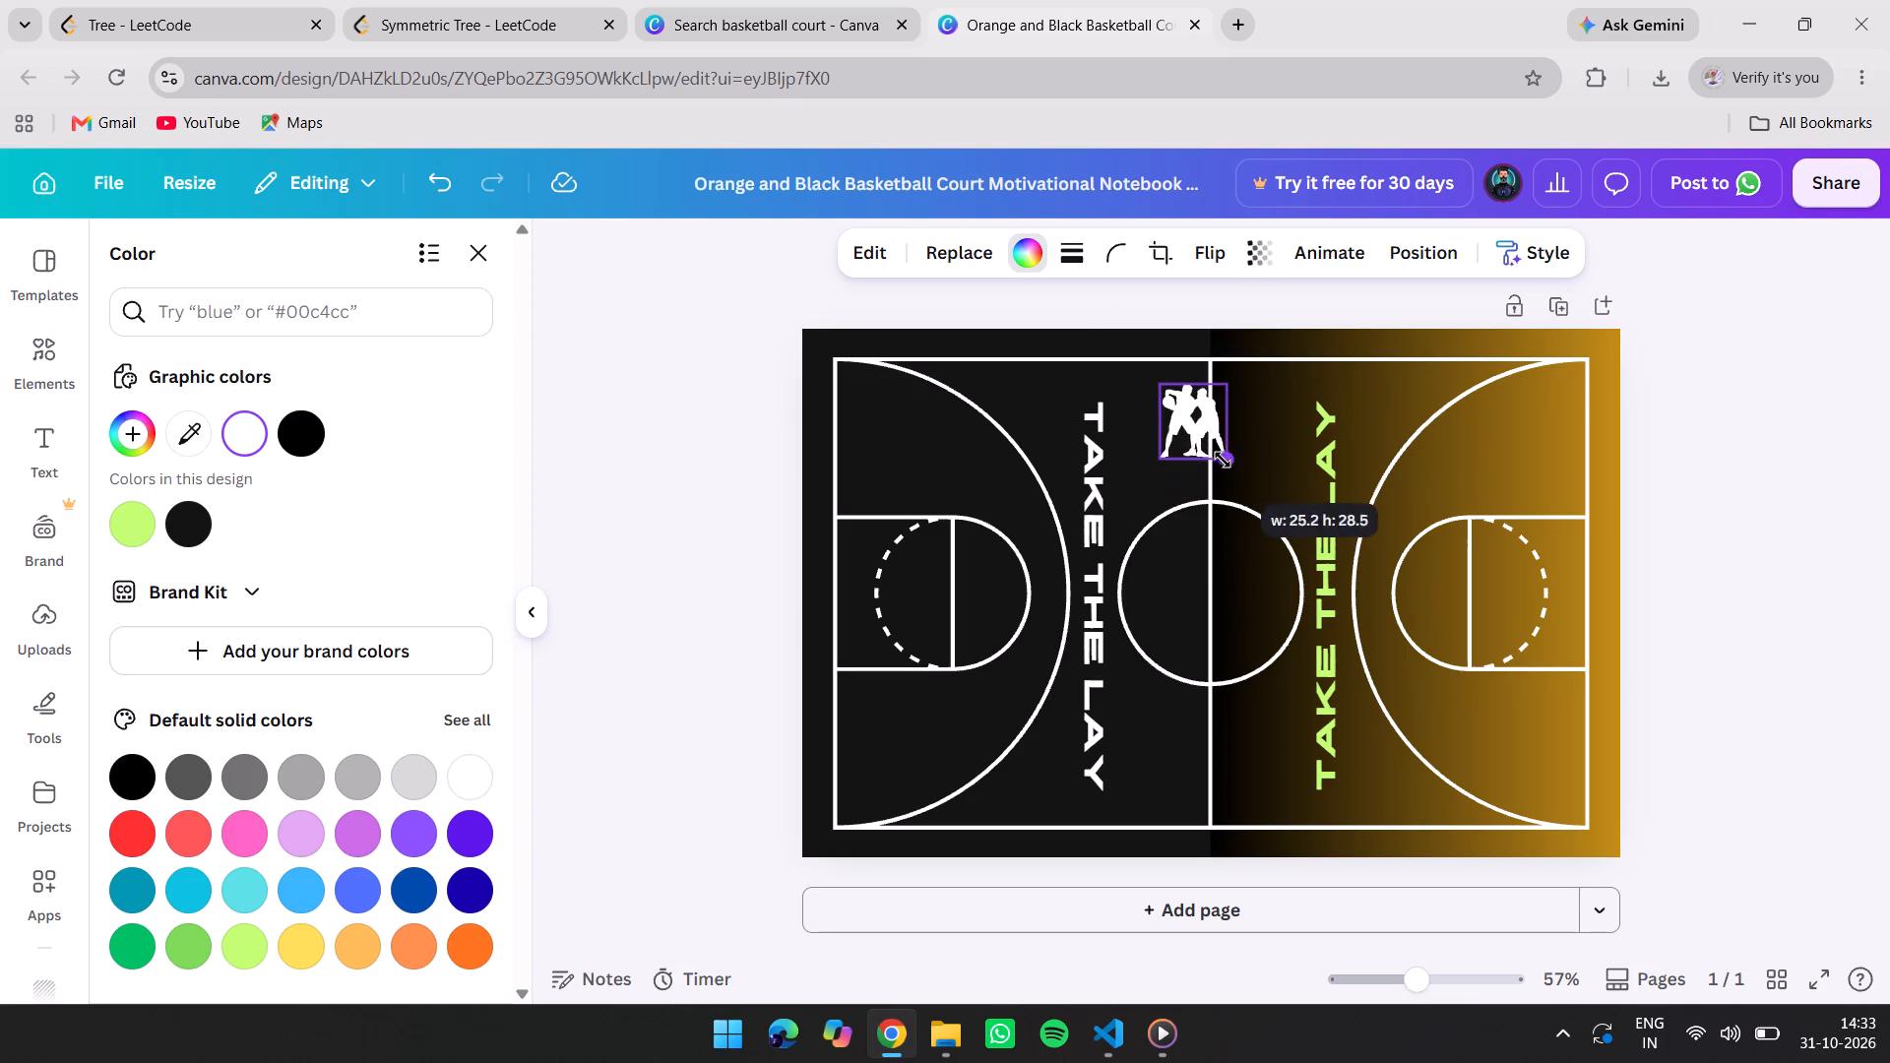
drag(1223, 460, 1222, 460)
drag(1192, 397, 1172, 554)
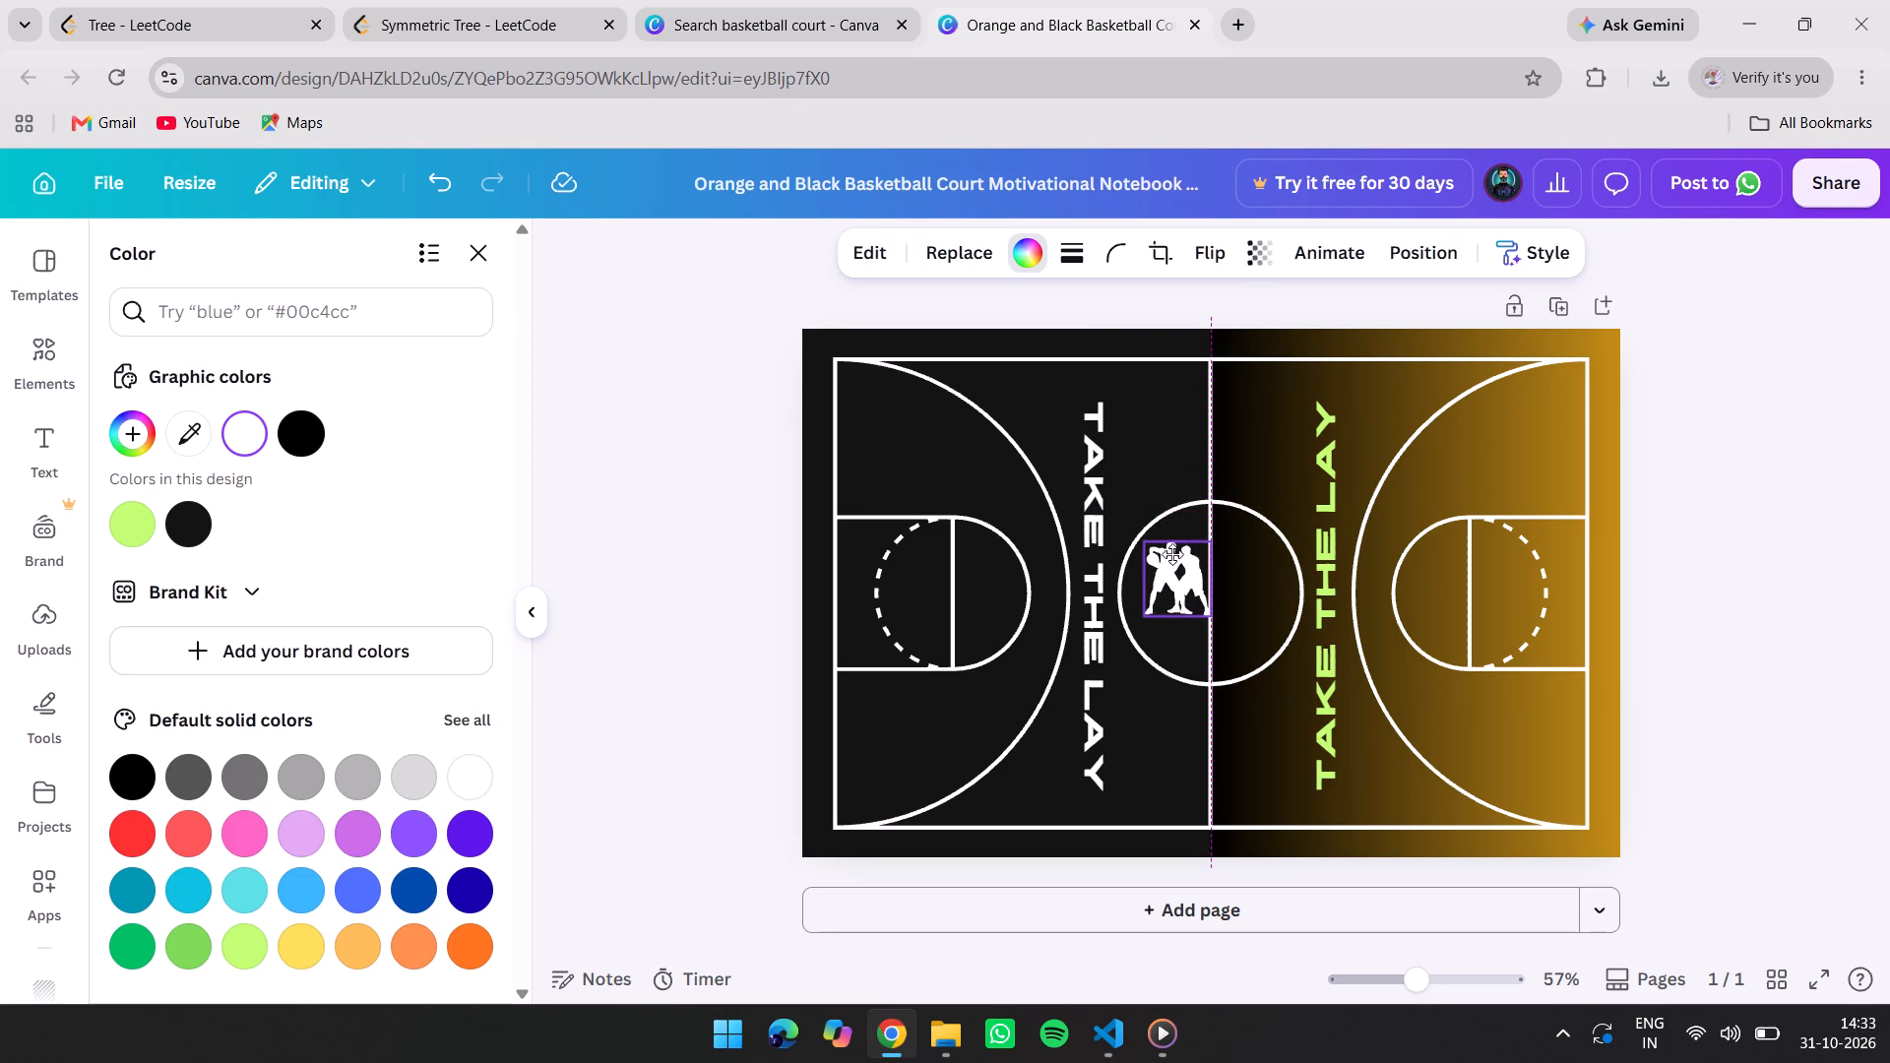
drag(1172, 554, 1169, 560)
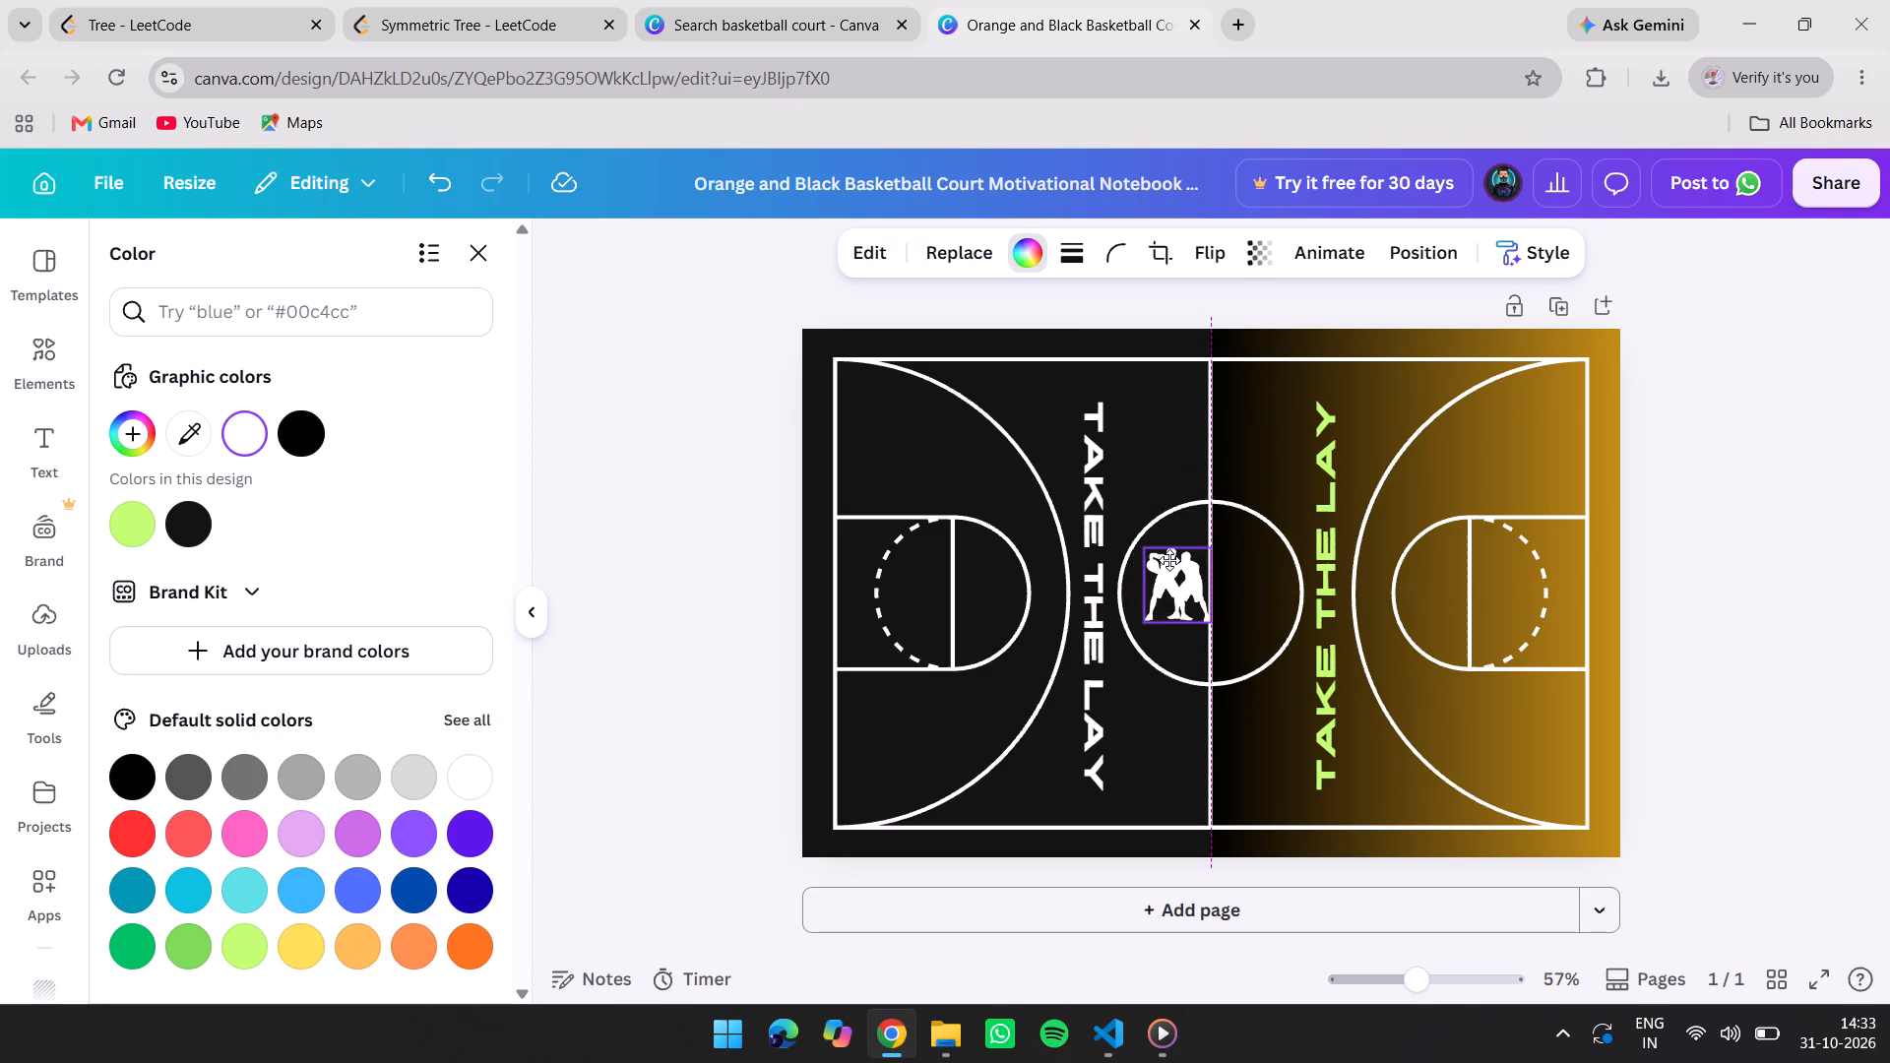
drag(1169, 560, 1172, 579)
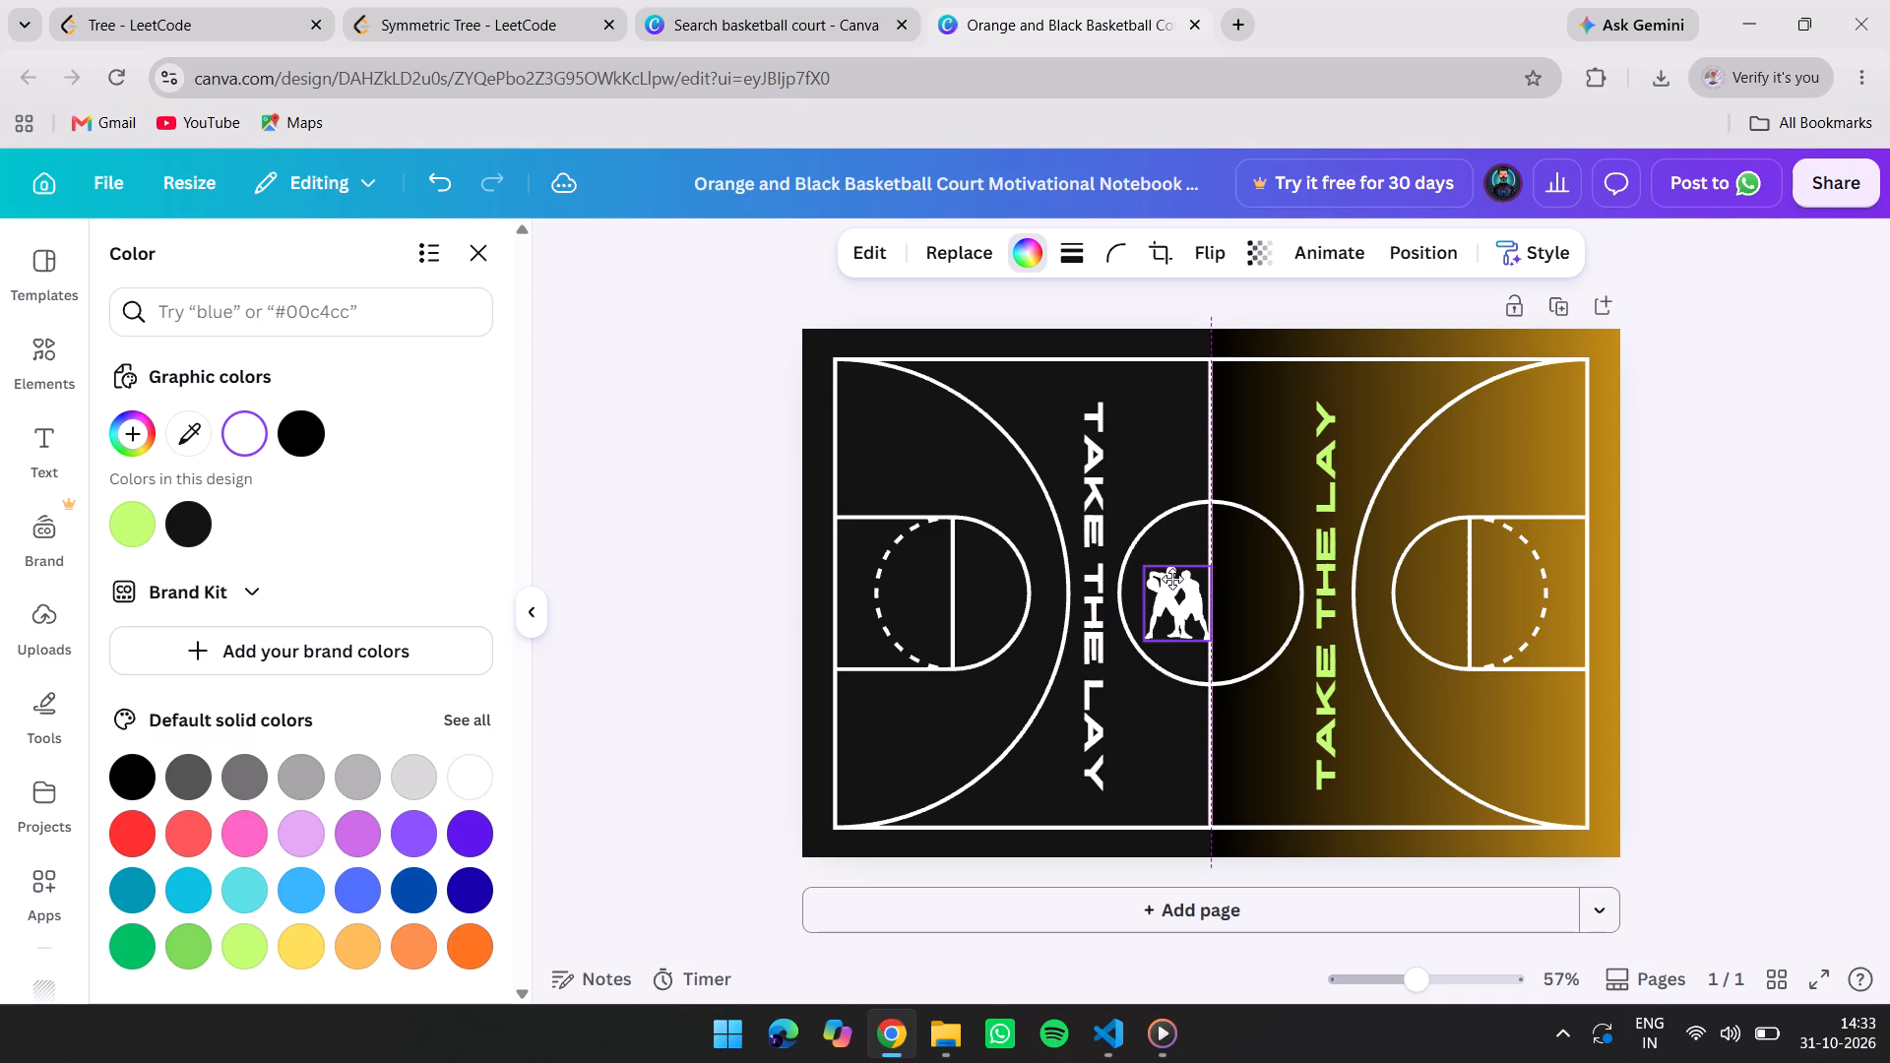
drag(1172, 579, 1169, 572)
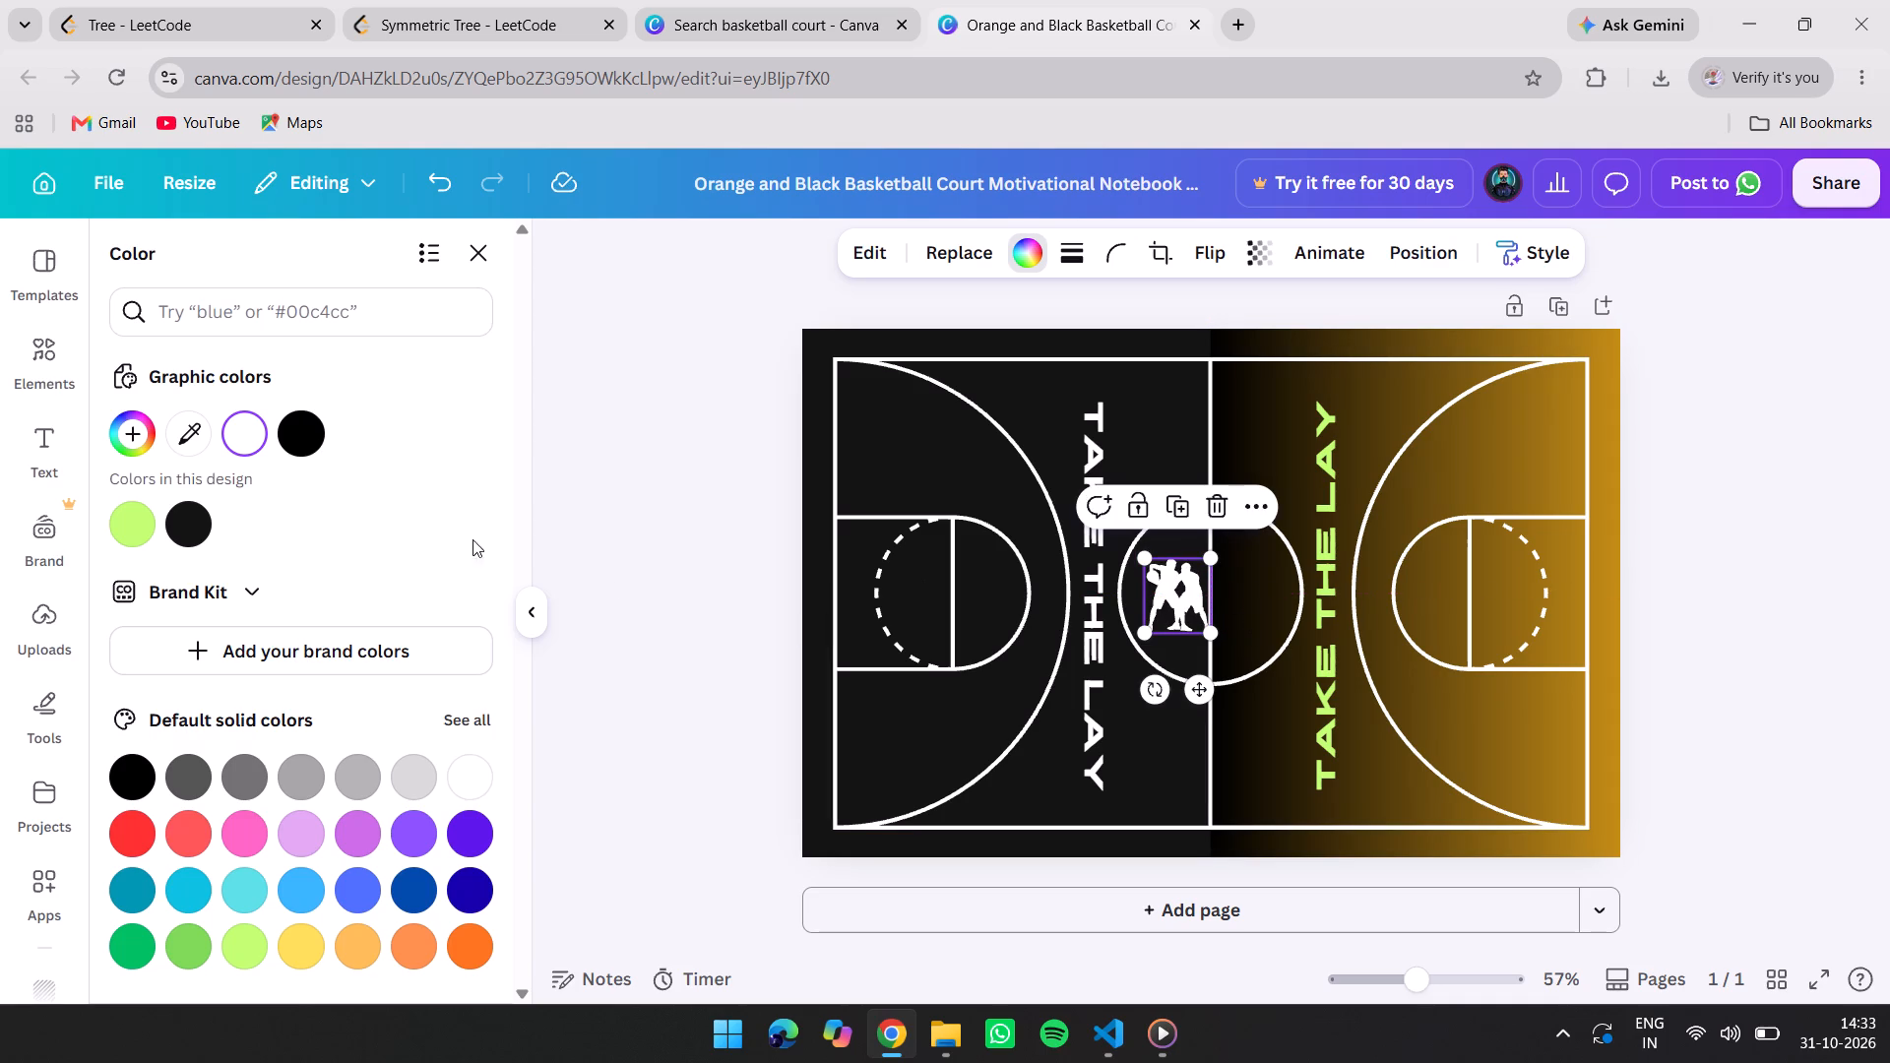
click(477, 272)
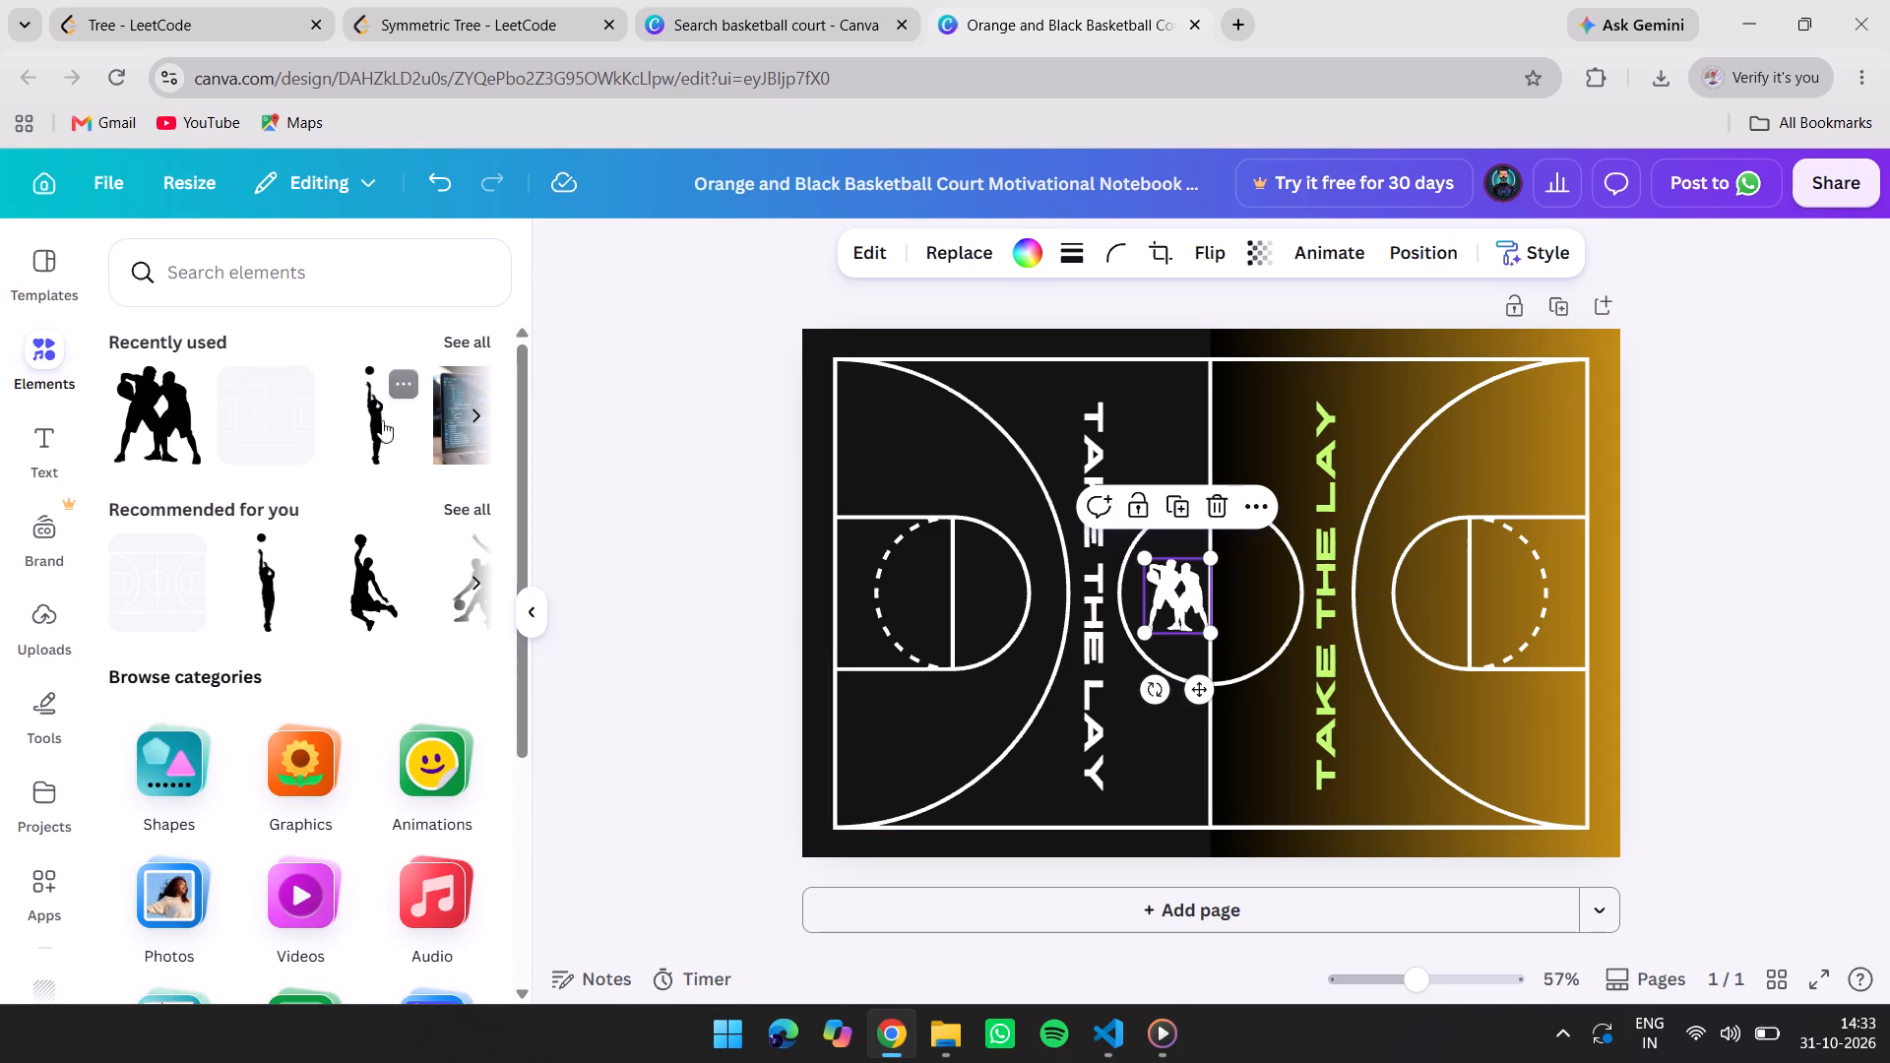
Add the leaping player silhouette with a raised ball from the recommended elements and recolor it white.
click(370, 580)
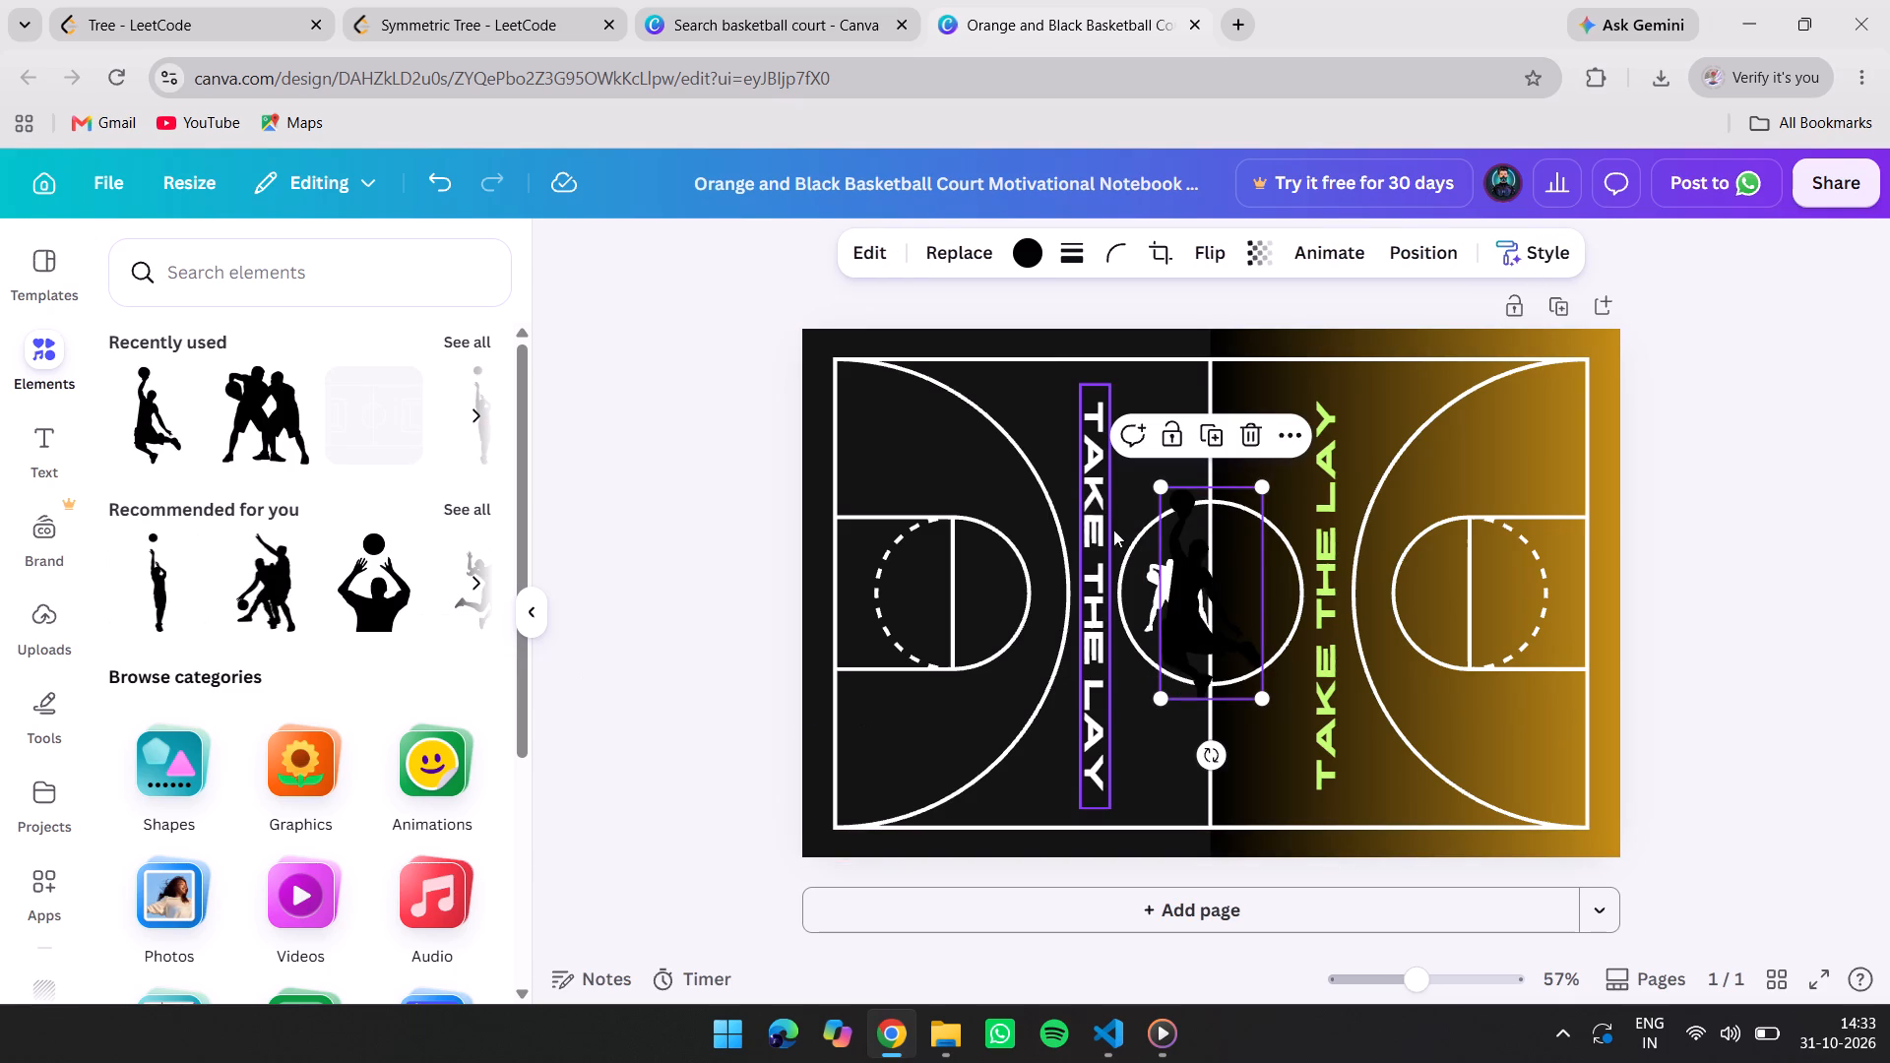
click(1012, 260)
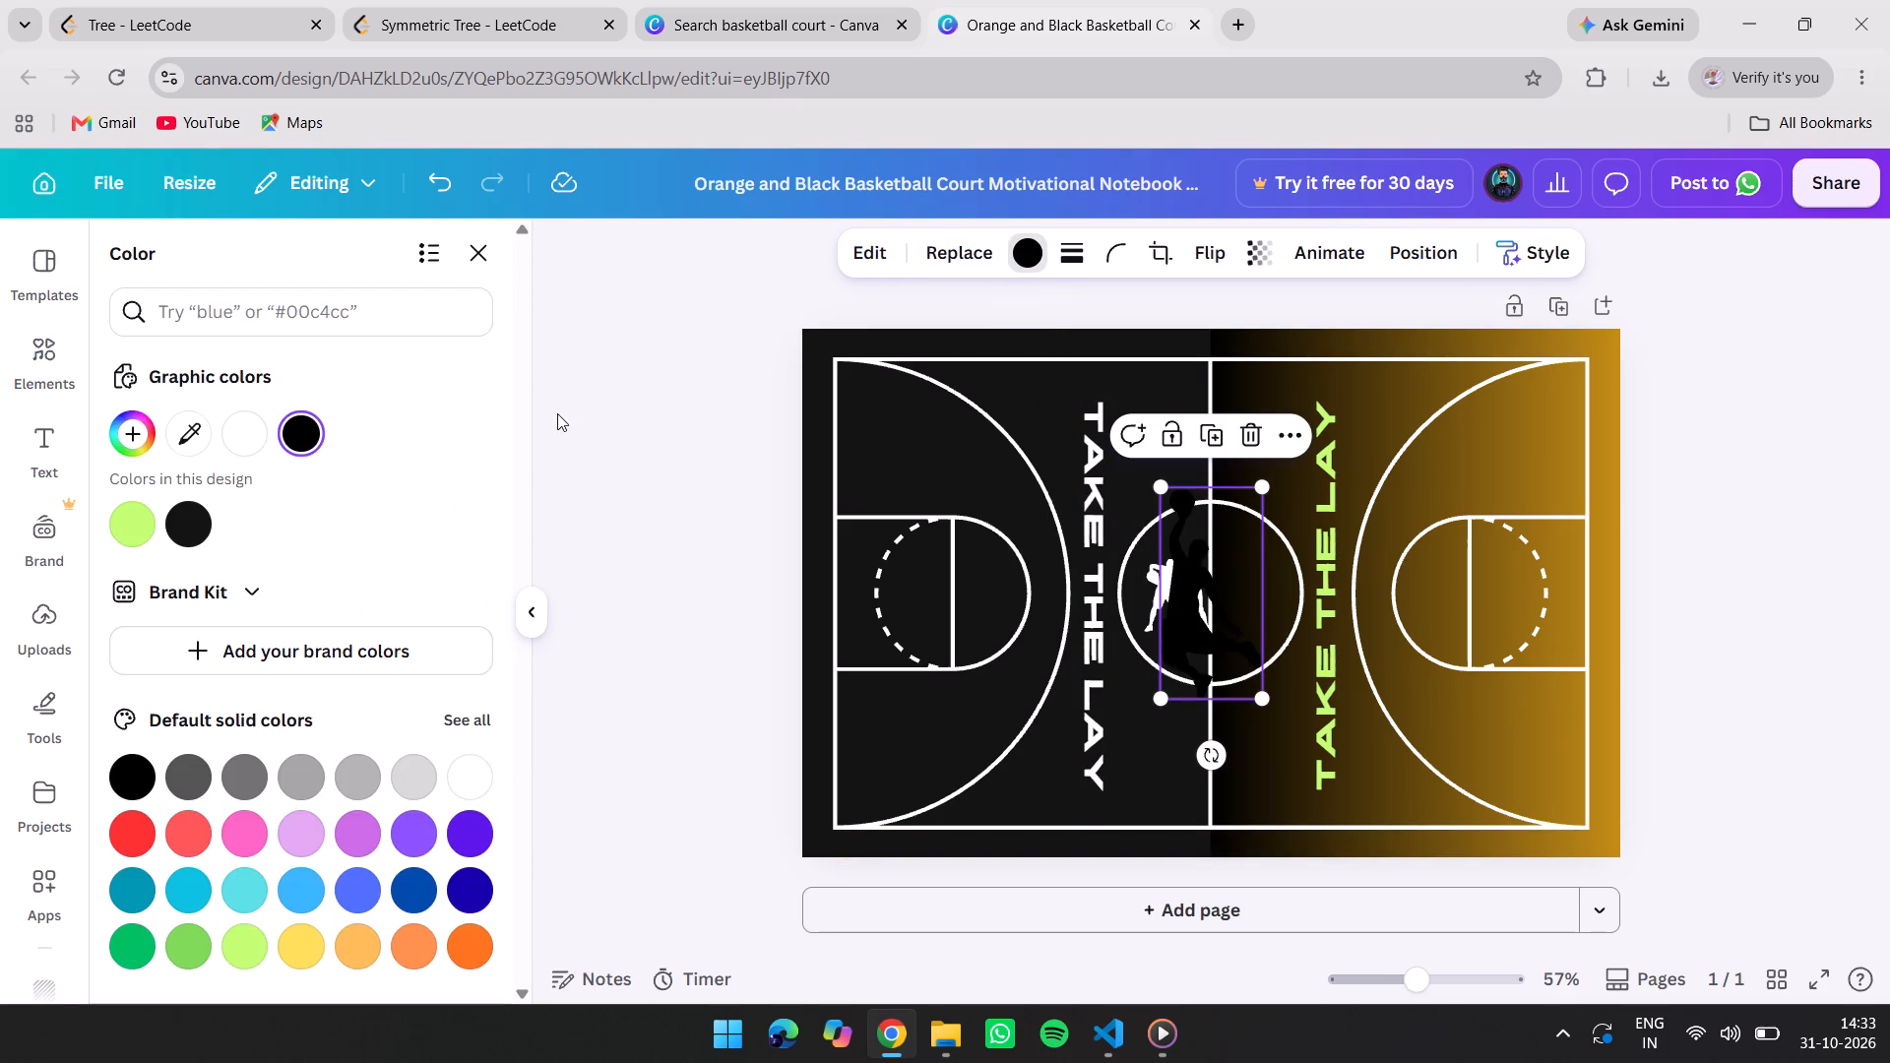
click(239, 433)
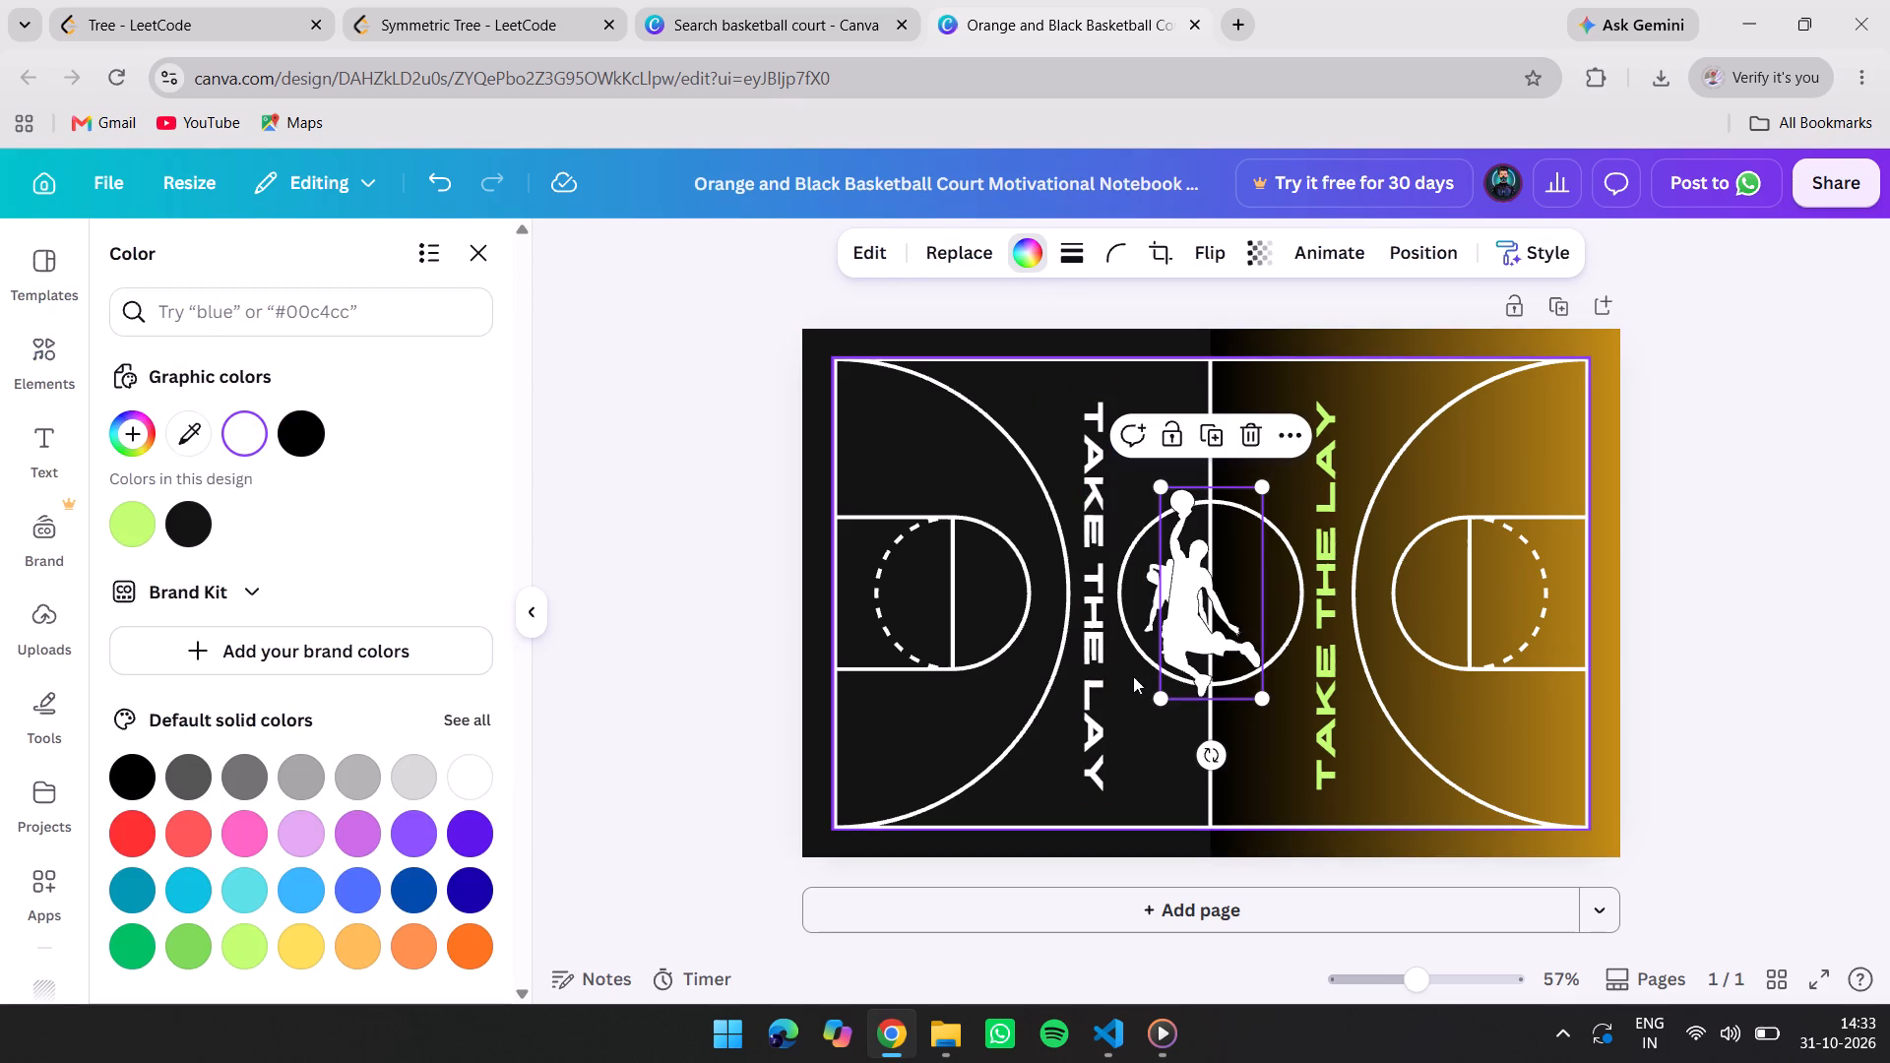
Shrink the white leaping-player silhouette to about 20 by 40 and place it in the gradient half of the centre circle, level with the two-player silhouette.
drag(1262, 697, 1218, 639)
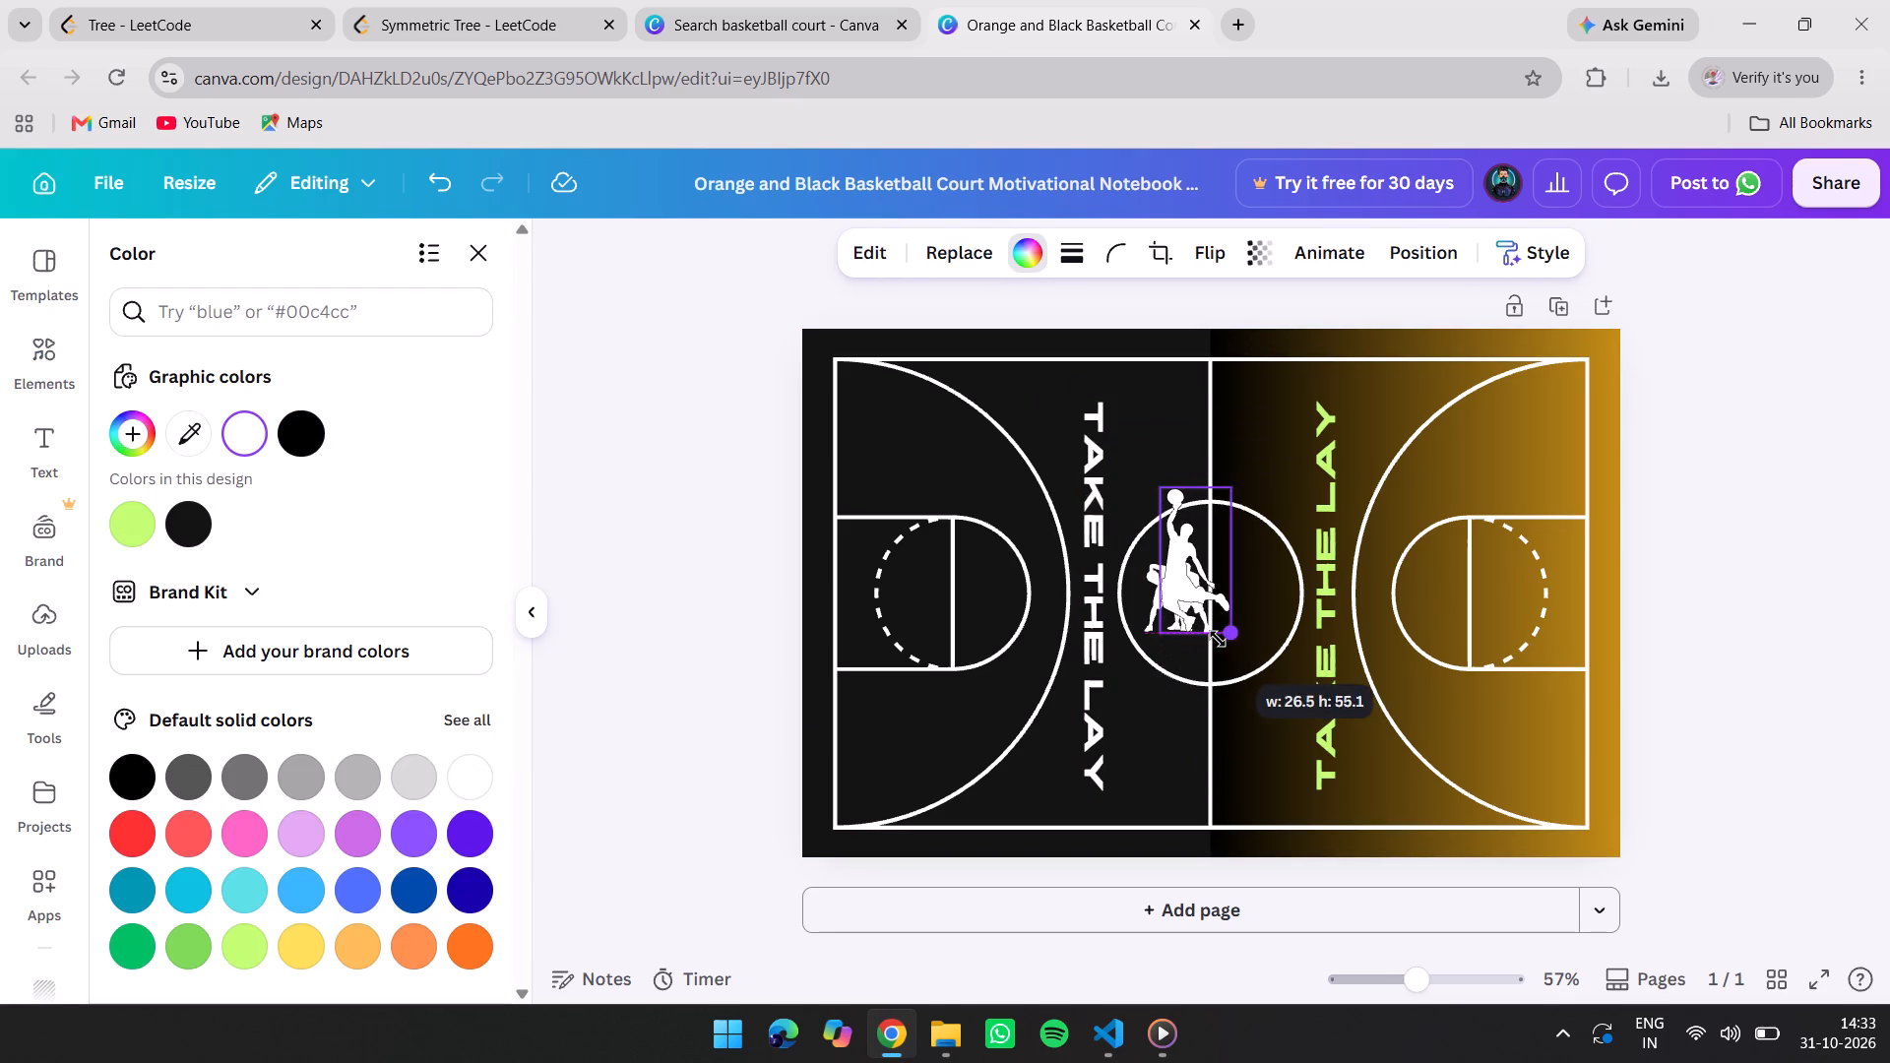
drag(1218, 639, 1217, 639)
drag(1191, 559, 1236, 586)
drag(1287, 660, 1260, 627)
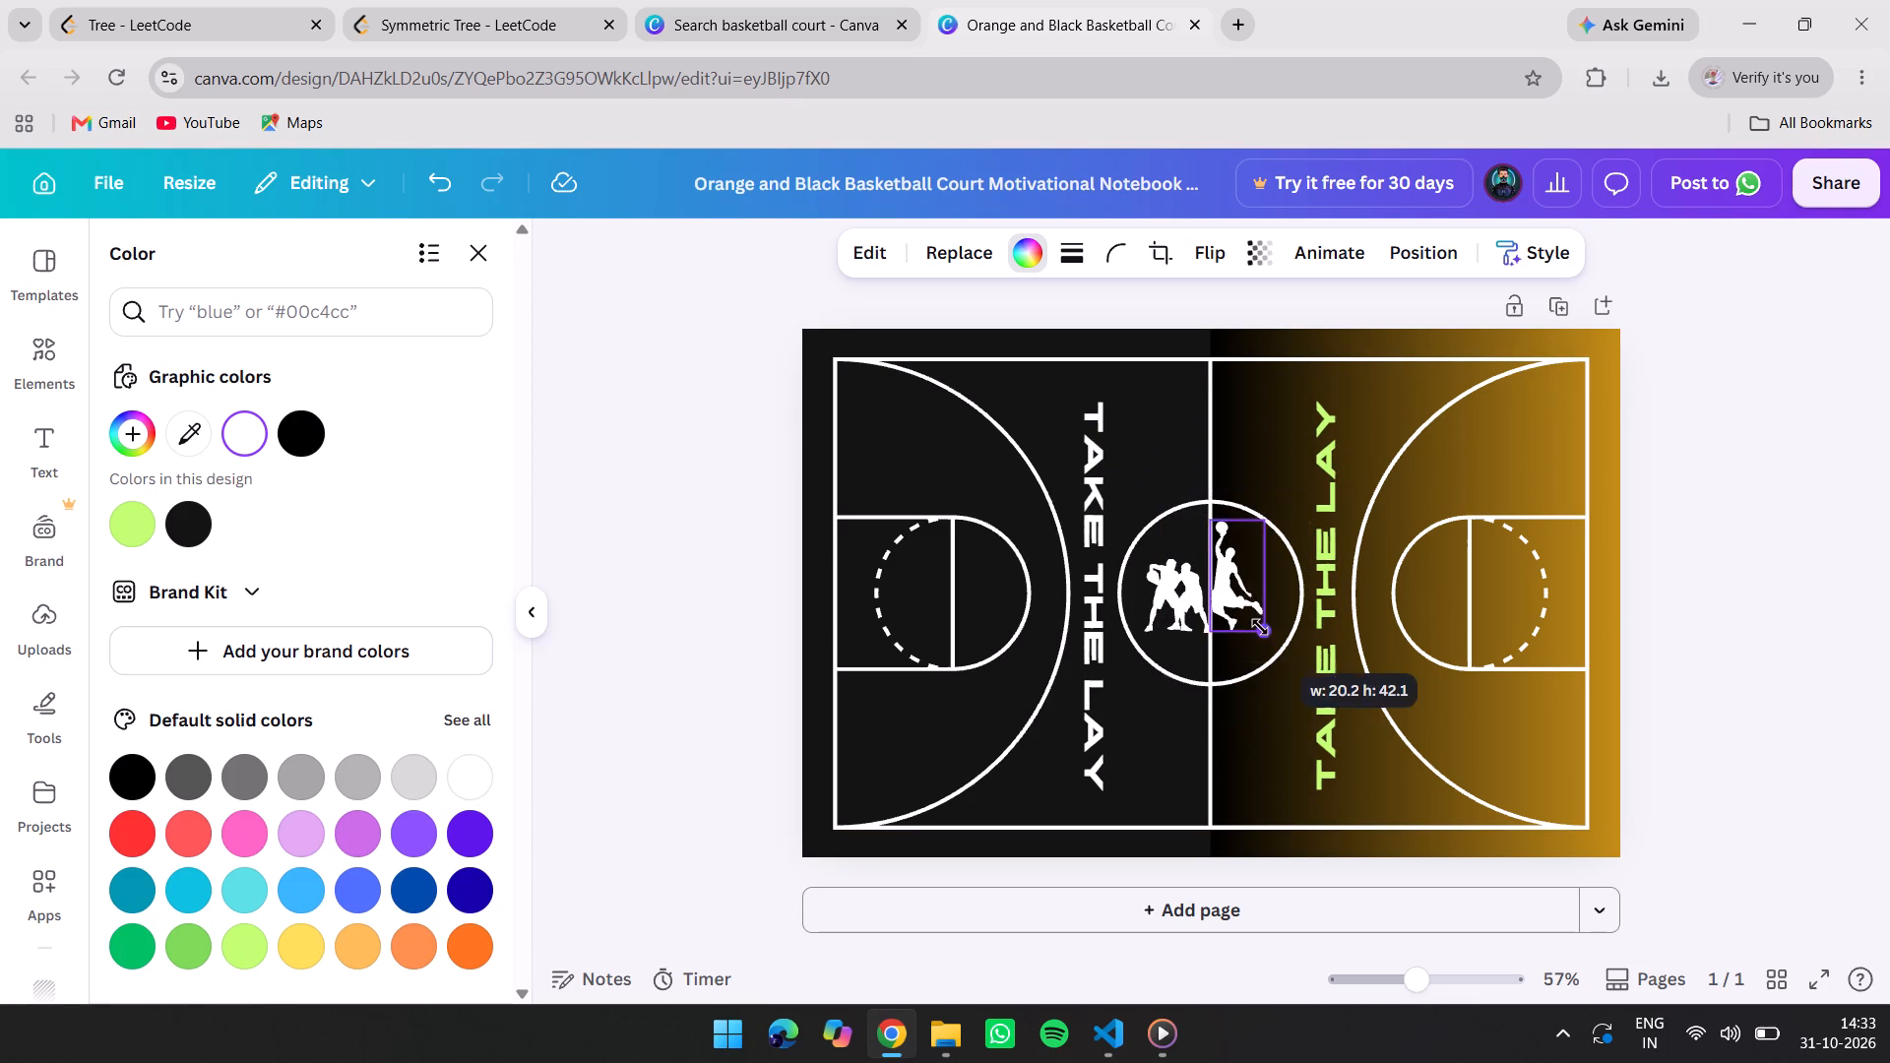
drag(1260, 627, 1257, 623)
drag(1241, 566, 1242, 586)
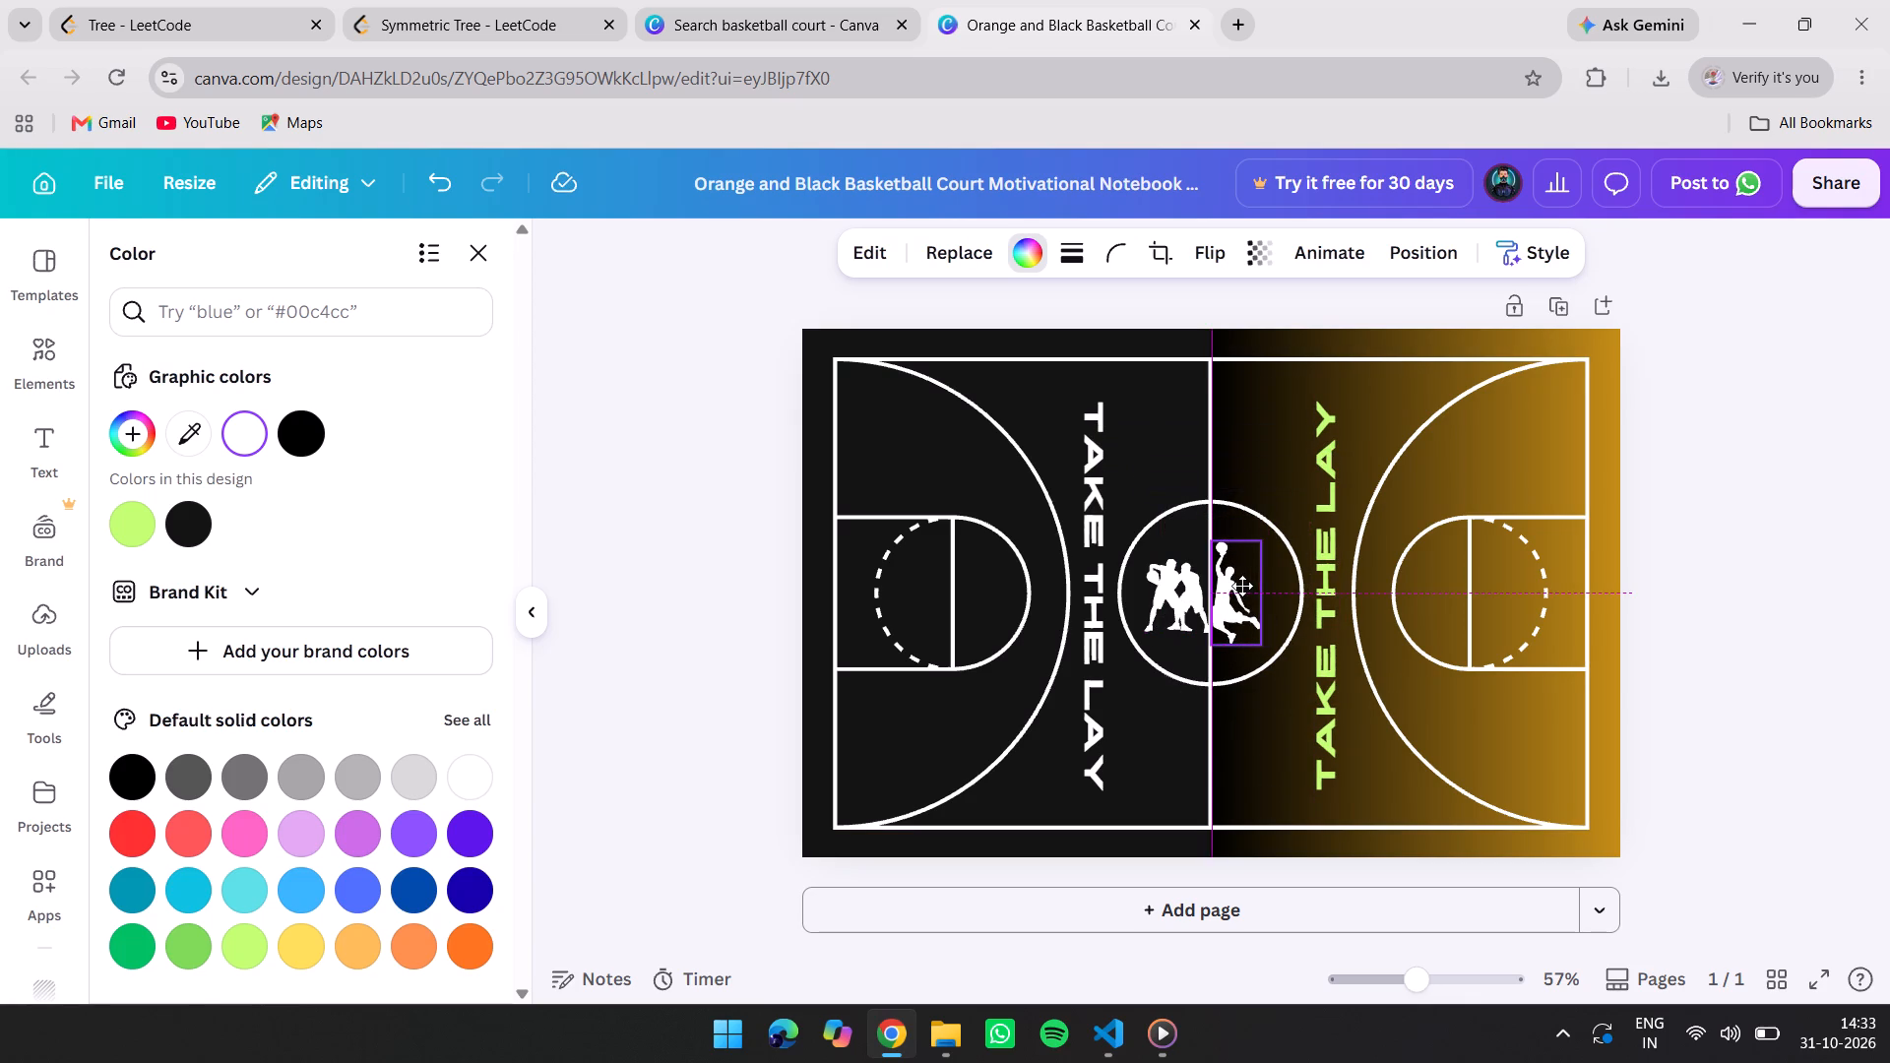
drag(1242, 586, 1241, 586)
drag(1247, 587, 1251, 588)
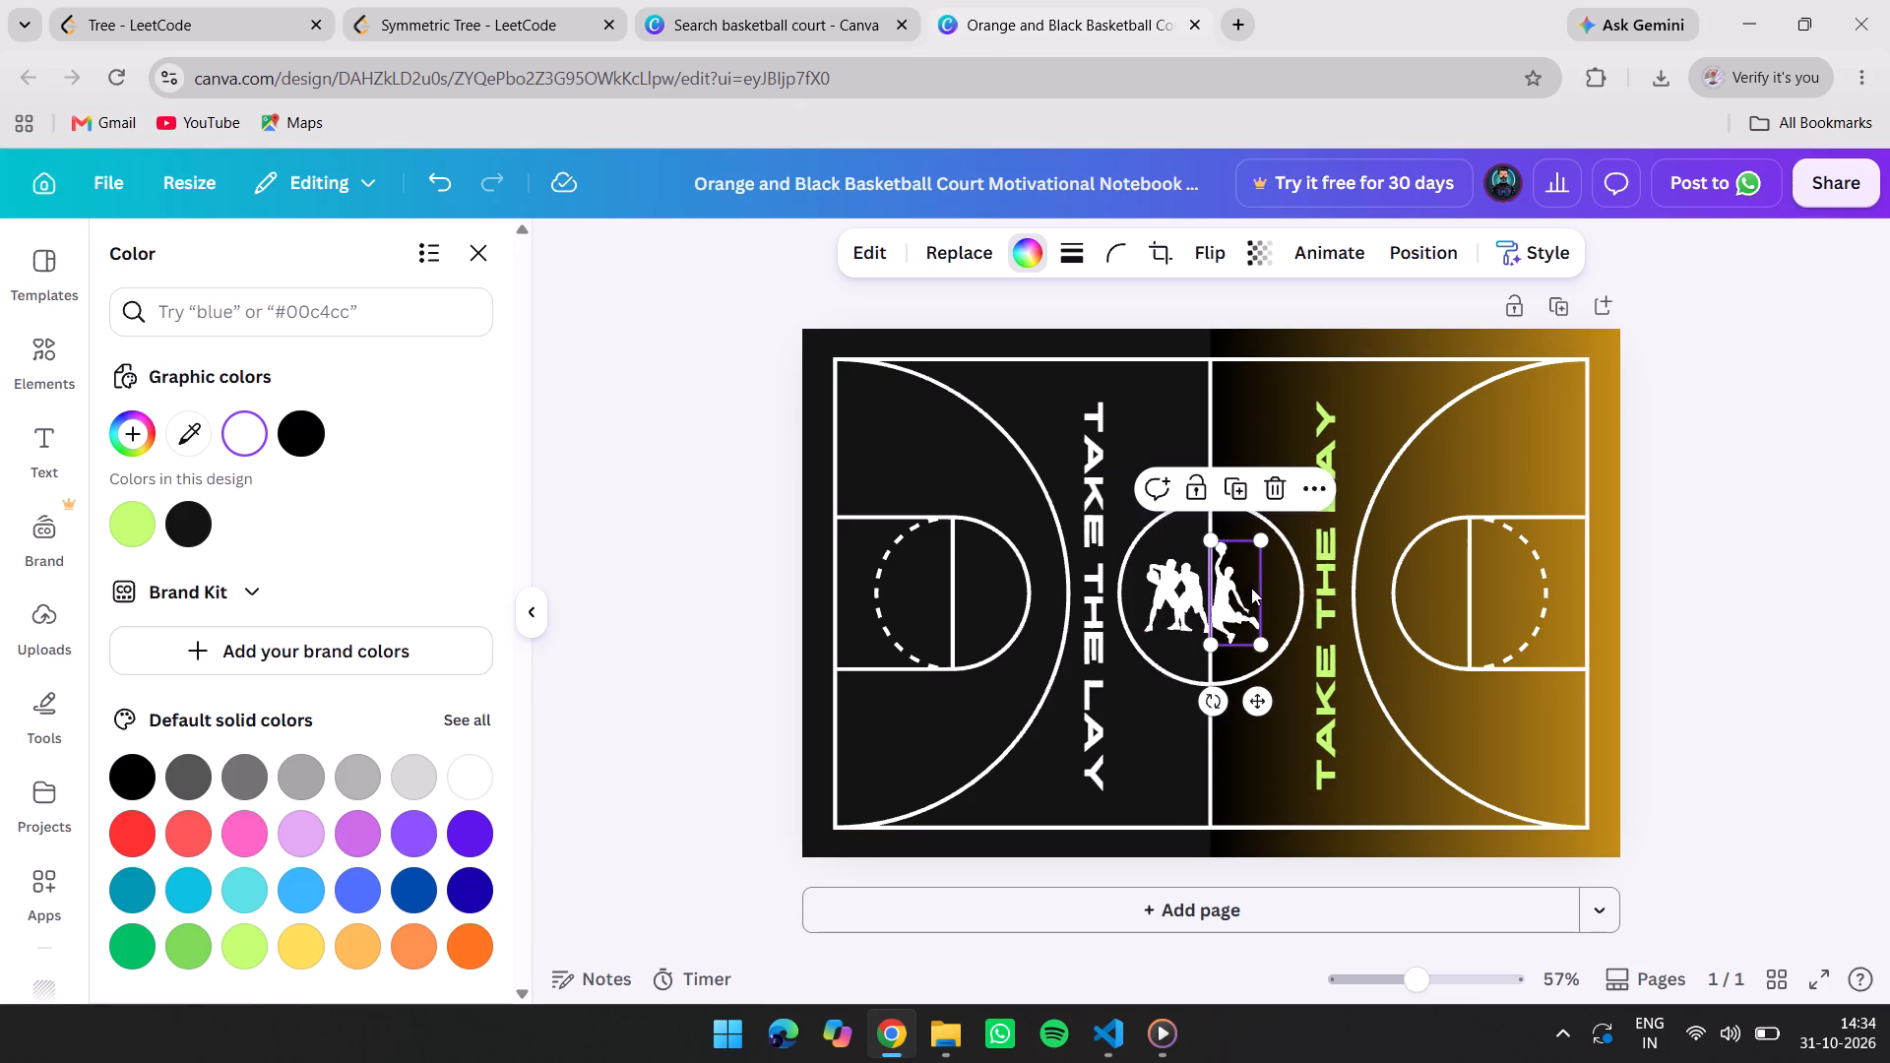
drag(1251, 588, 1255, 588)
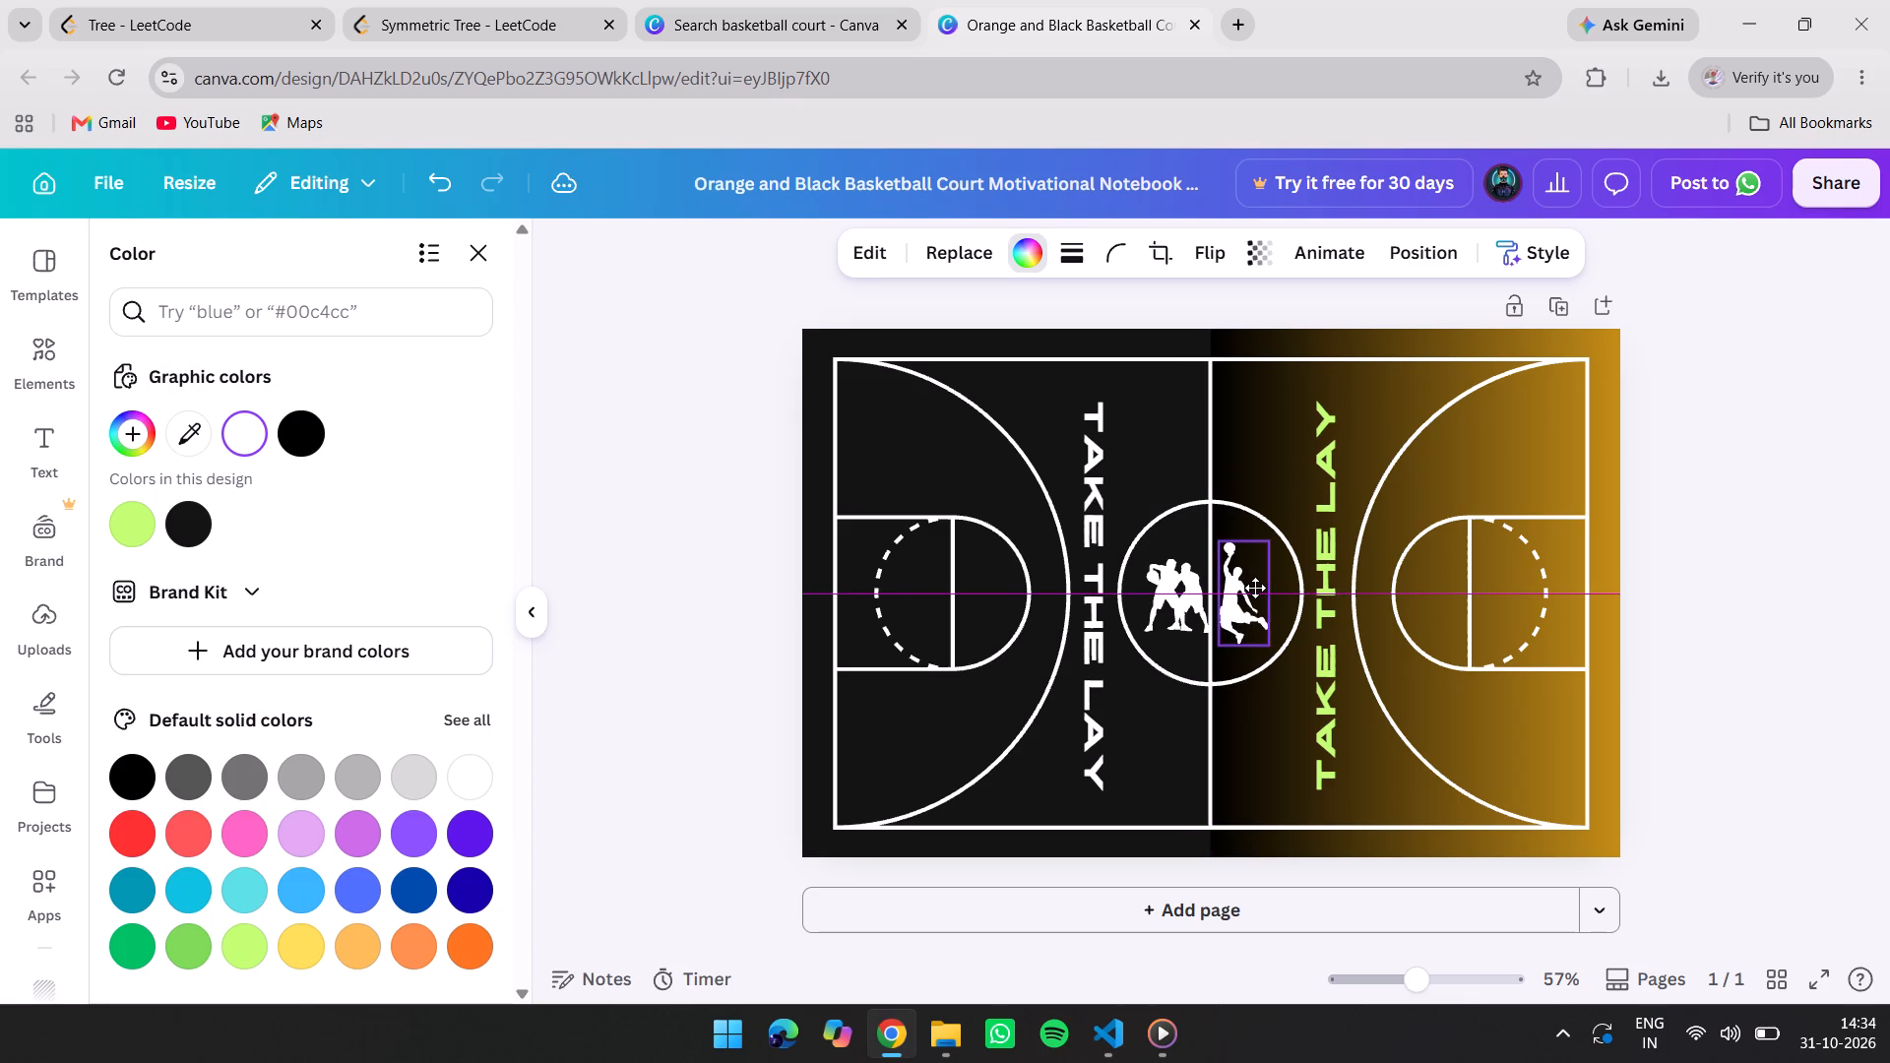
drag(1255, 588, 1262, 581)
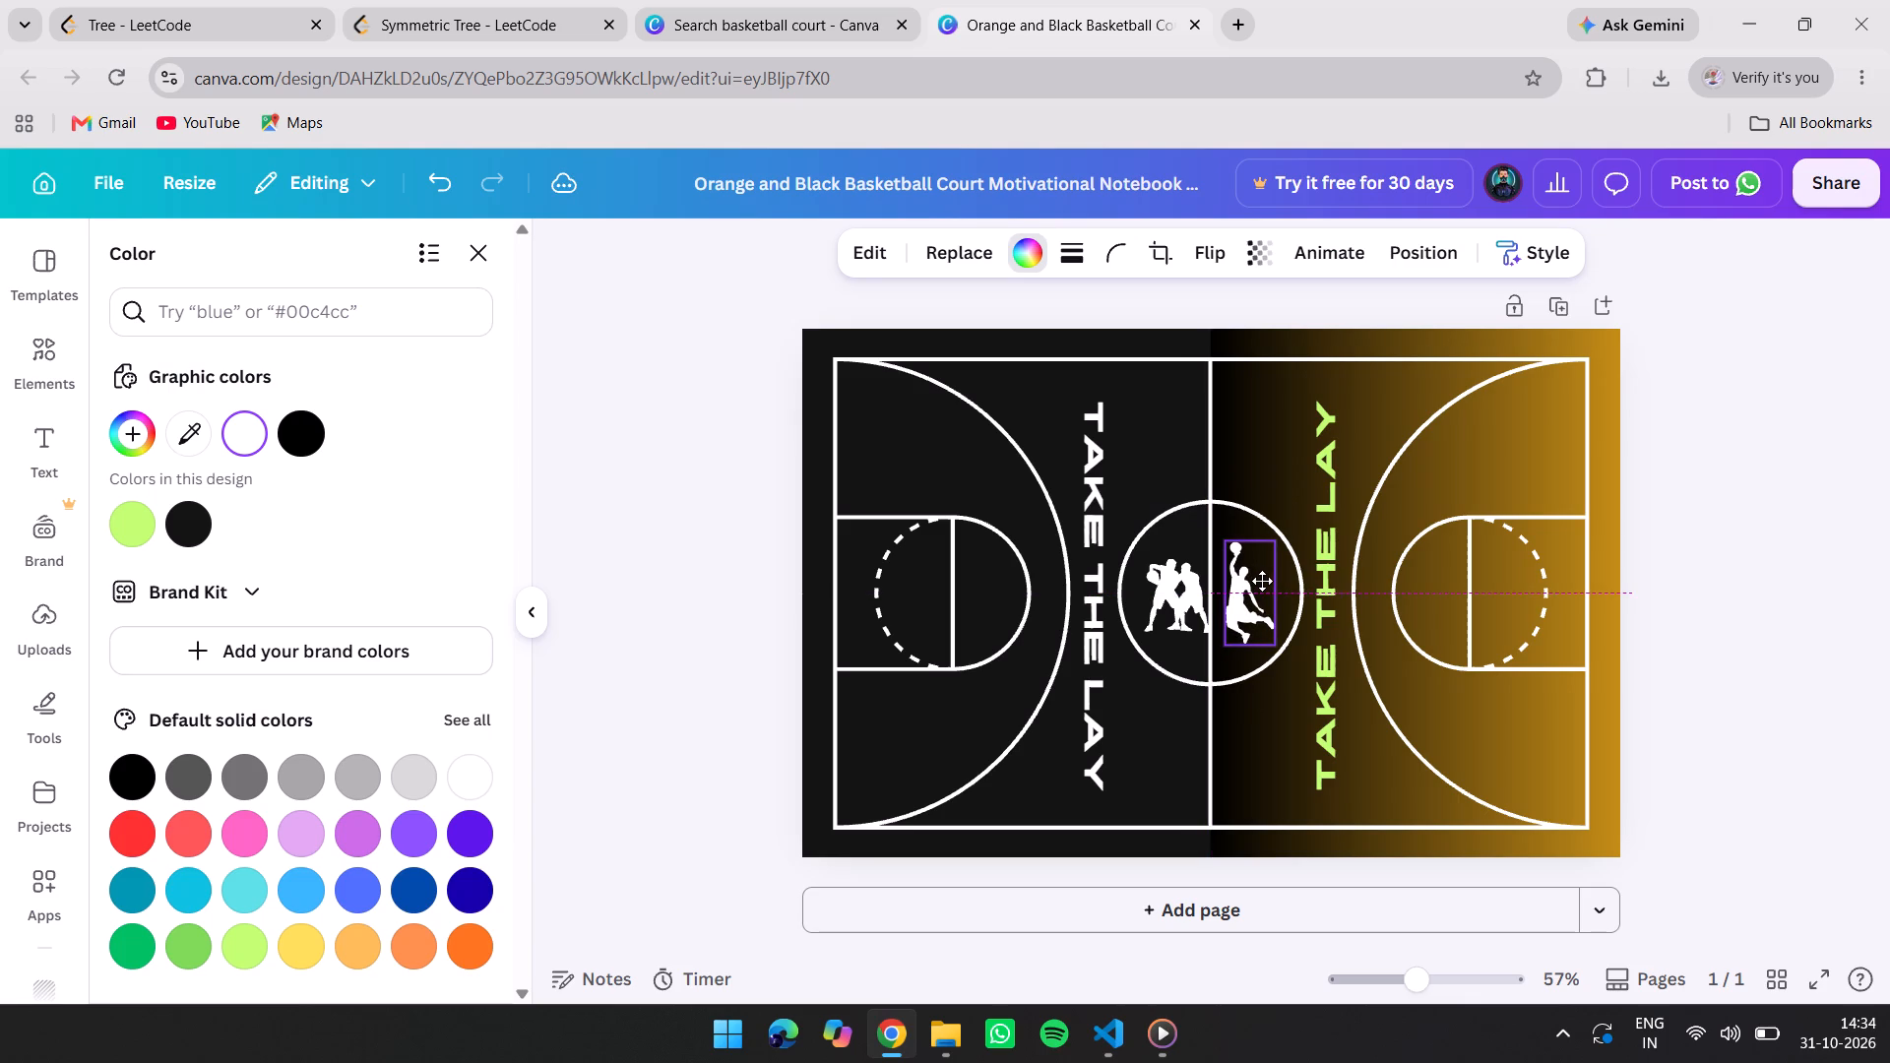
drag(1262, 581, 1263, 578)
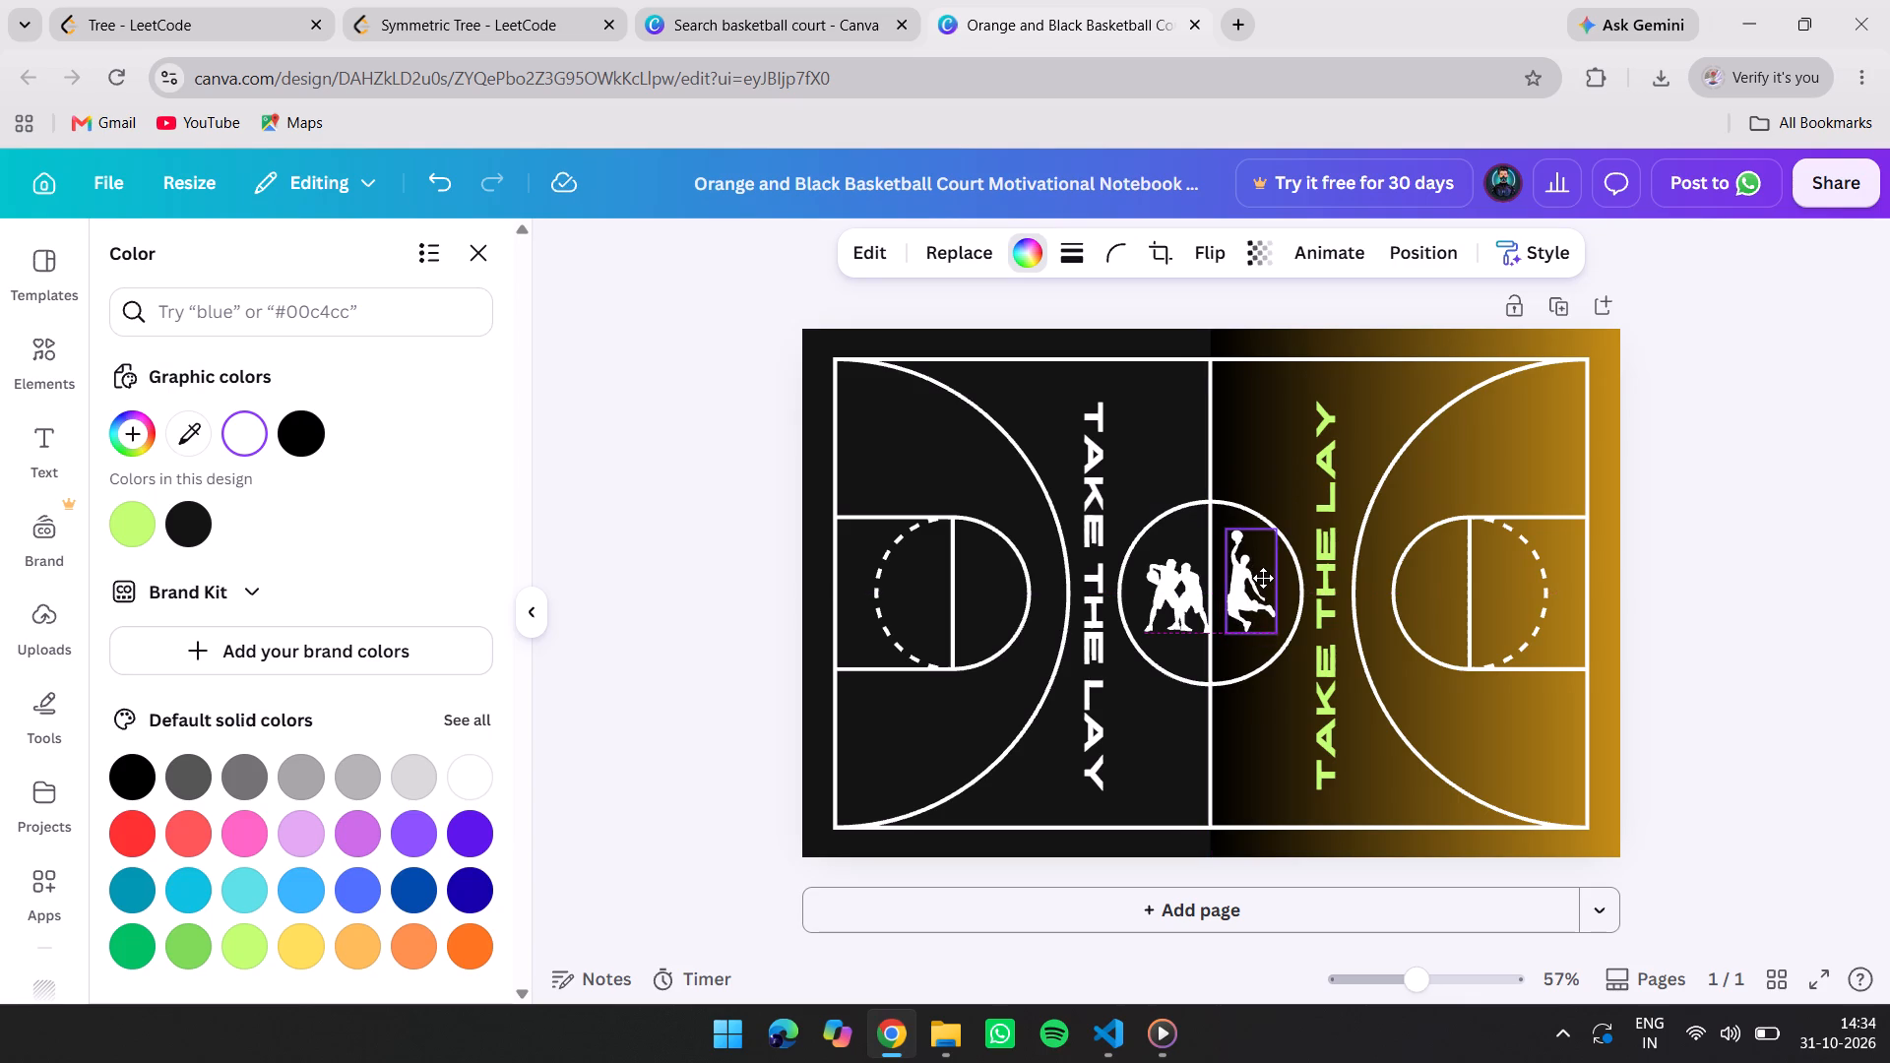
drag(1263, 578, 1263, 579)
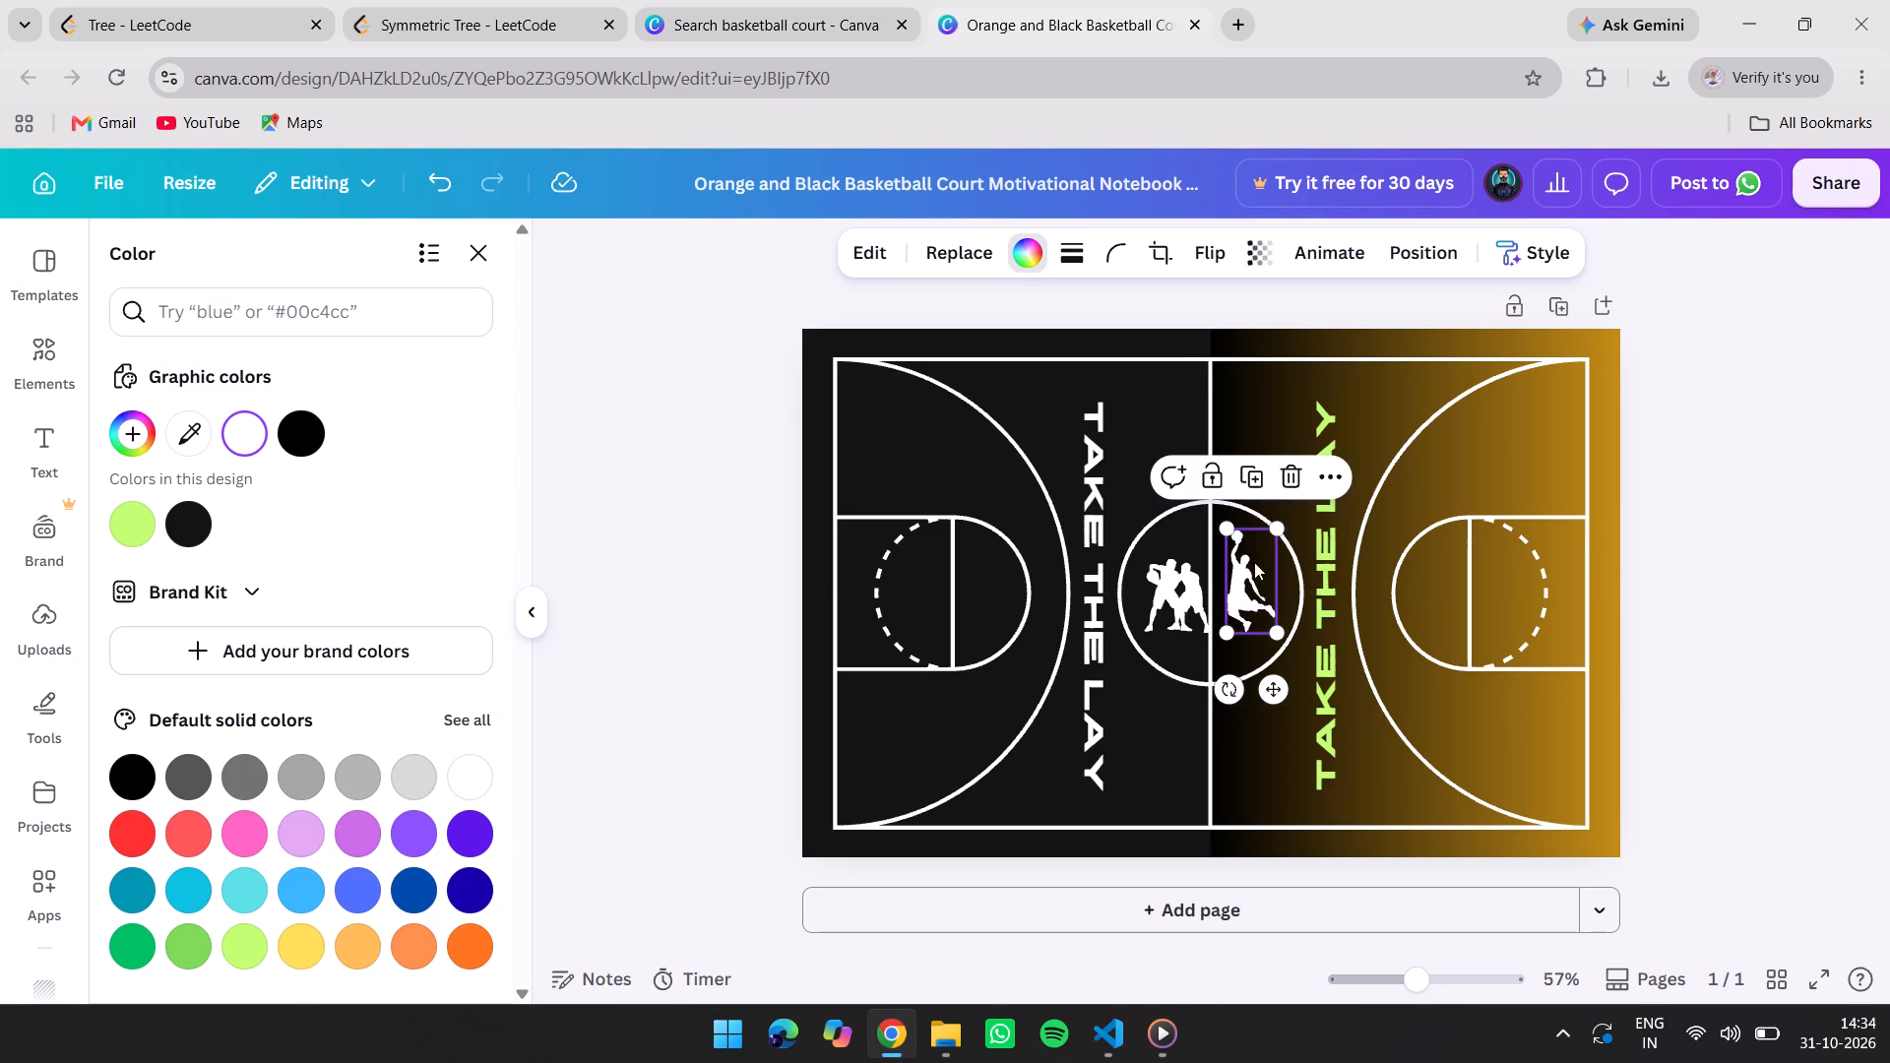
Fine-tune the leaping-player silhouette to about 18 by 38 and nudge it sideways within its half of the centre circle.
drag(1231, 526, 1224, 534)
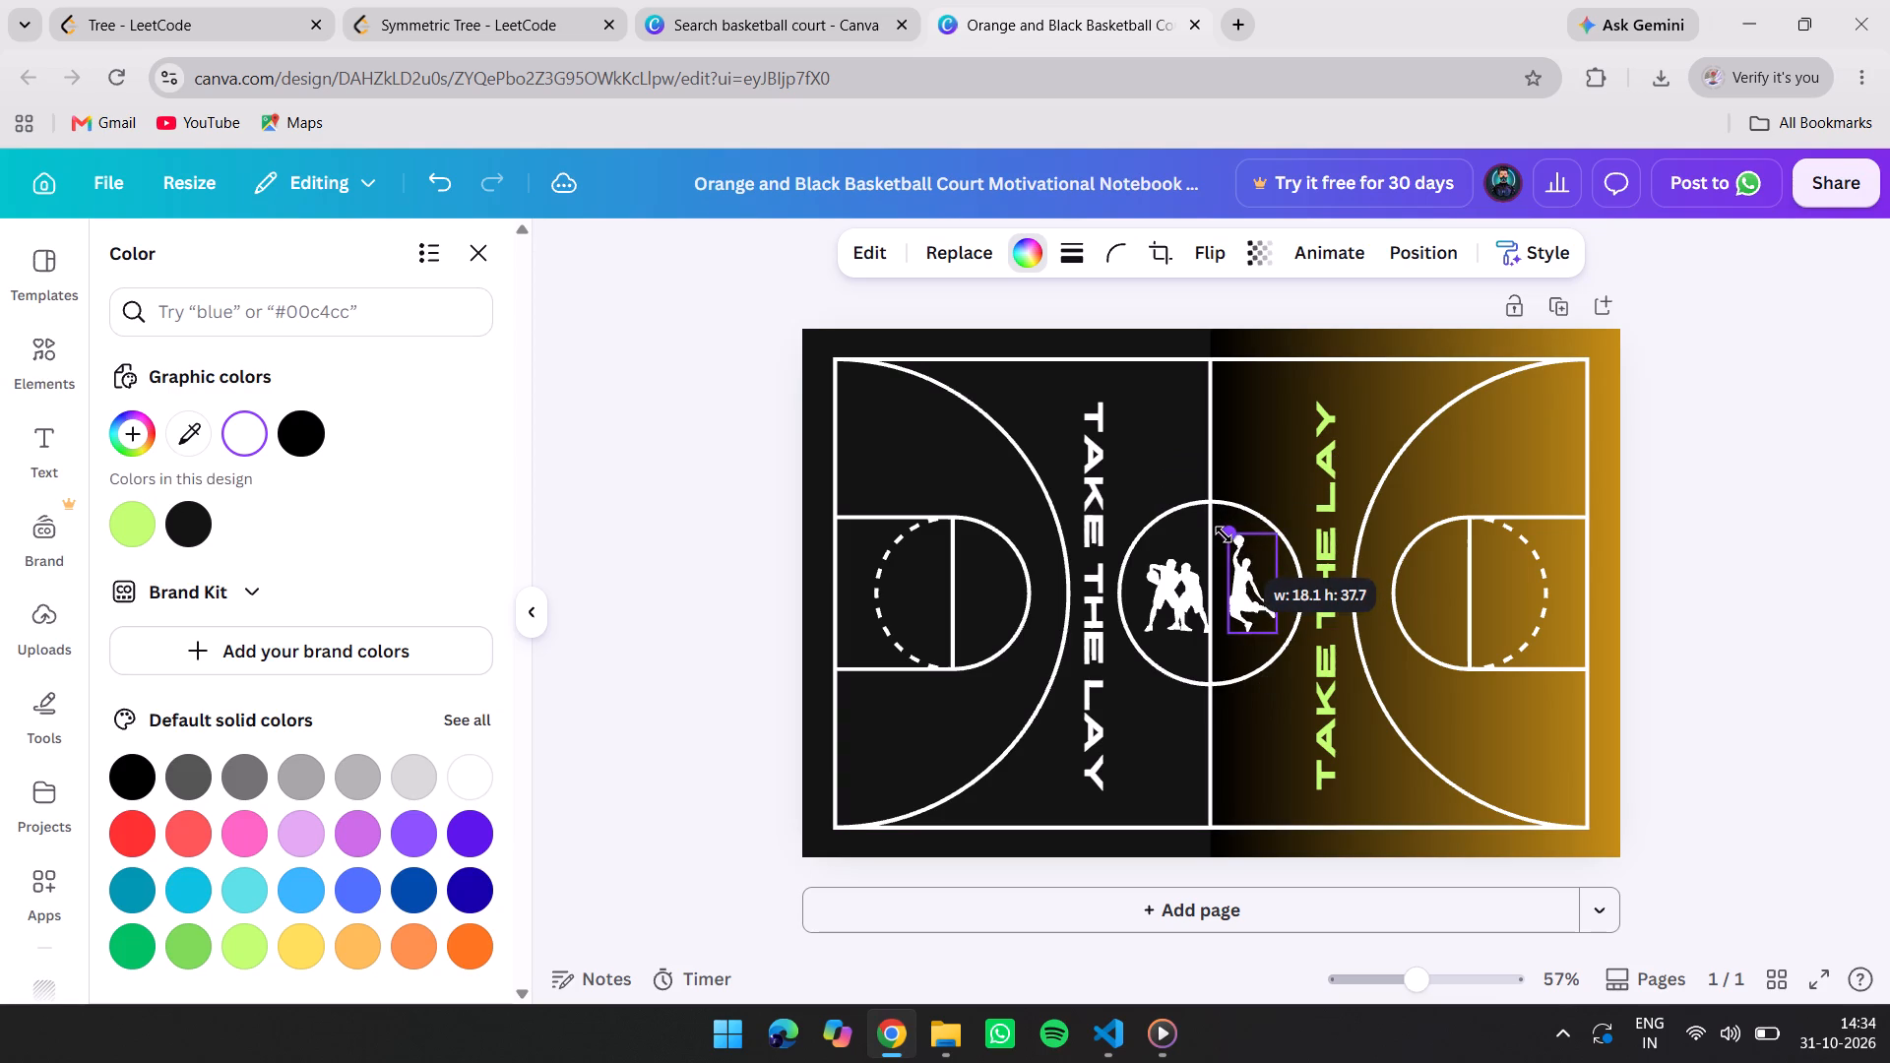
drag(1224, 534, 1220, 529)
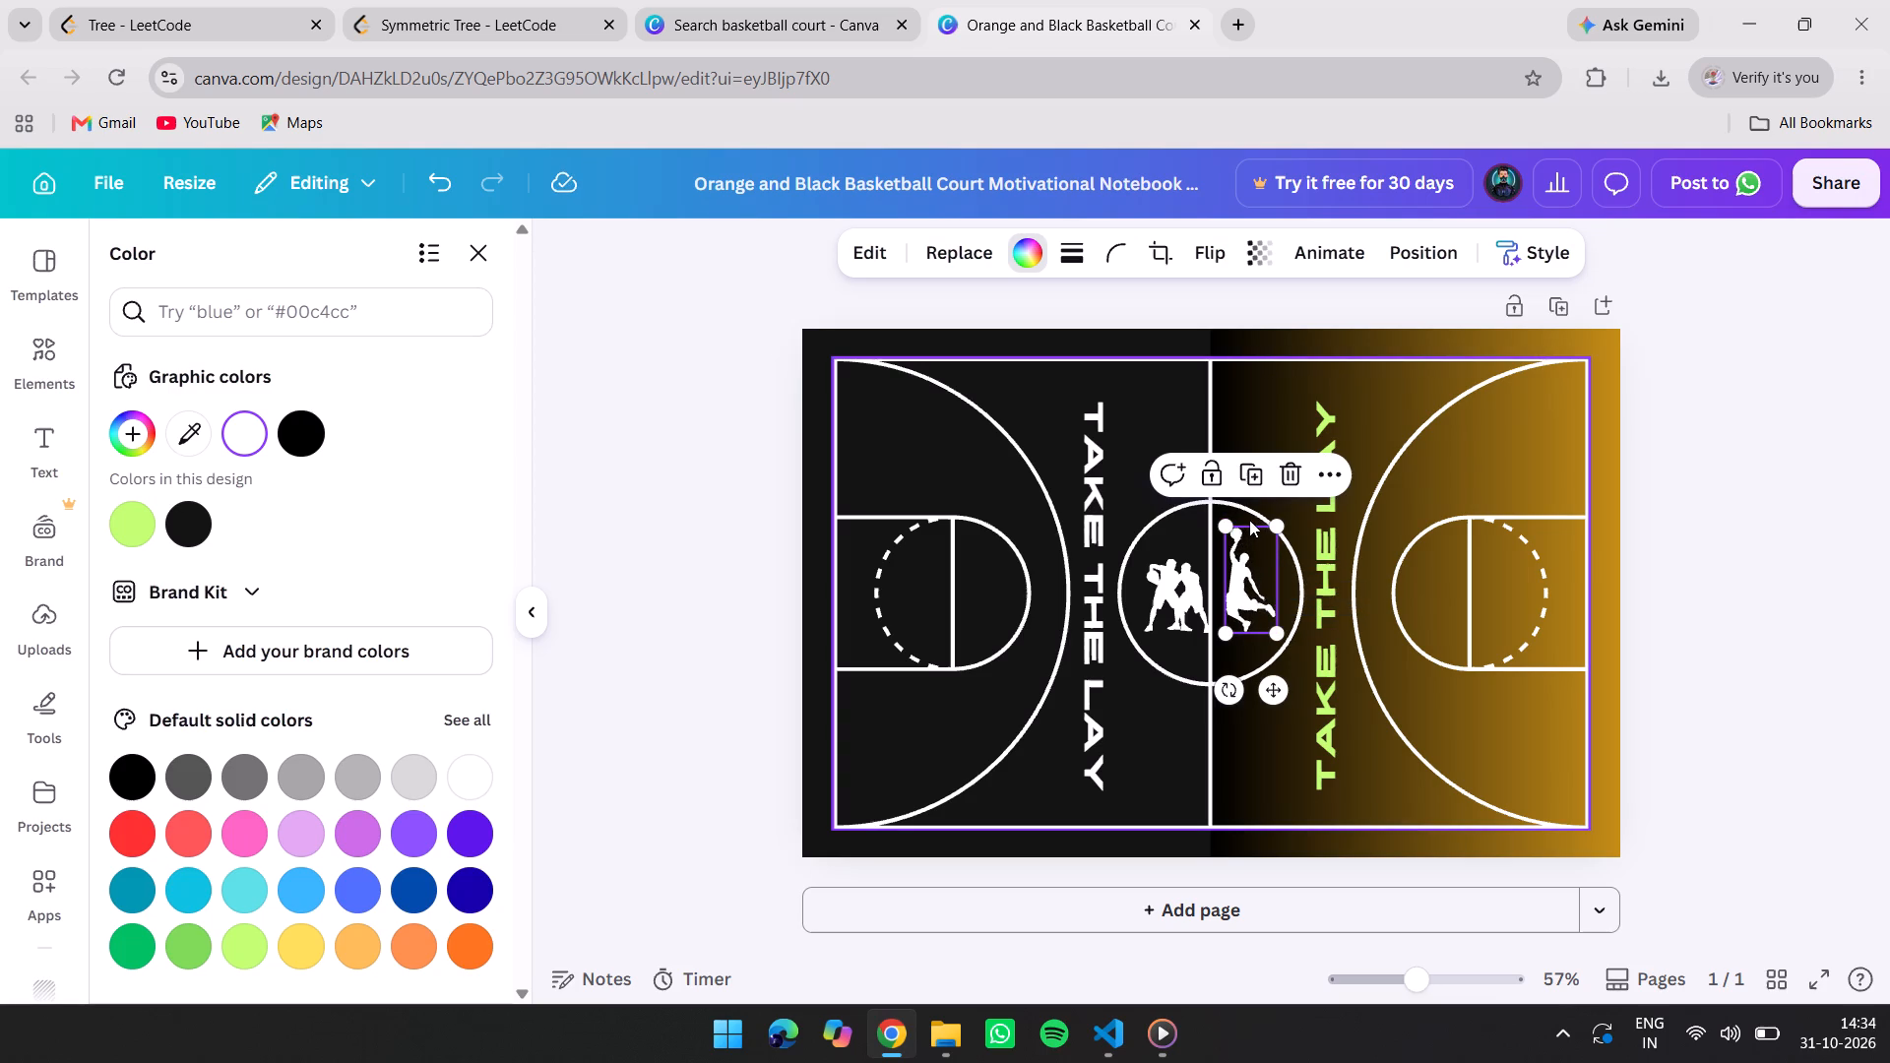
click(1269, 523)
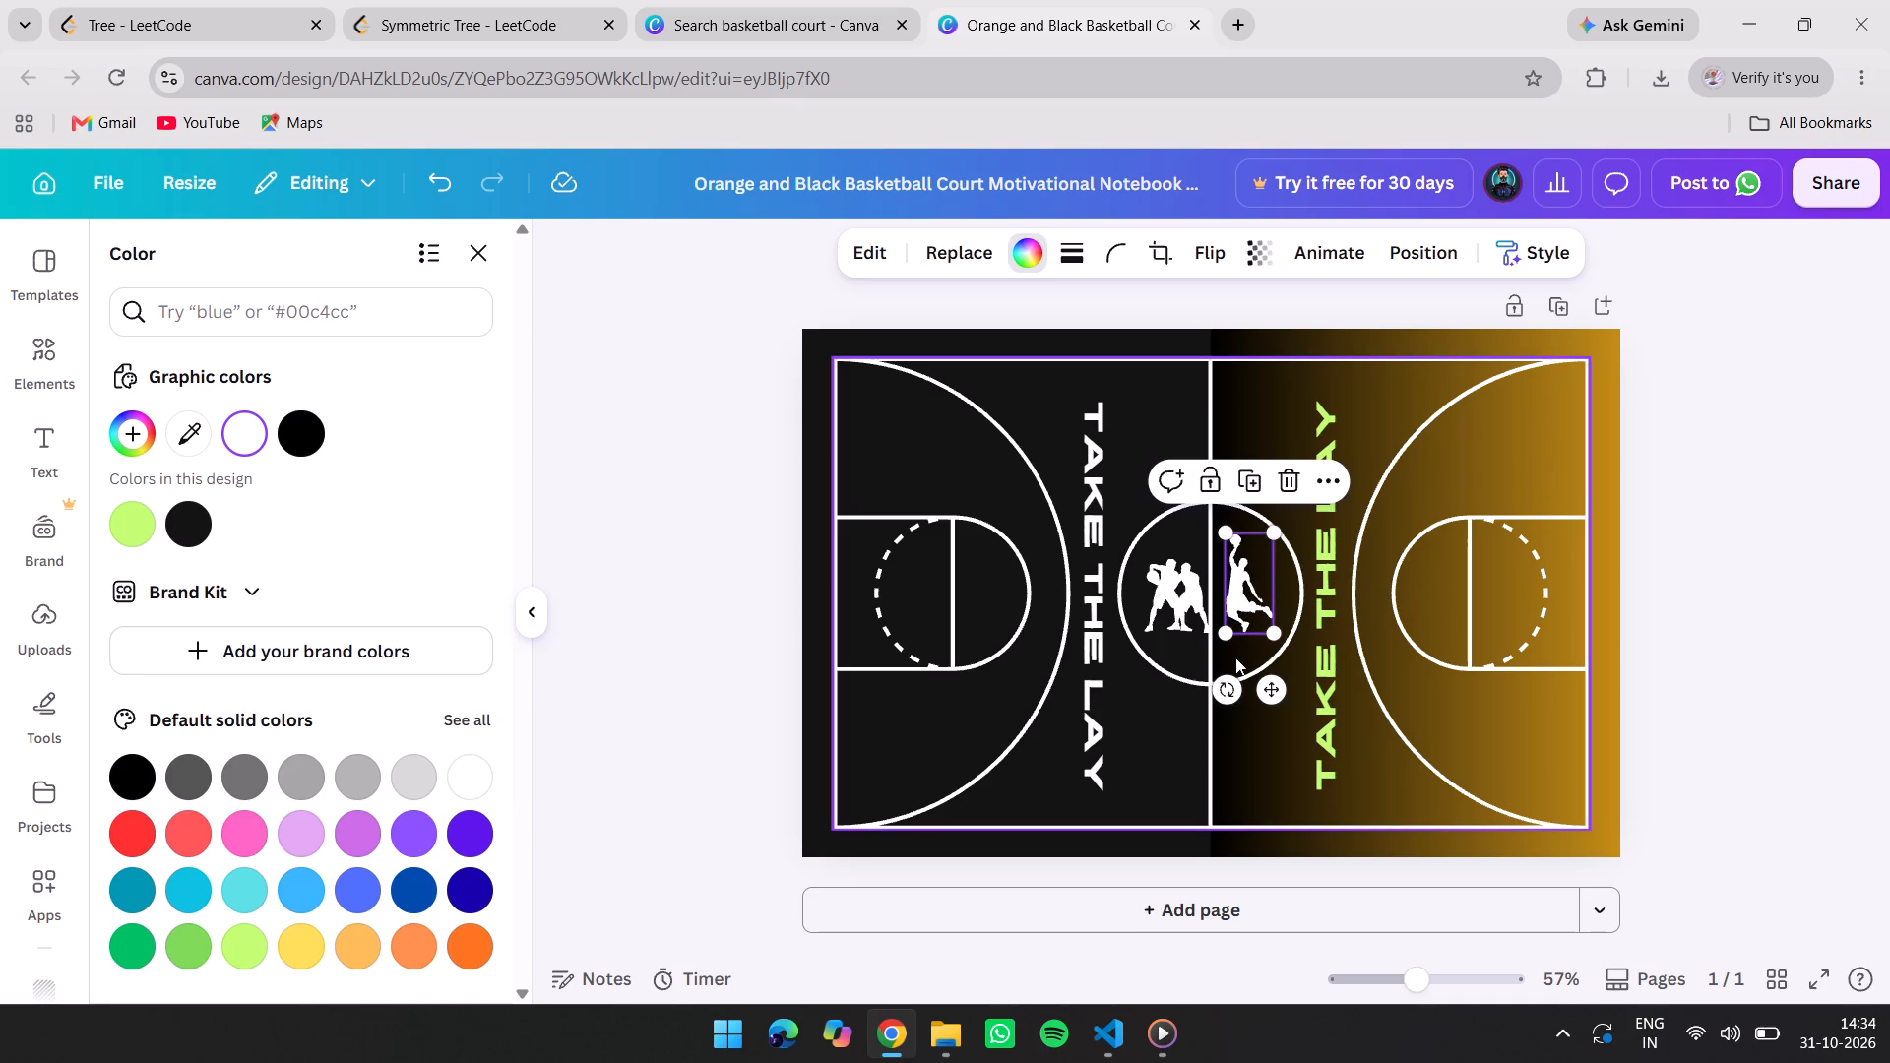
click(1271, 682)
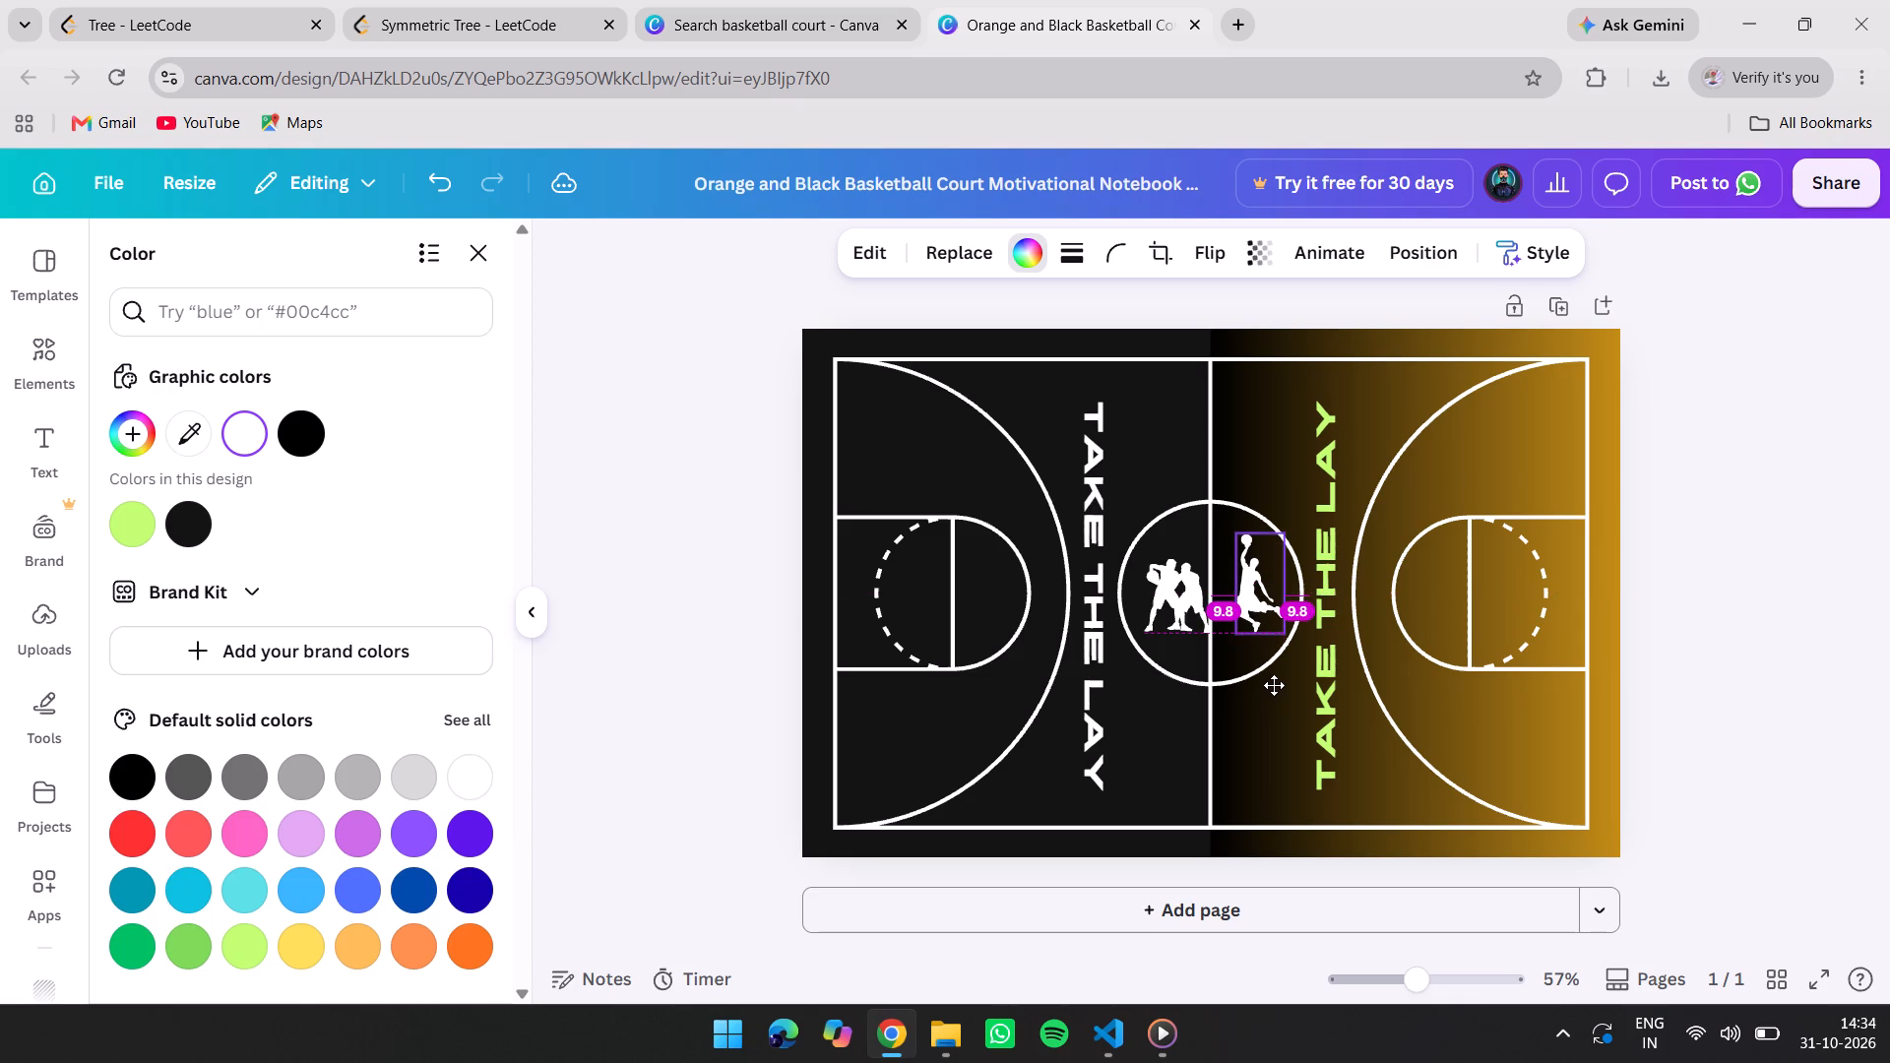
drag(1274, 685, 1267, 686)
drag(1267, 686, 1264, 685)
Shift the two-player silhouette slightly away from the centre line and enlarge it to about 26 by 30.
click(1181, 626)
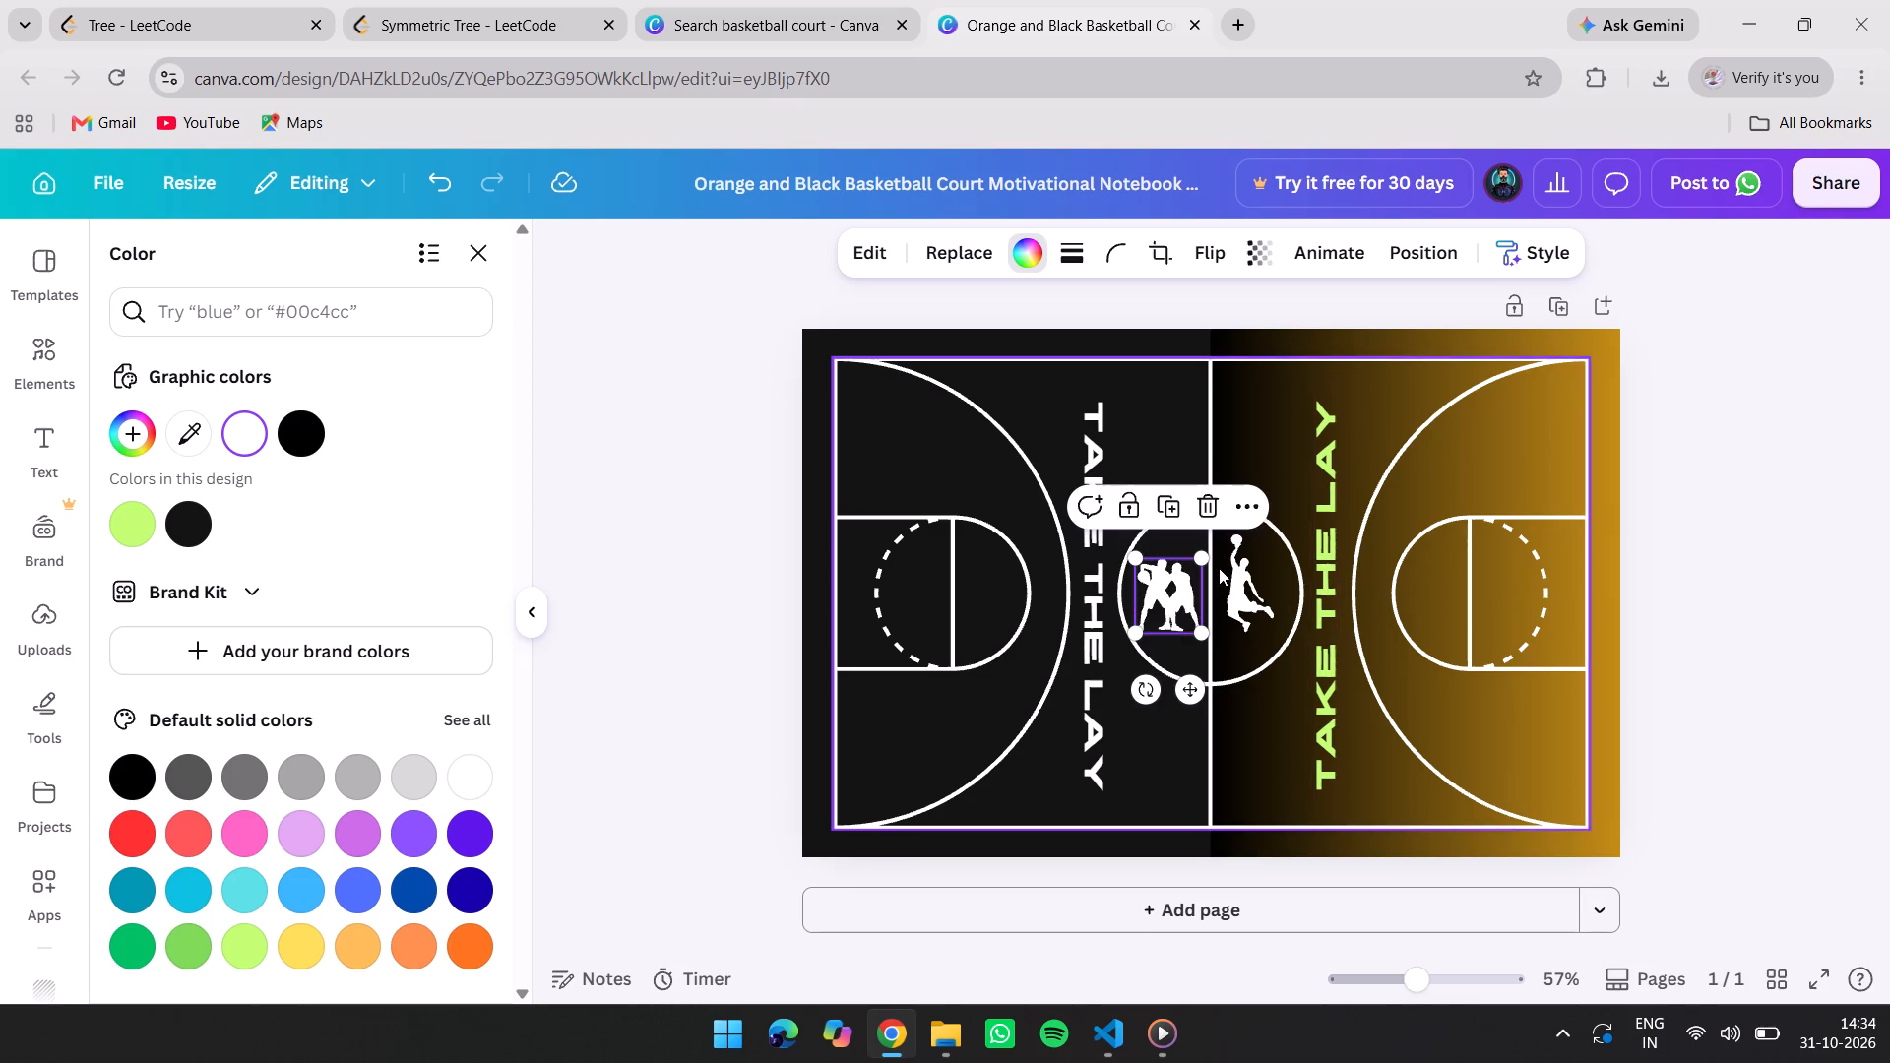
click(1138, 551)
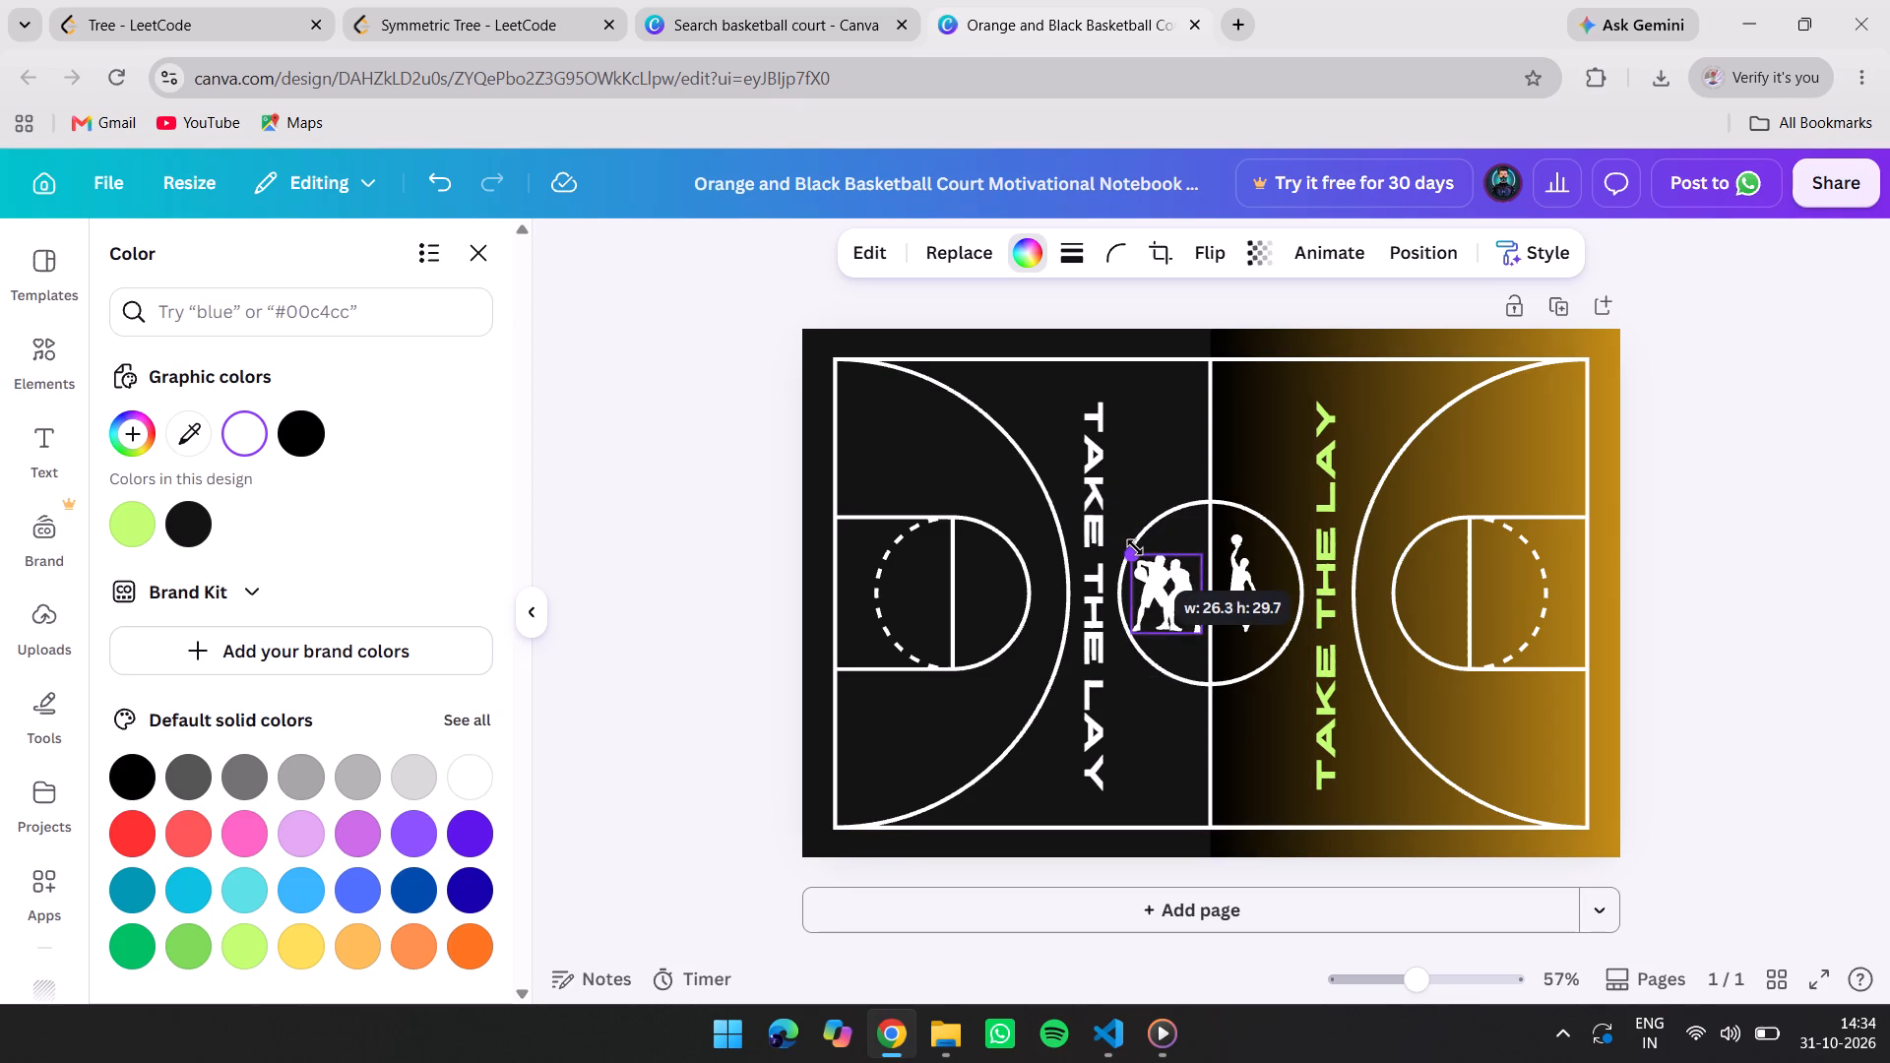
Enlarge the leaping-player silhouette to about 20 by 40 so it balances the two-player silhouette, and deselect it.
click(1260, 620)
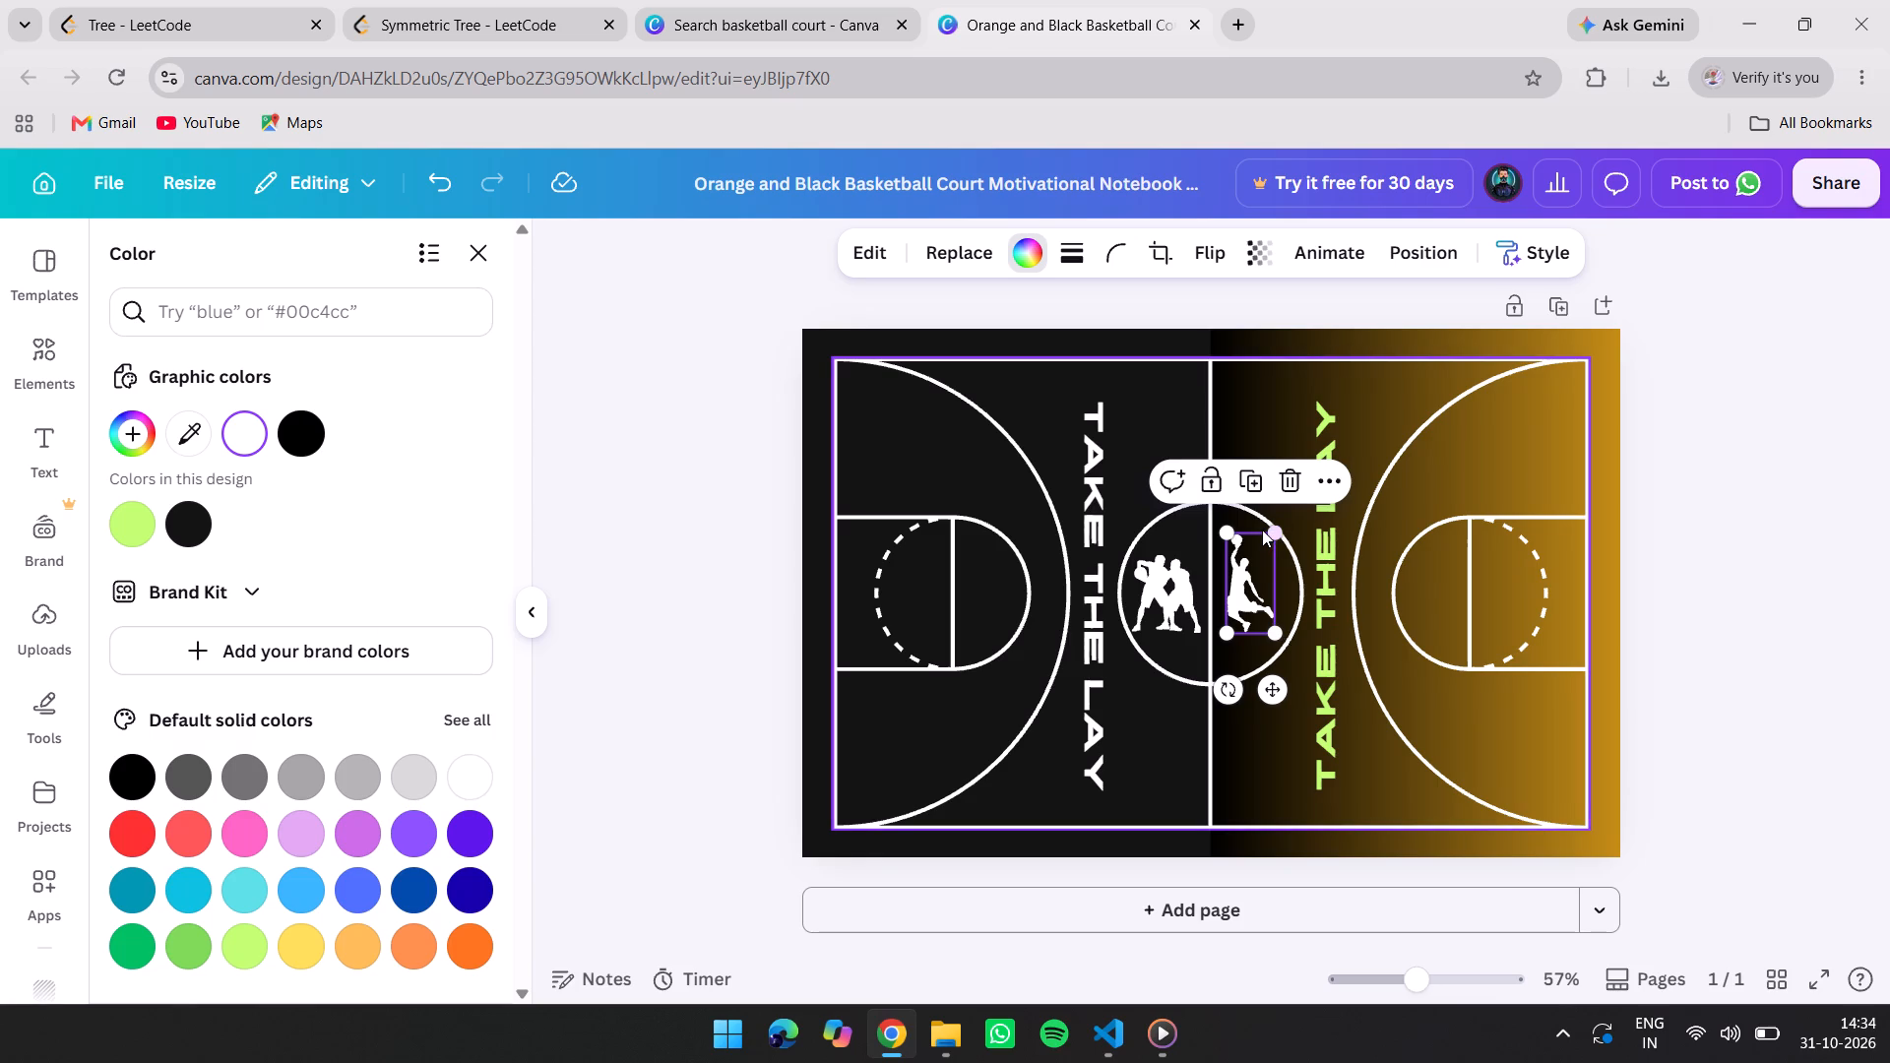
drag(1265, 533, 1280, 543)
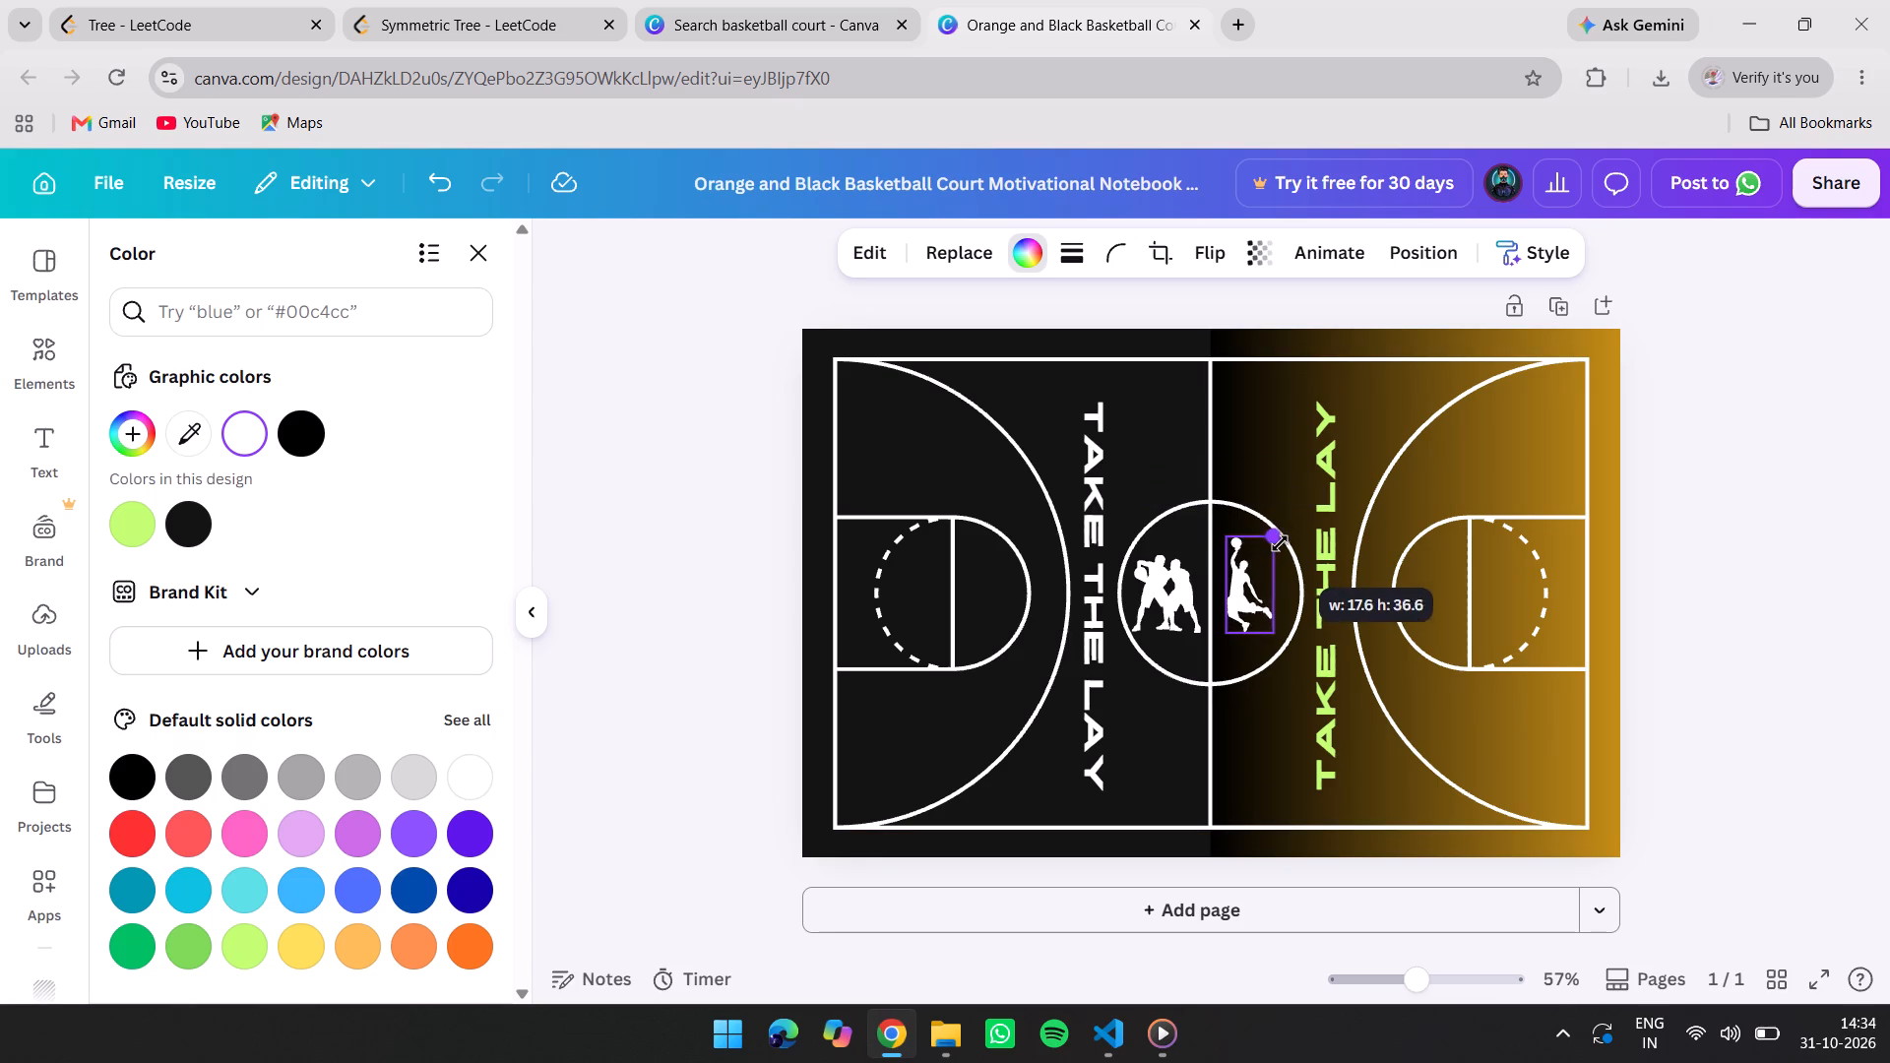
drag(1280, 543, 1295, 536)
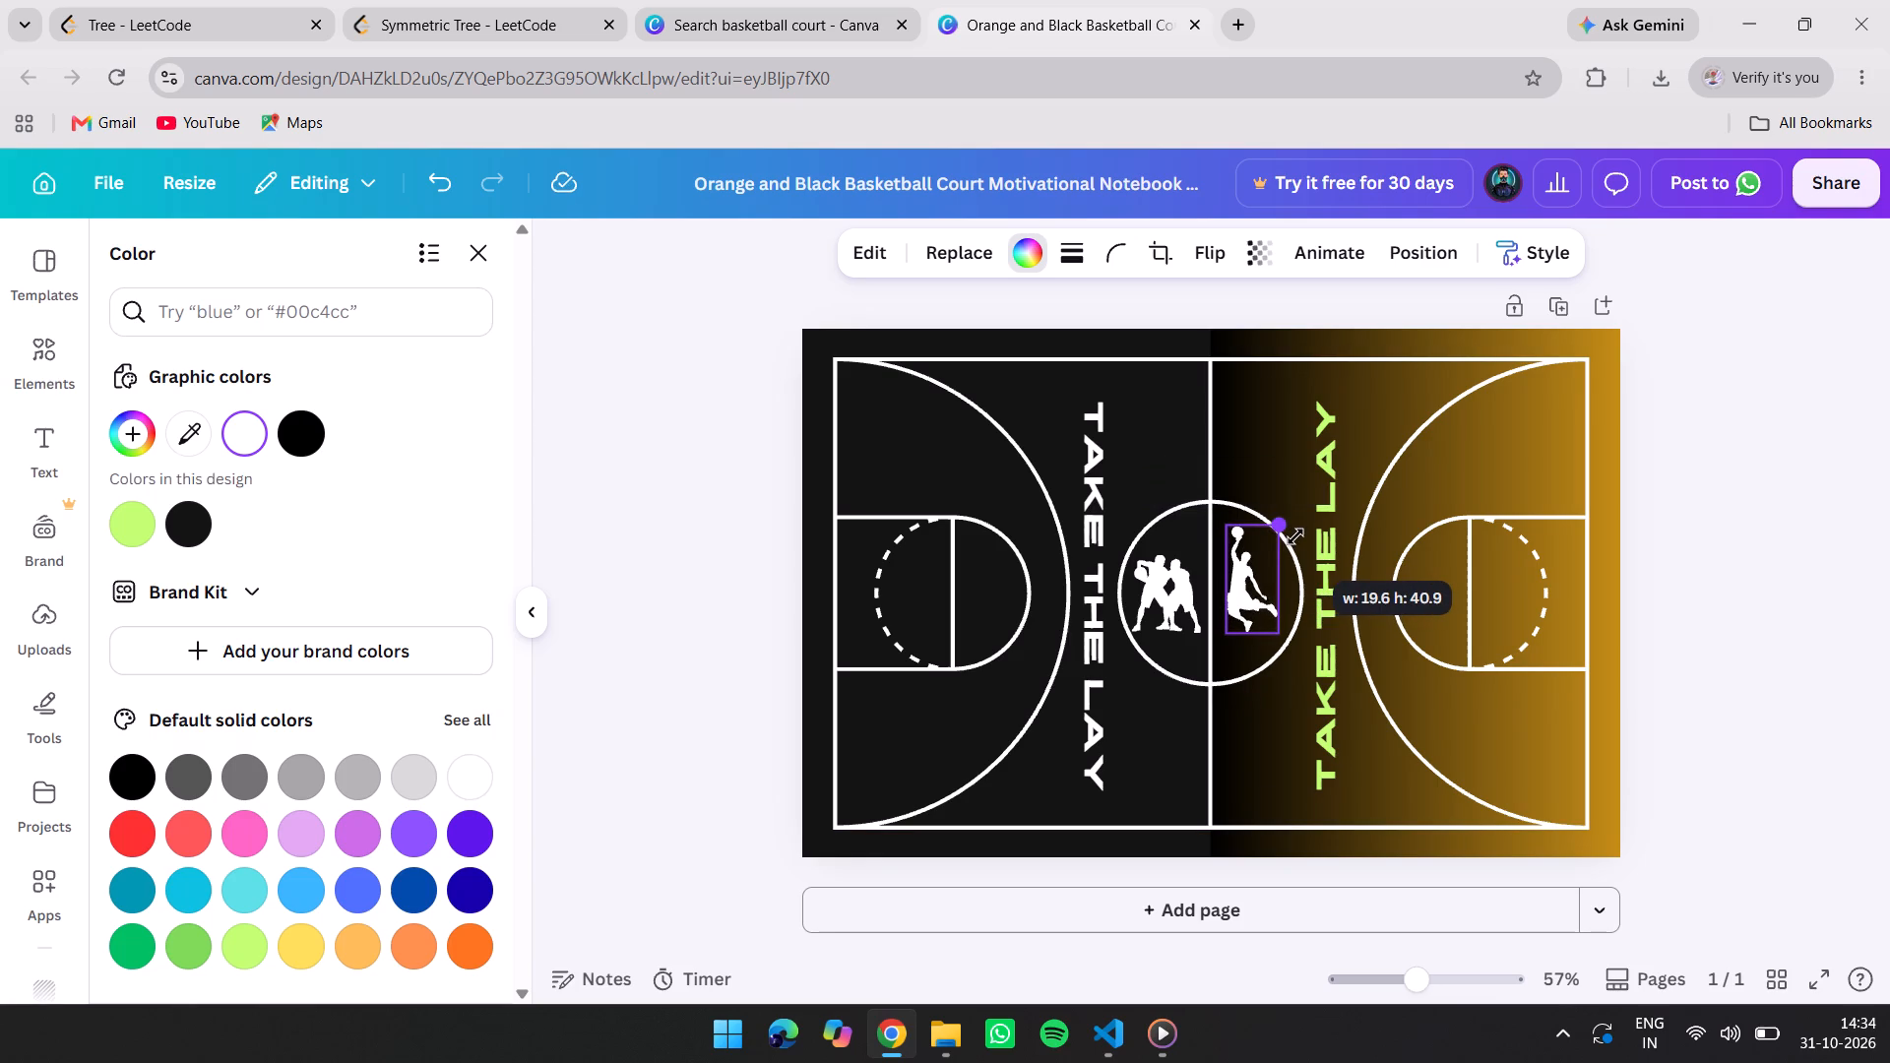
drag(1295, 536, 1291, 538)
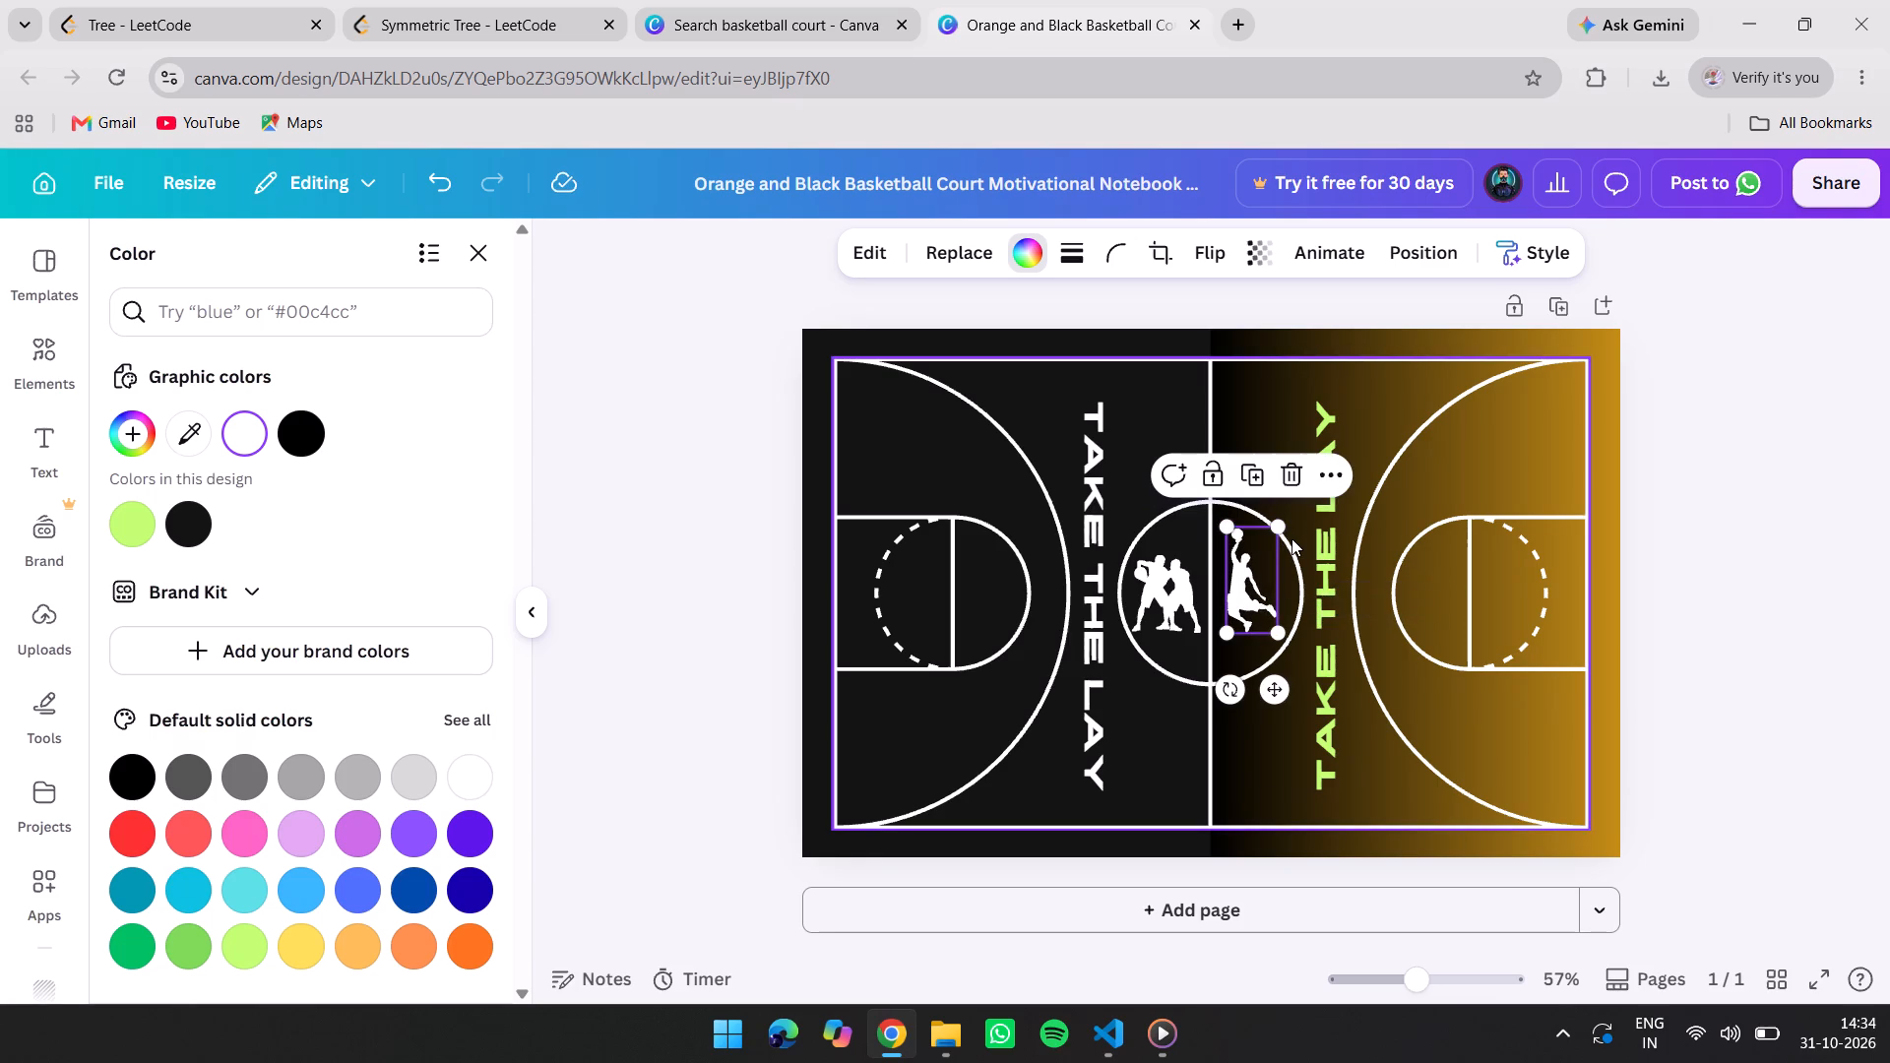
click(1122, 356)
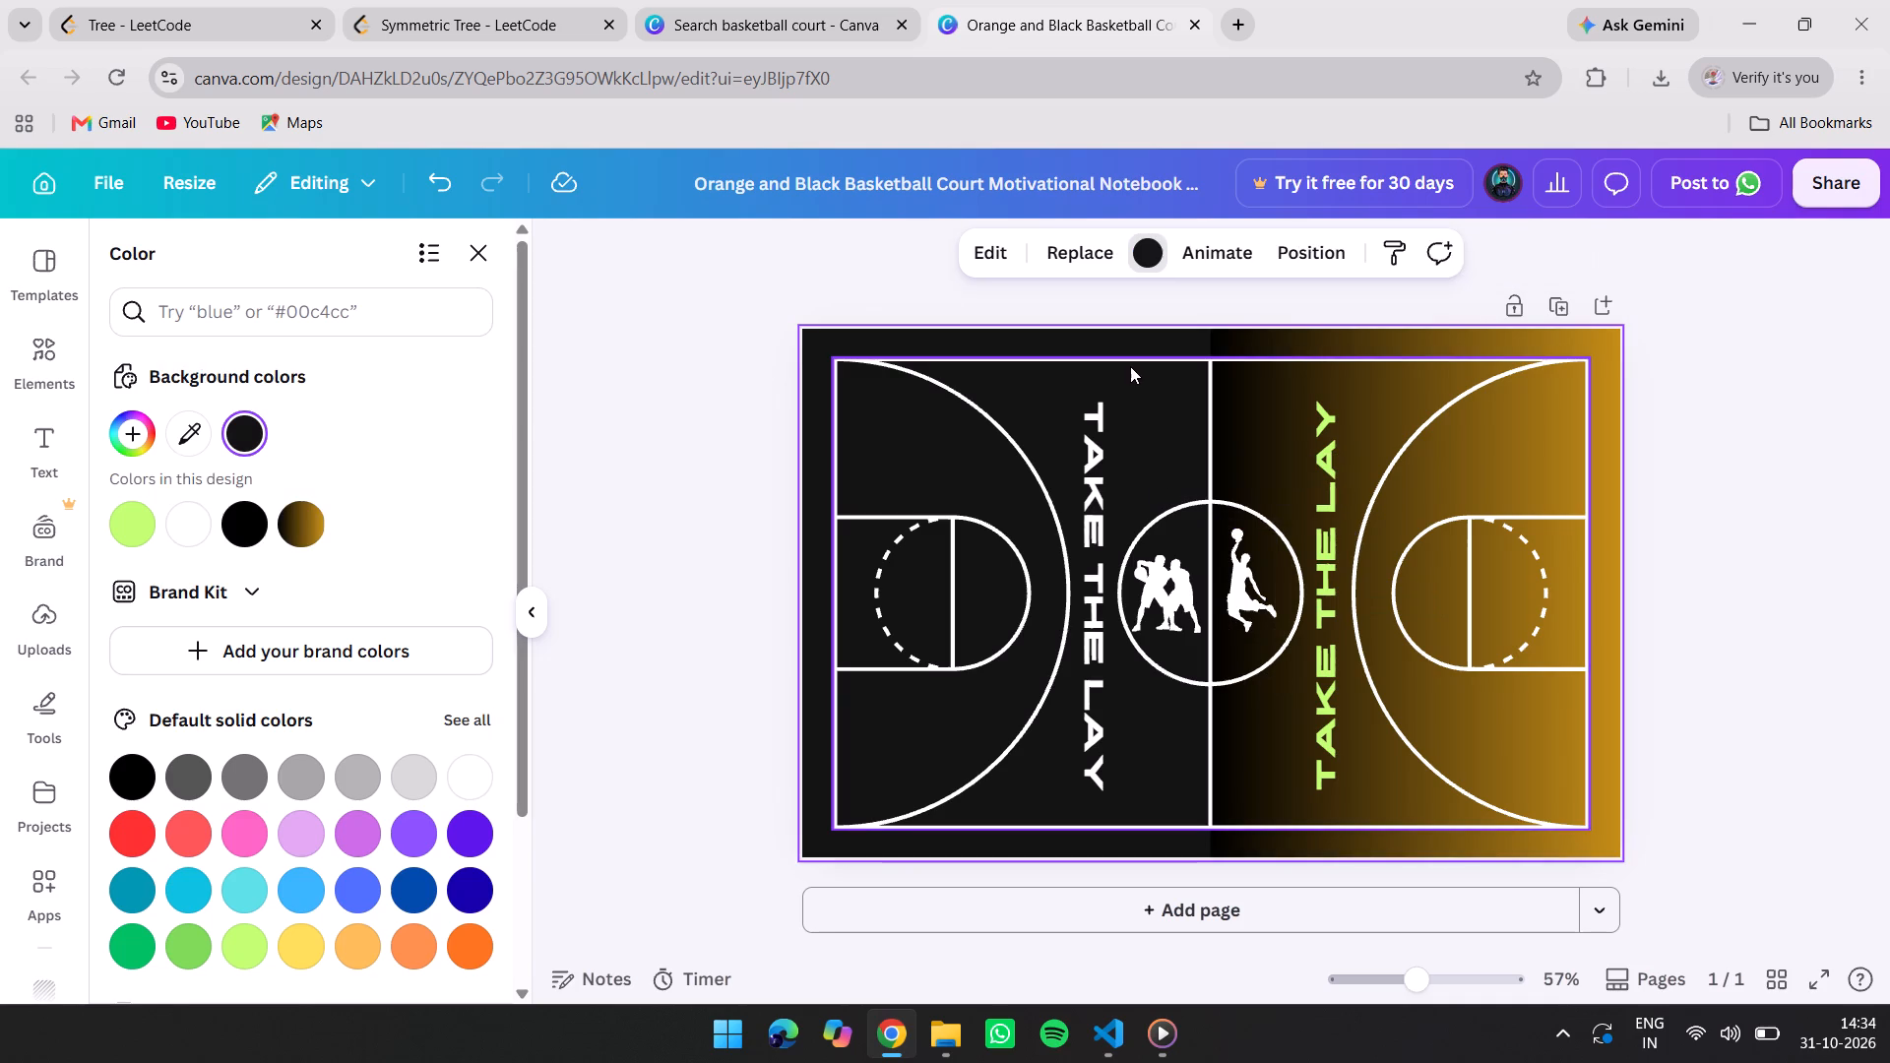
click(1138, 379)
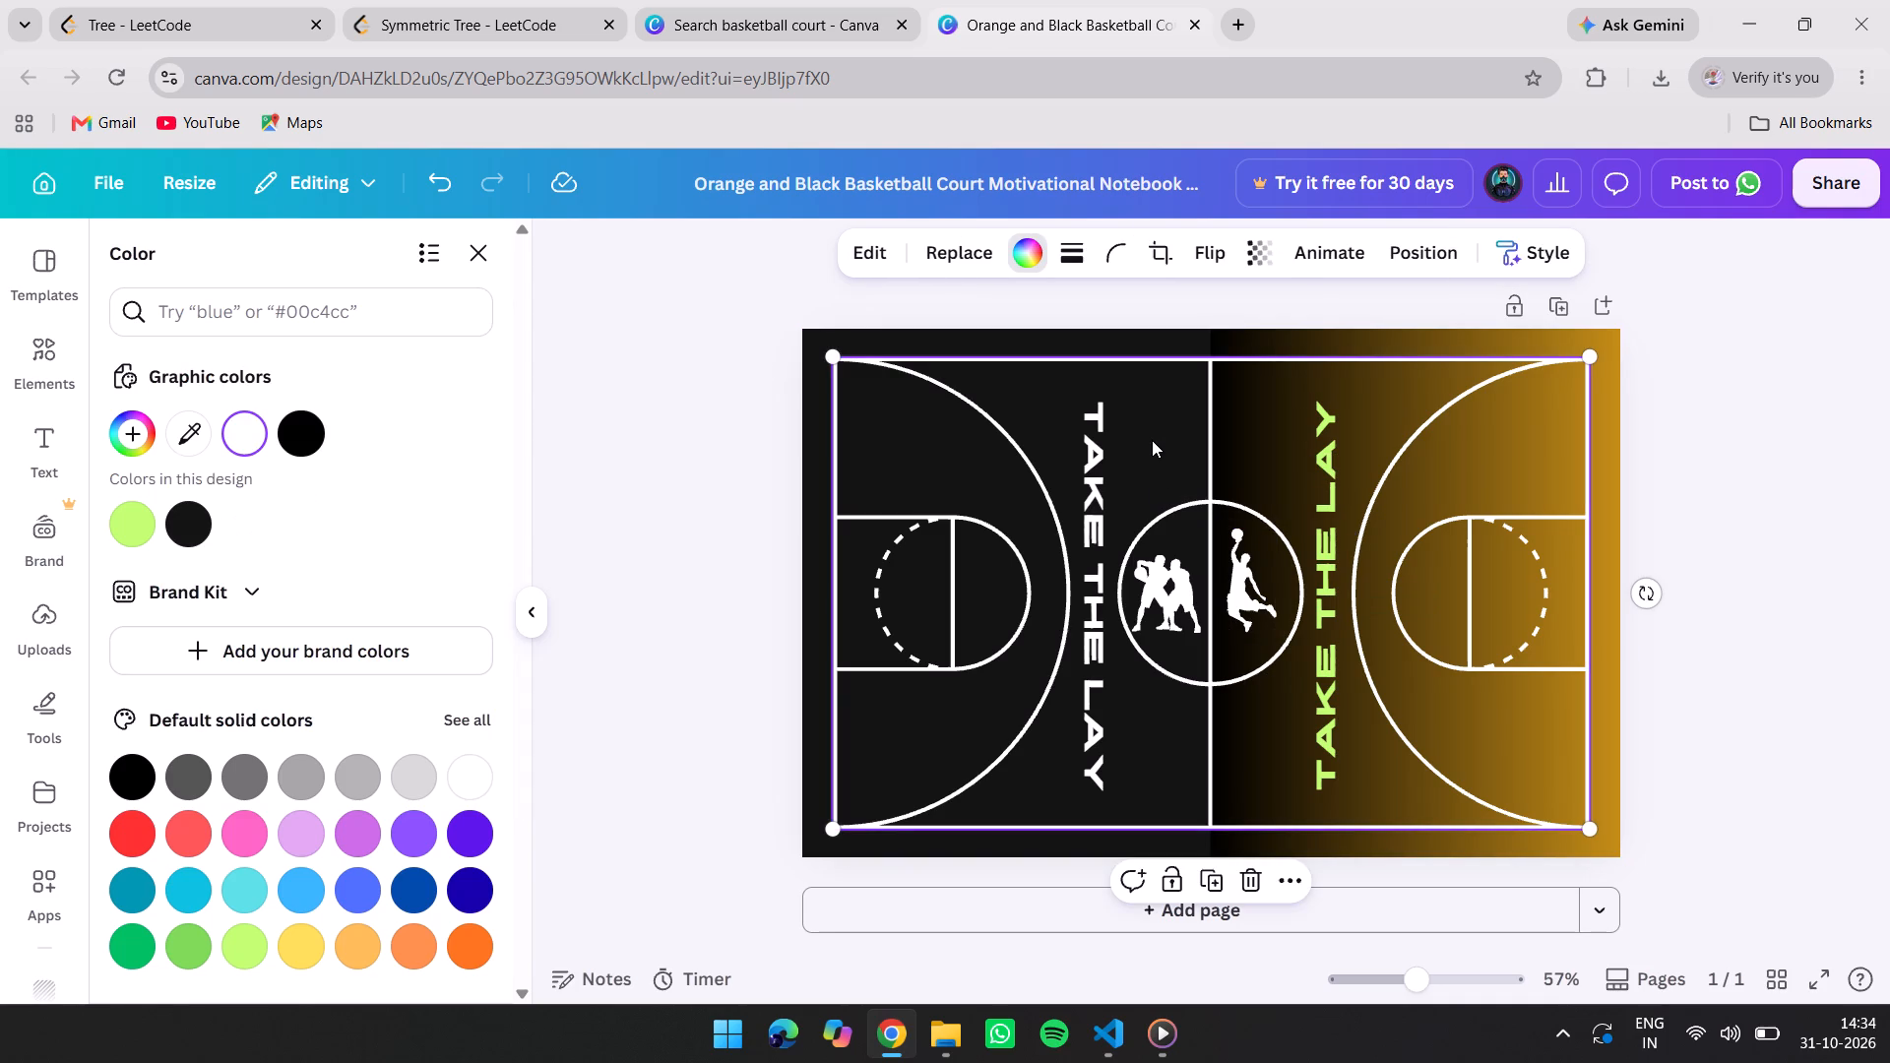
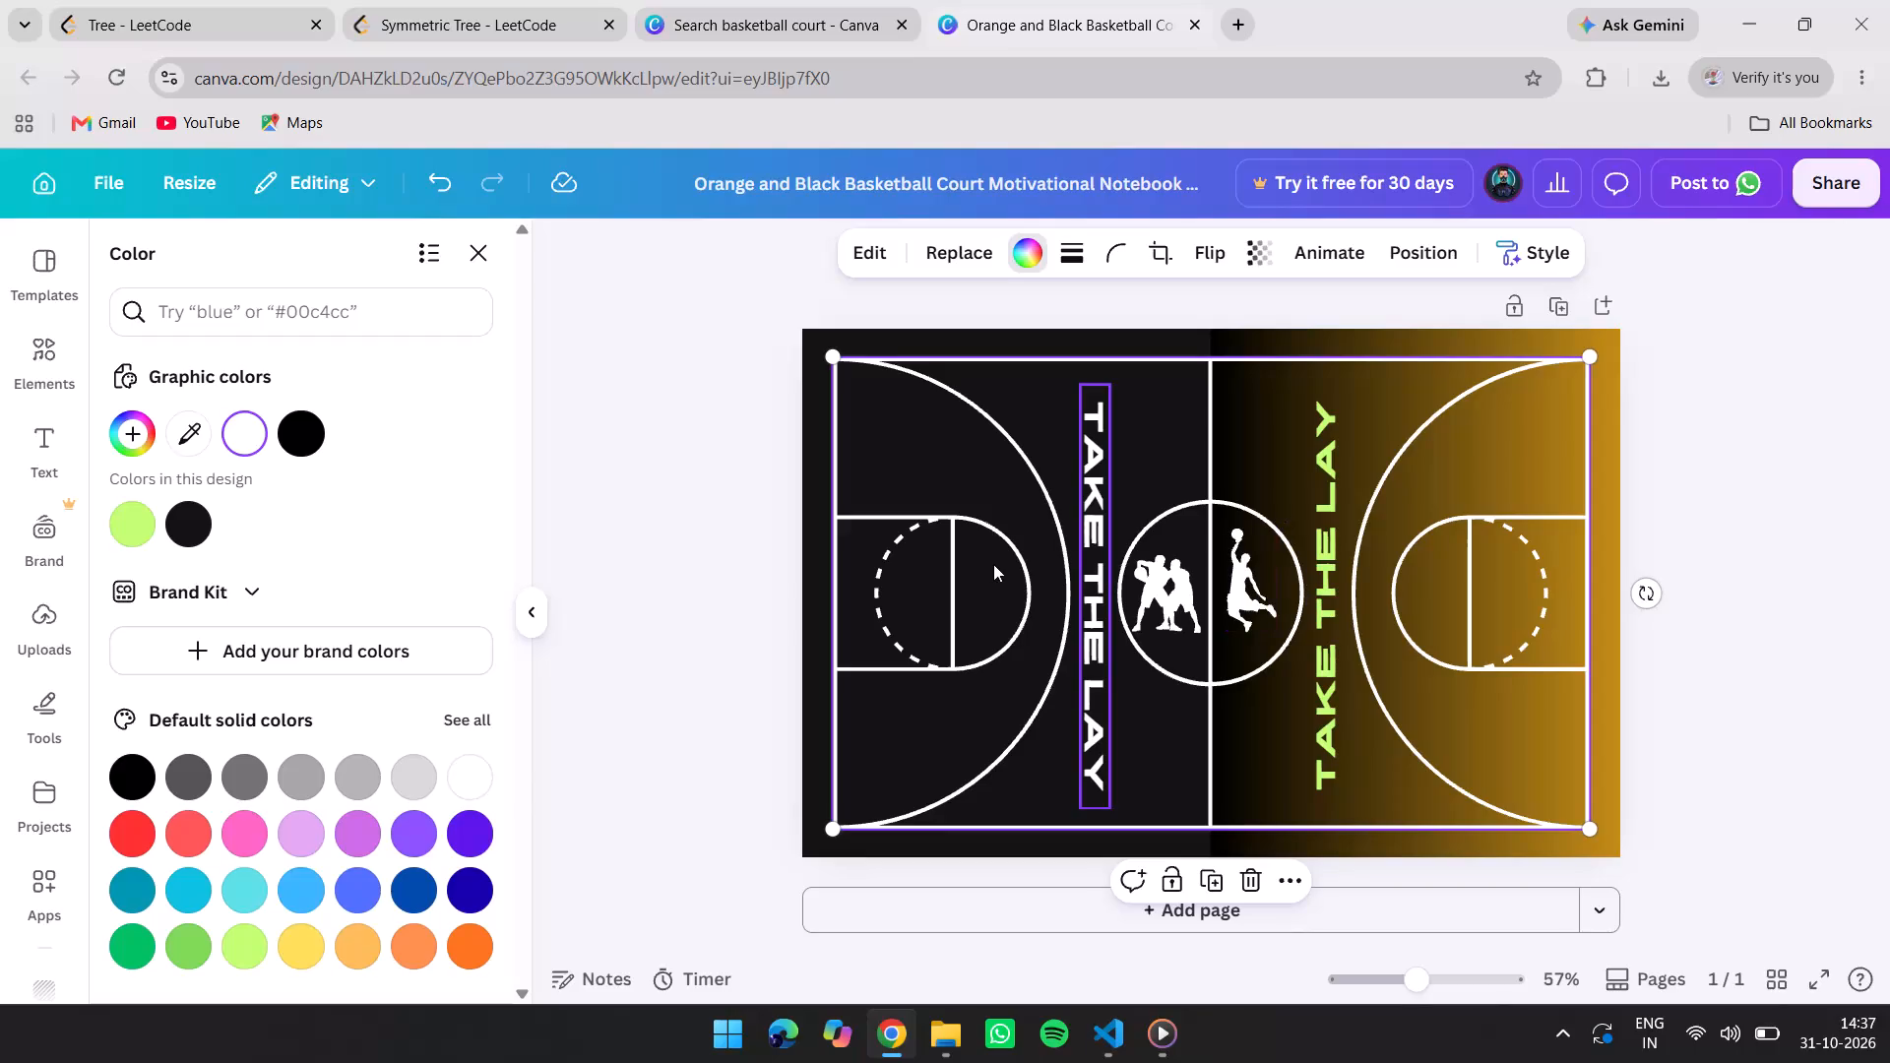
Nudge the white "TAKE THE LAY" text on the black half slightly away from the centre circle, keeping its vertical alignment.
click(993, 554)
click(1041, 590)
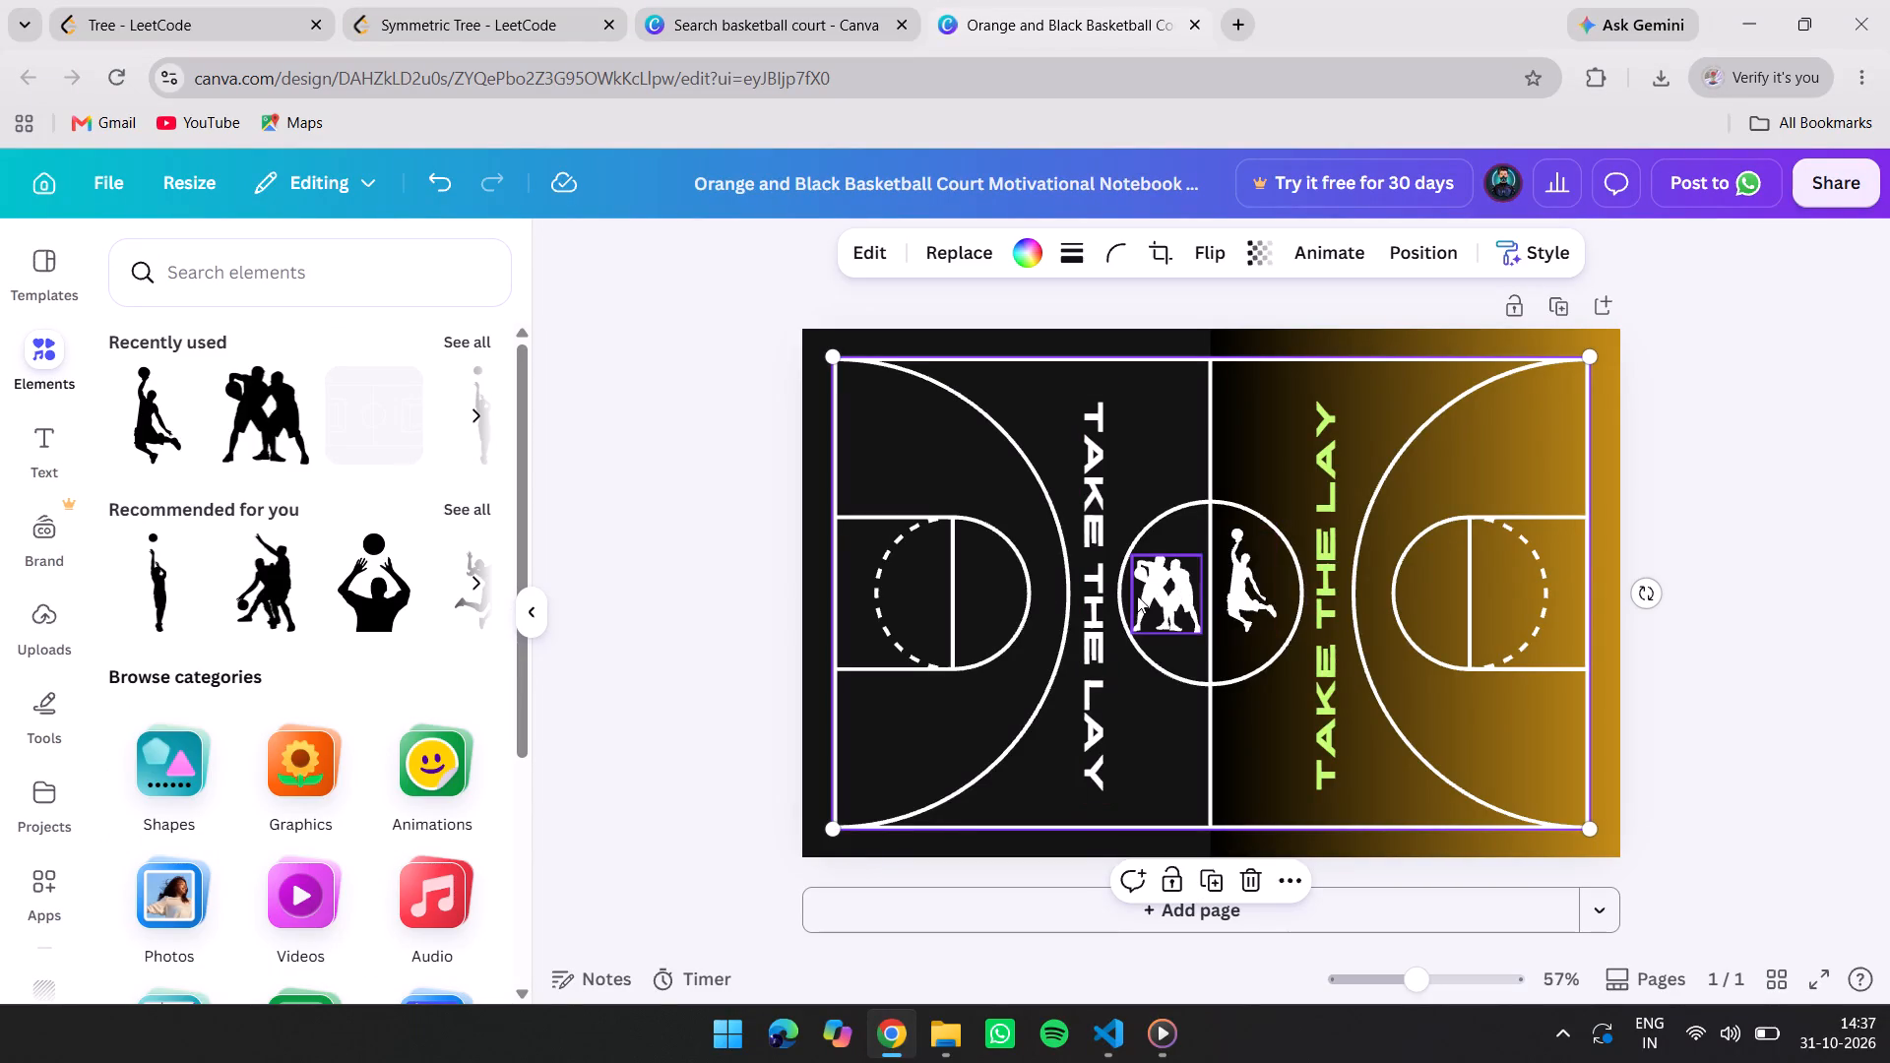
click(1093, 570)
click(1093, 570)
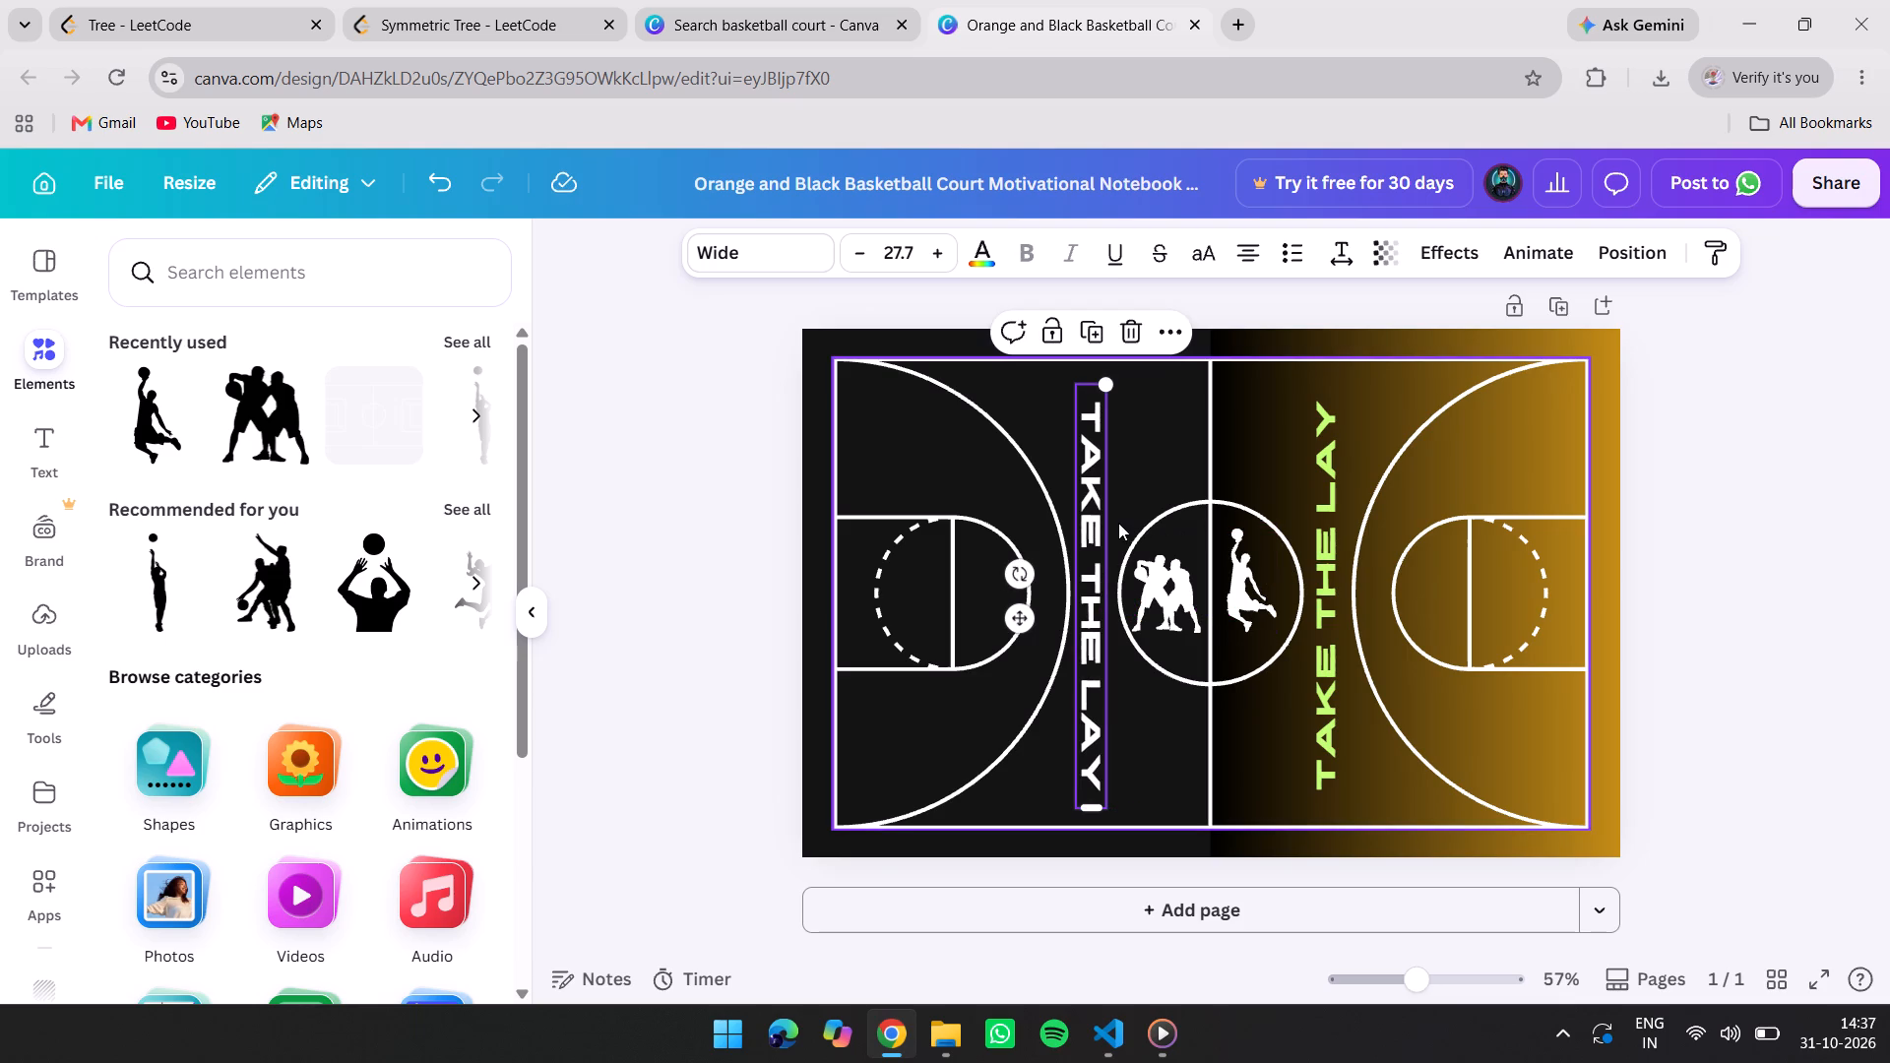
drag(1097, 543, 1097, 532)
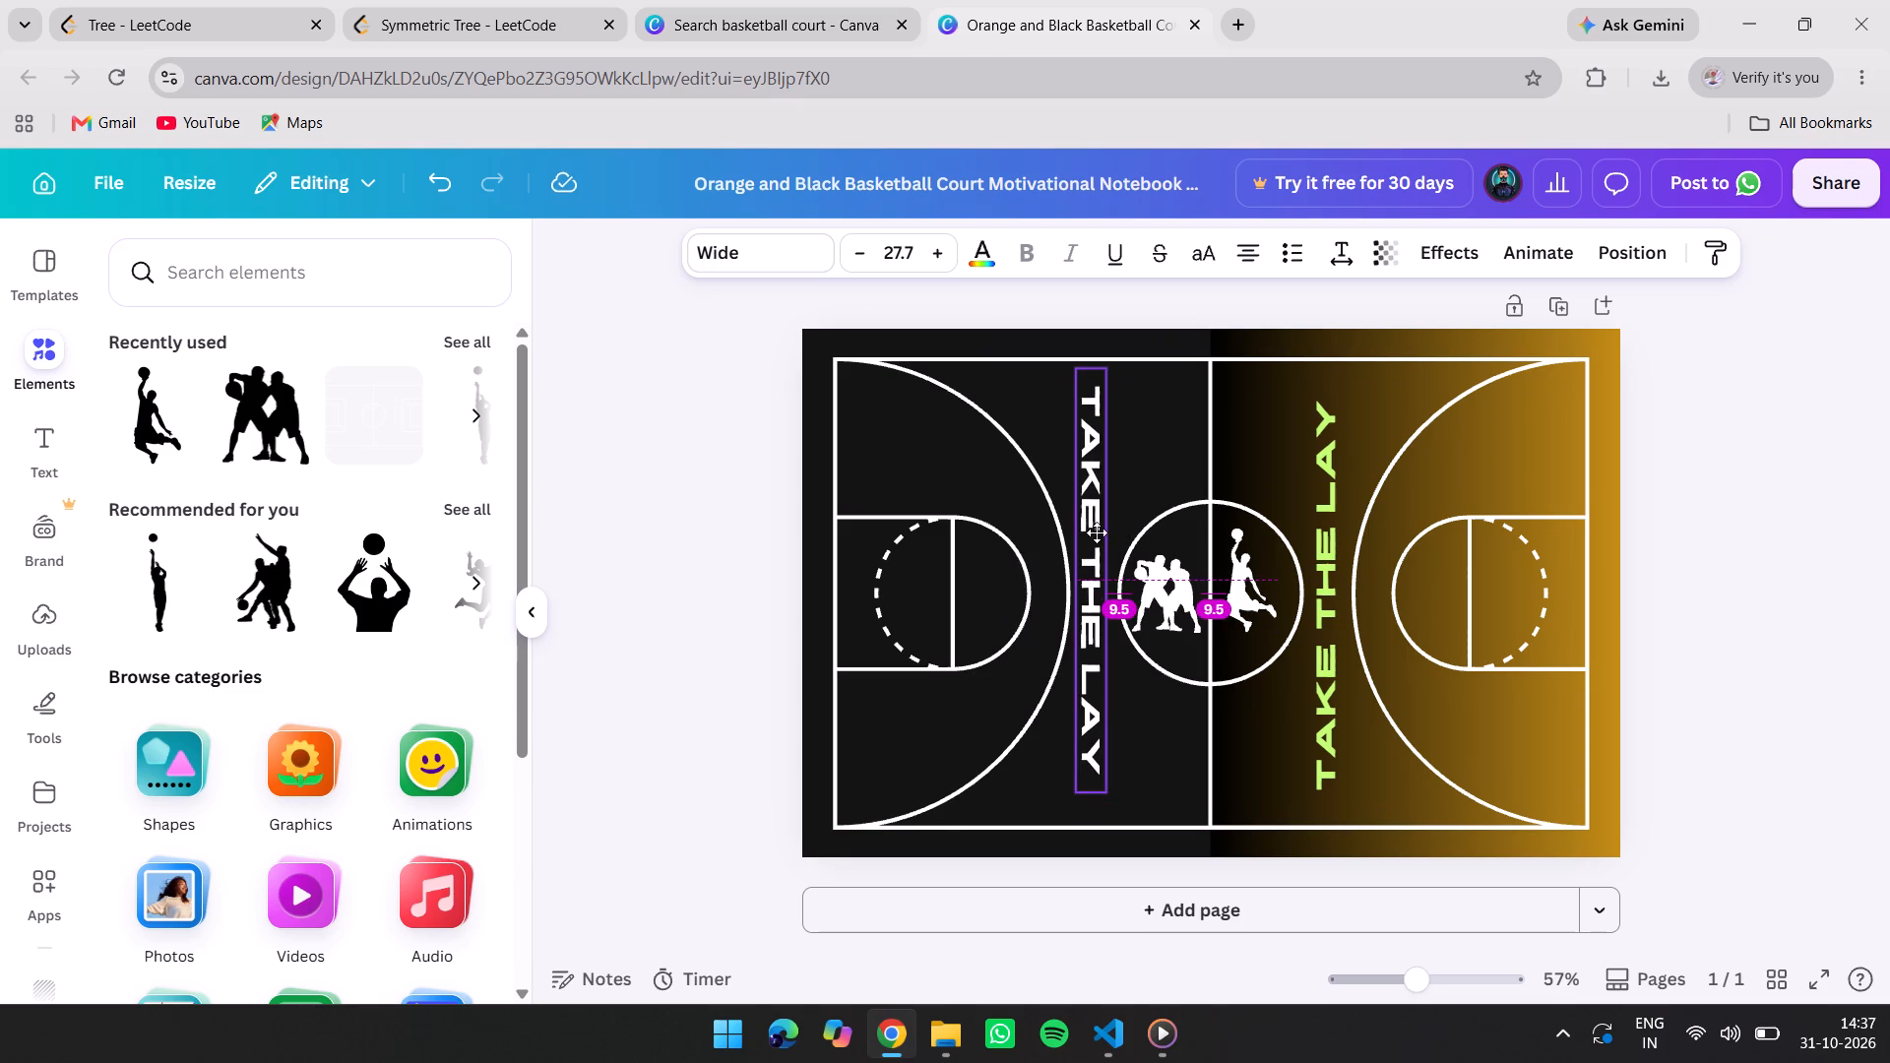
drag(1097, 532, 1093, 531)
drag(1093, 531, 1093, 627)
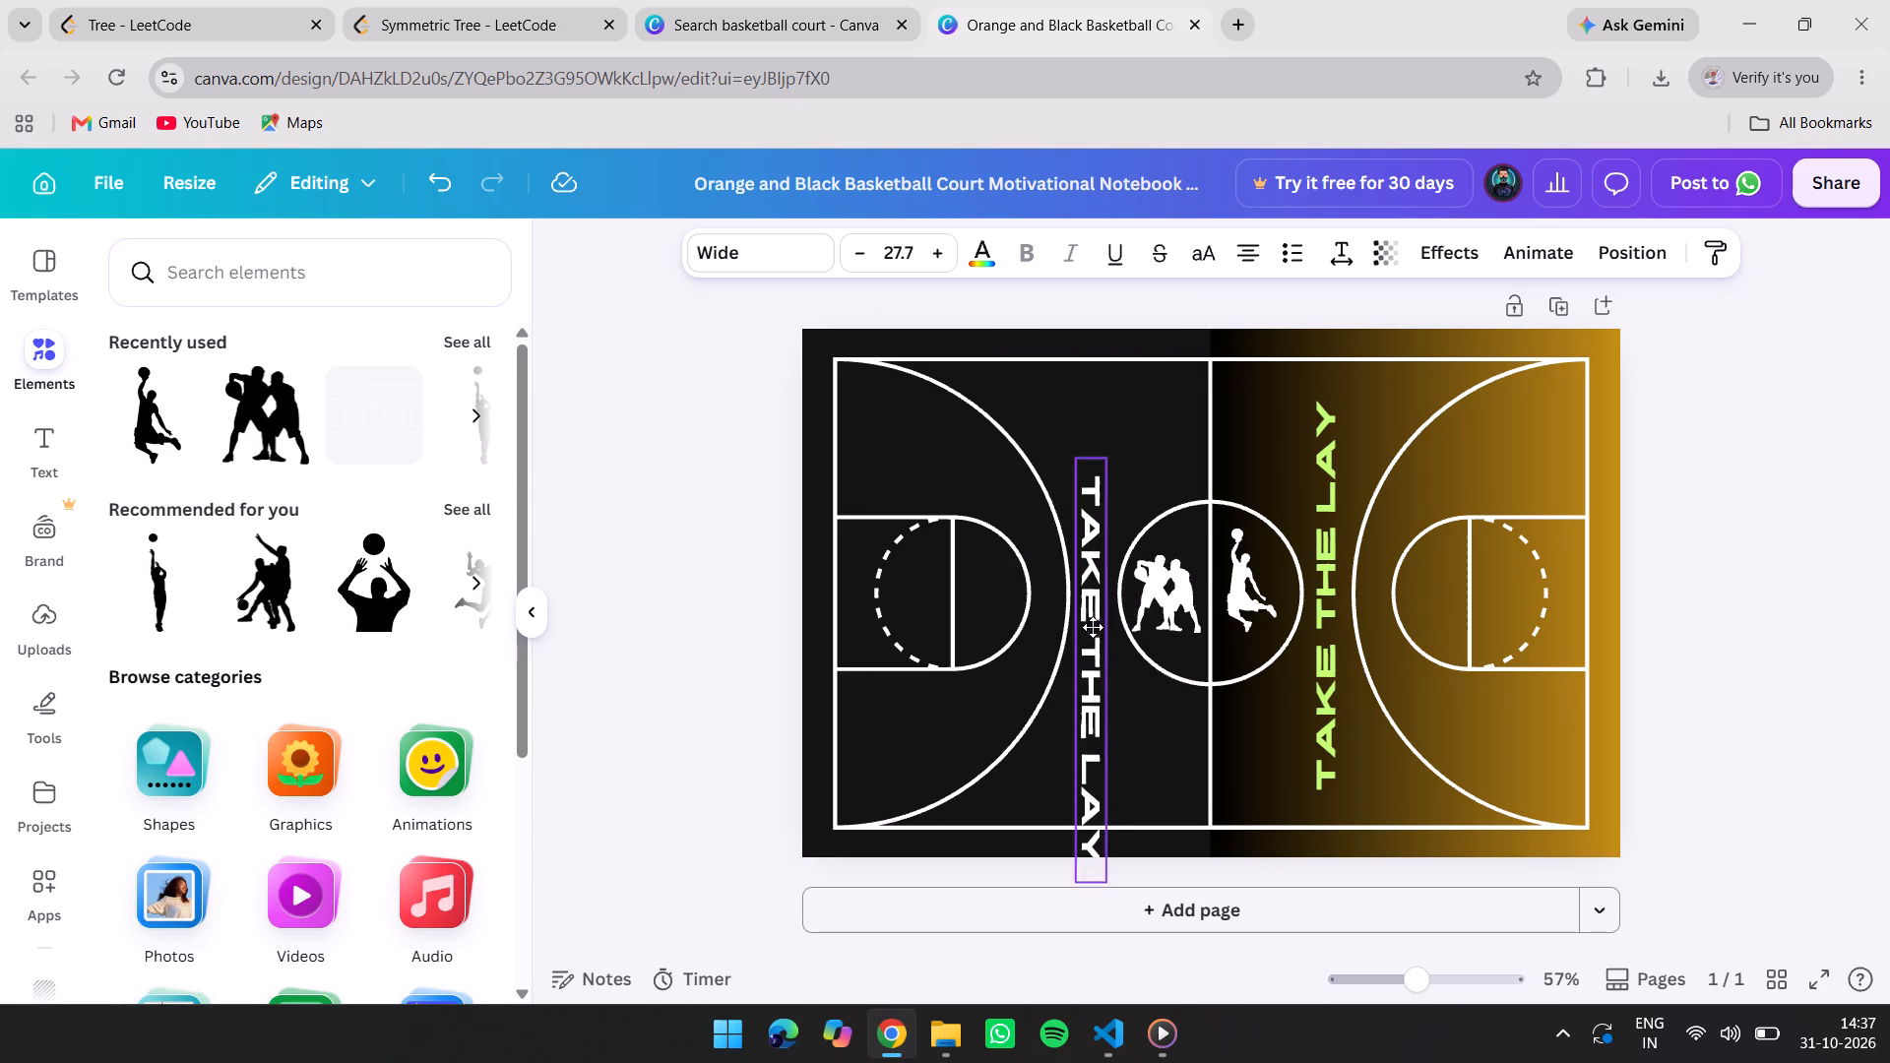
drag(1093, 627, 1092, 548)
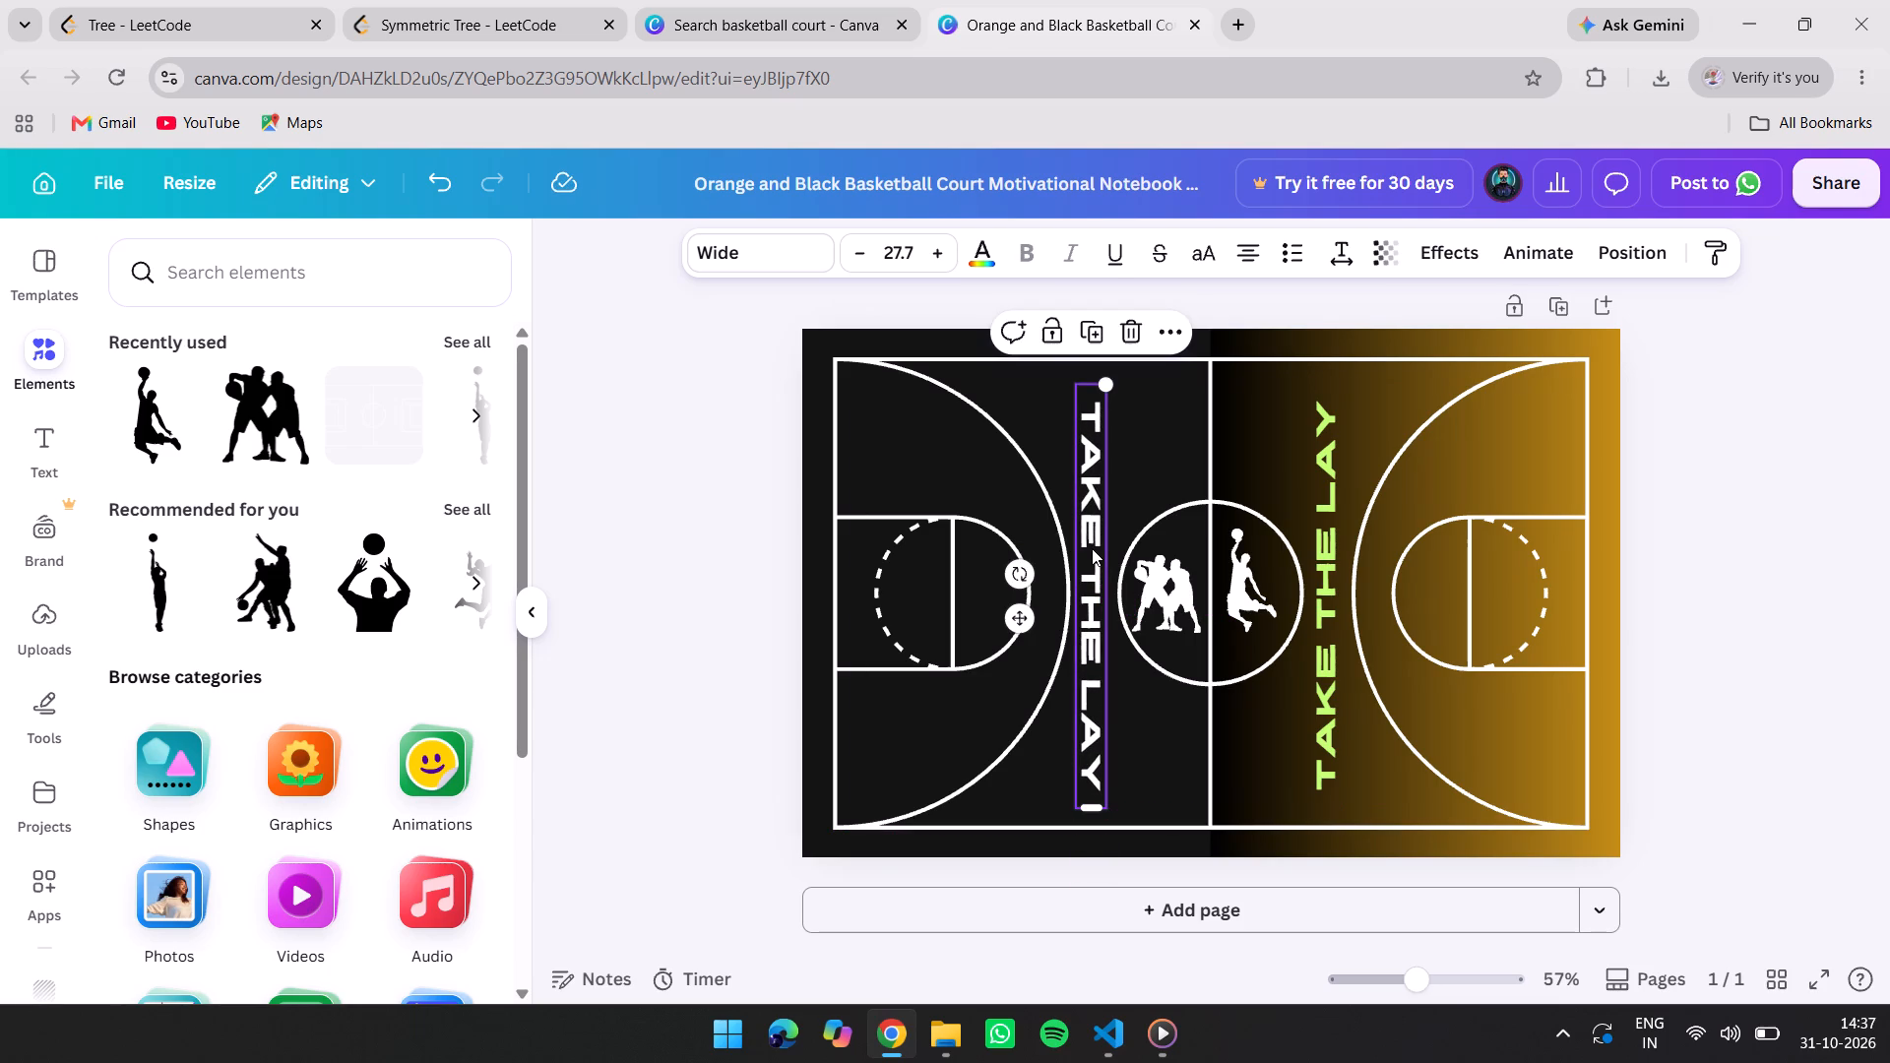
click(848, 552)
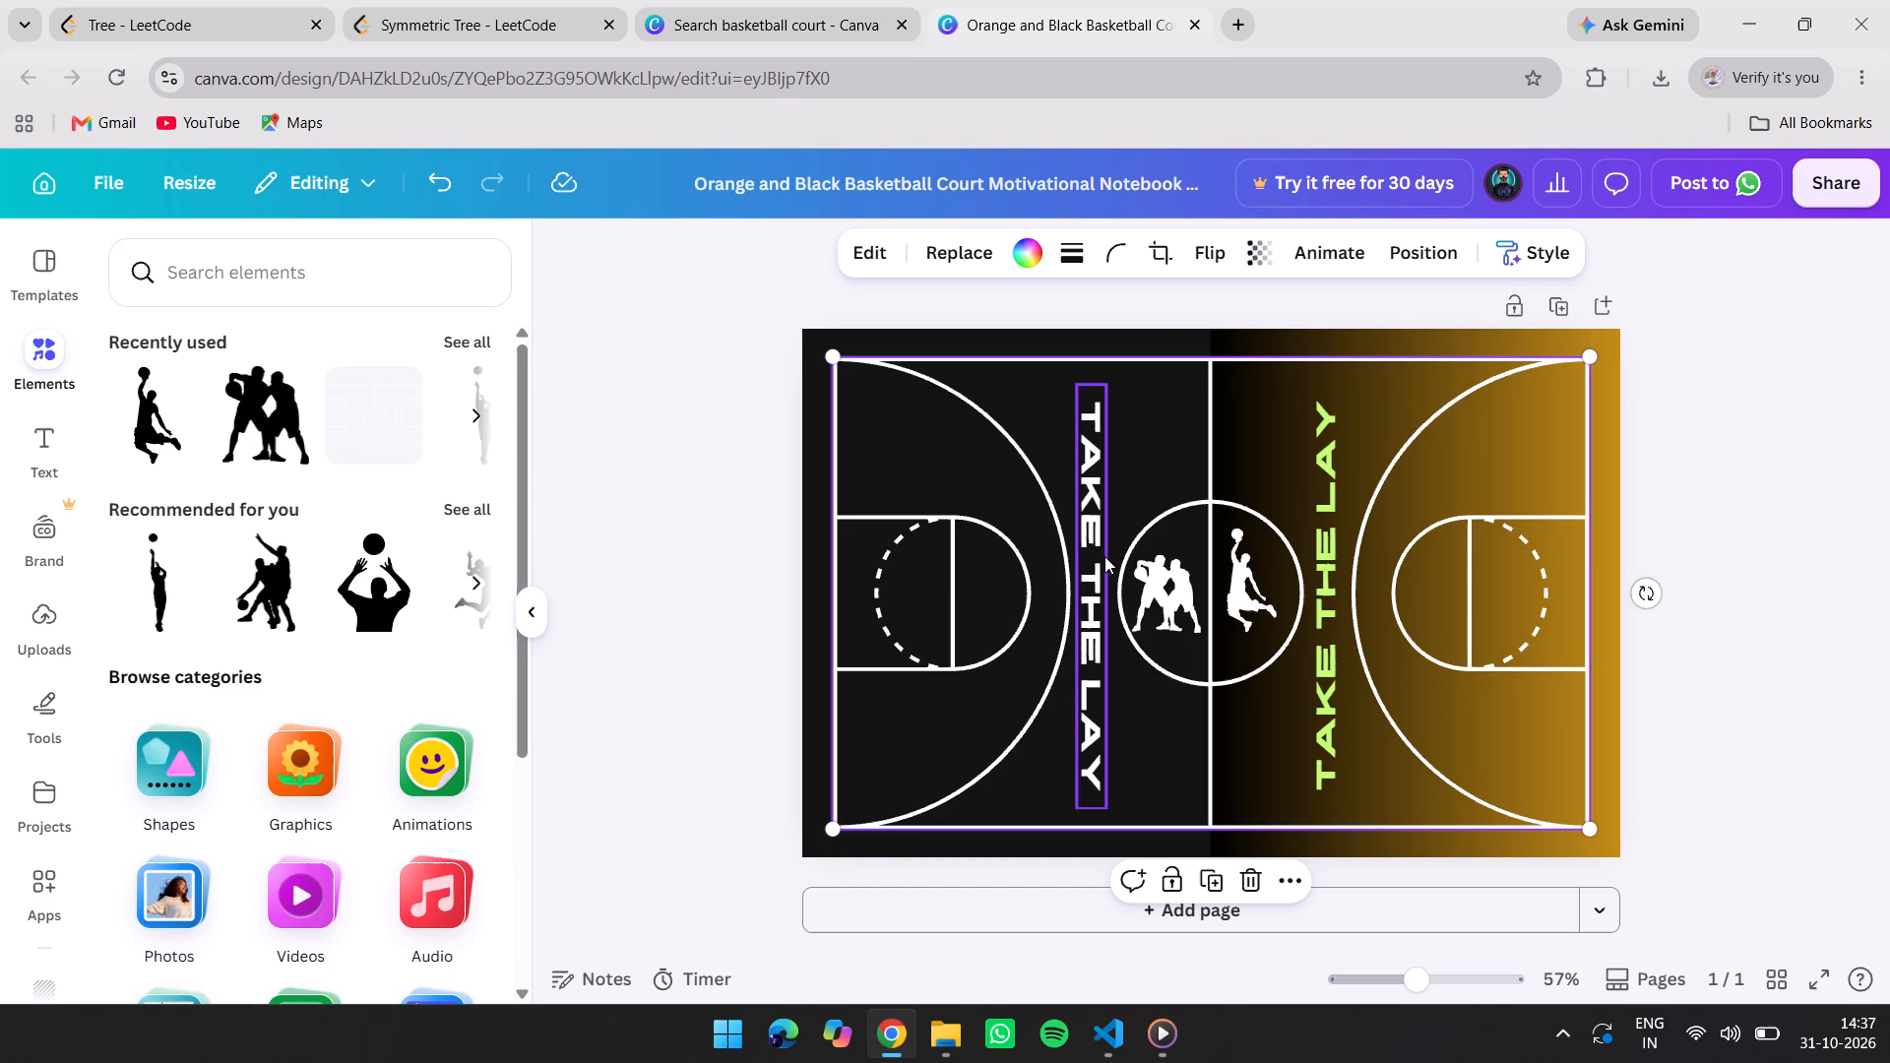
click(1104, 556)
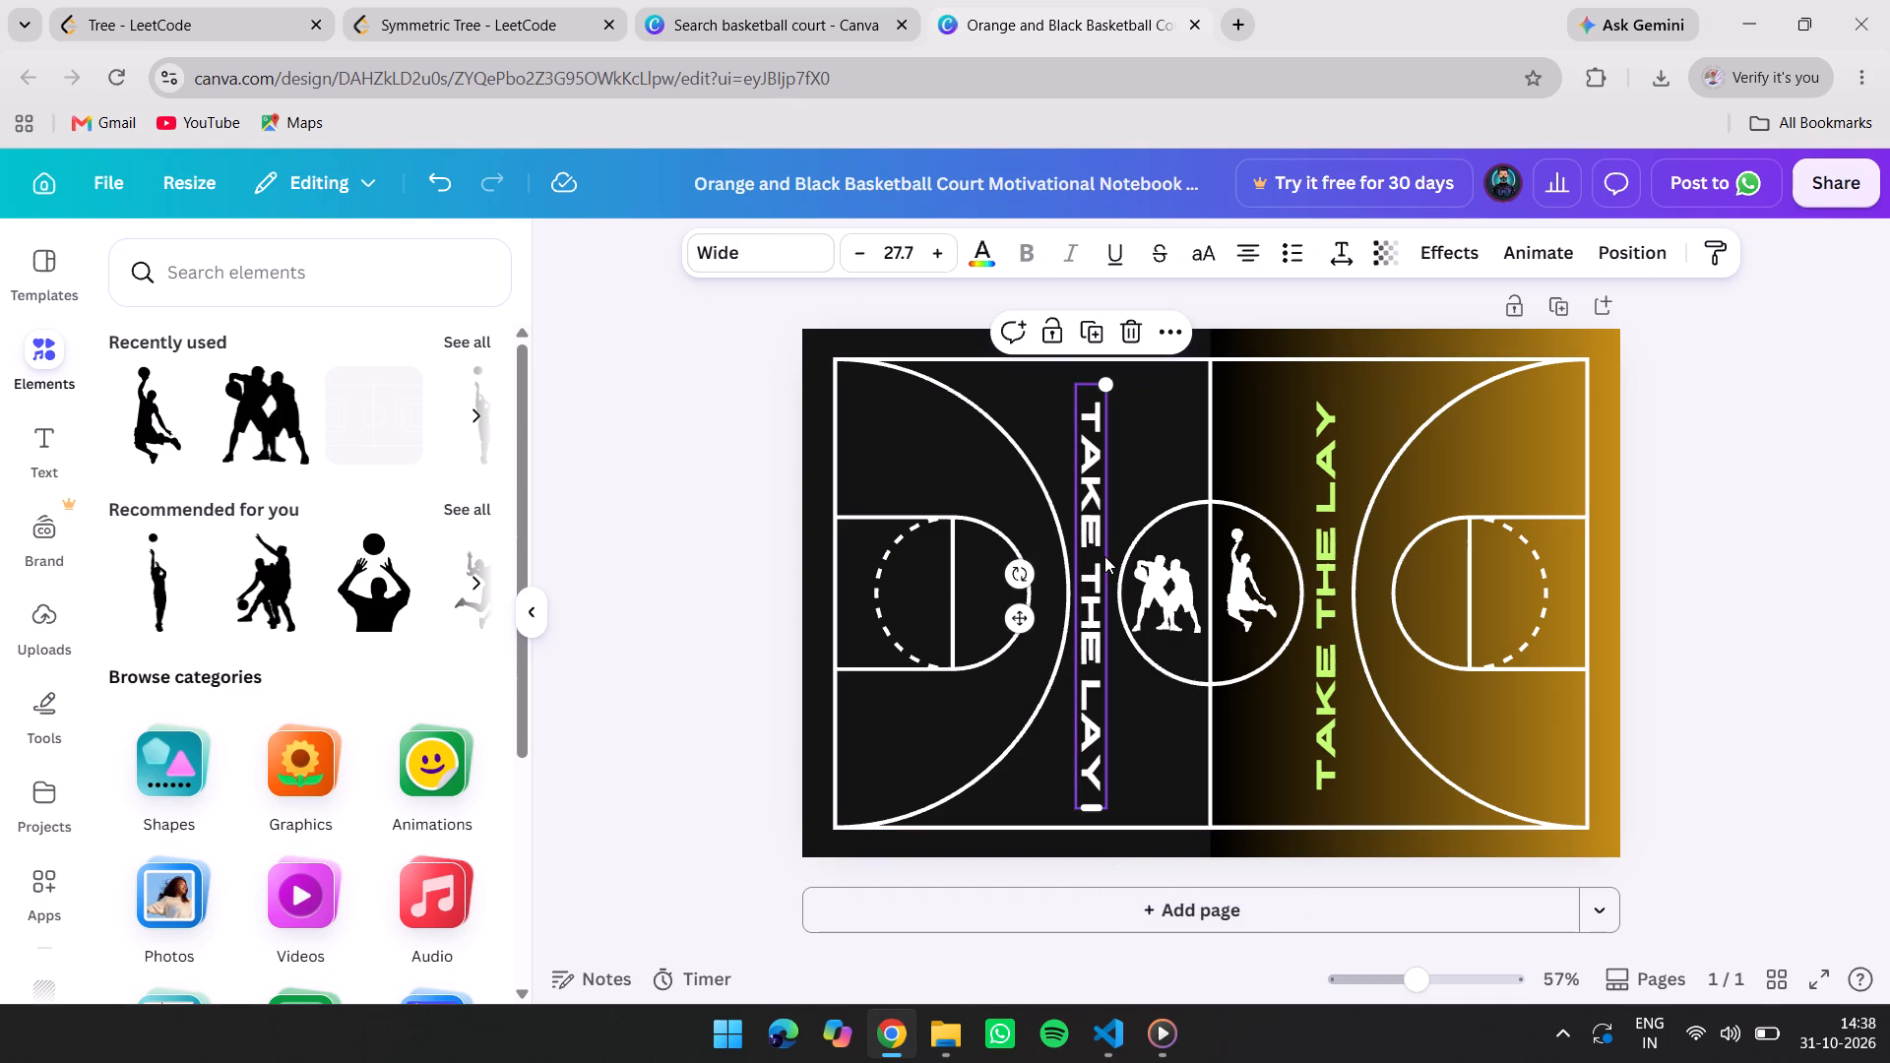
click(1104, 556)
click(1060, 518)
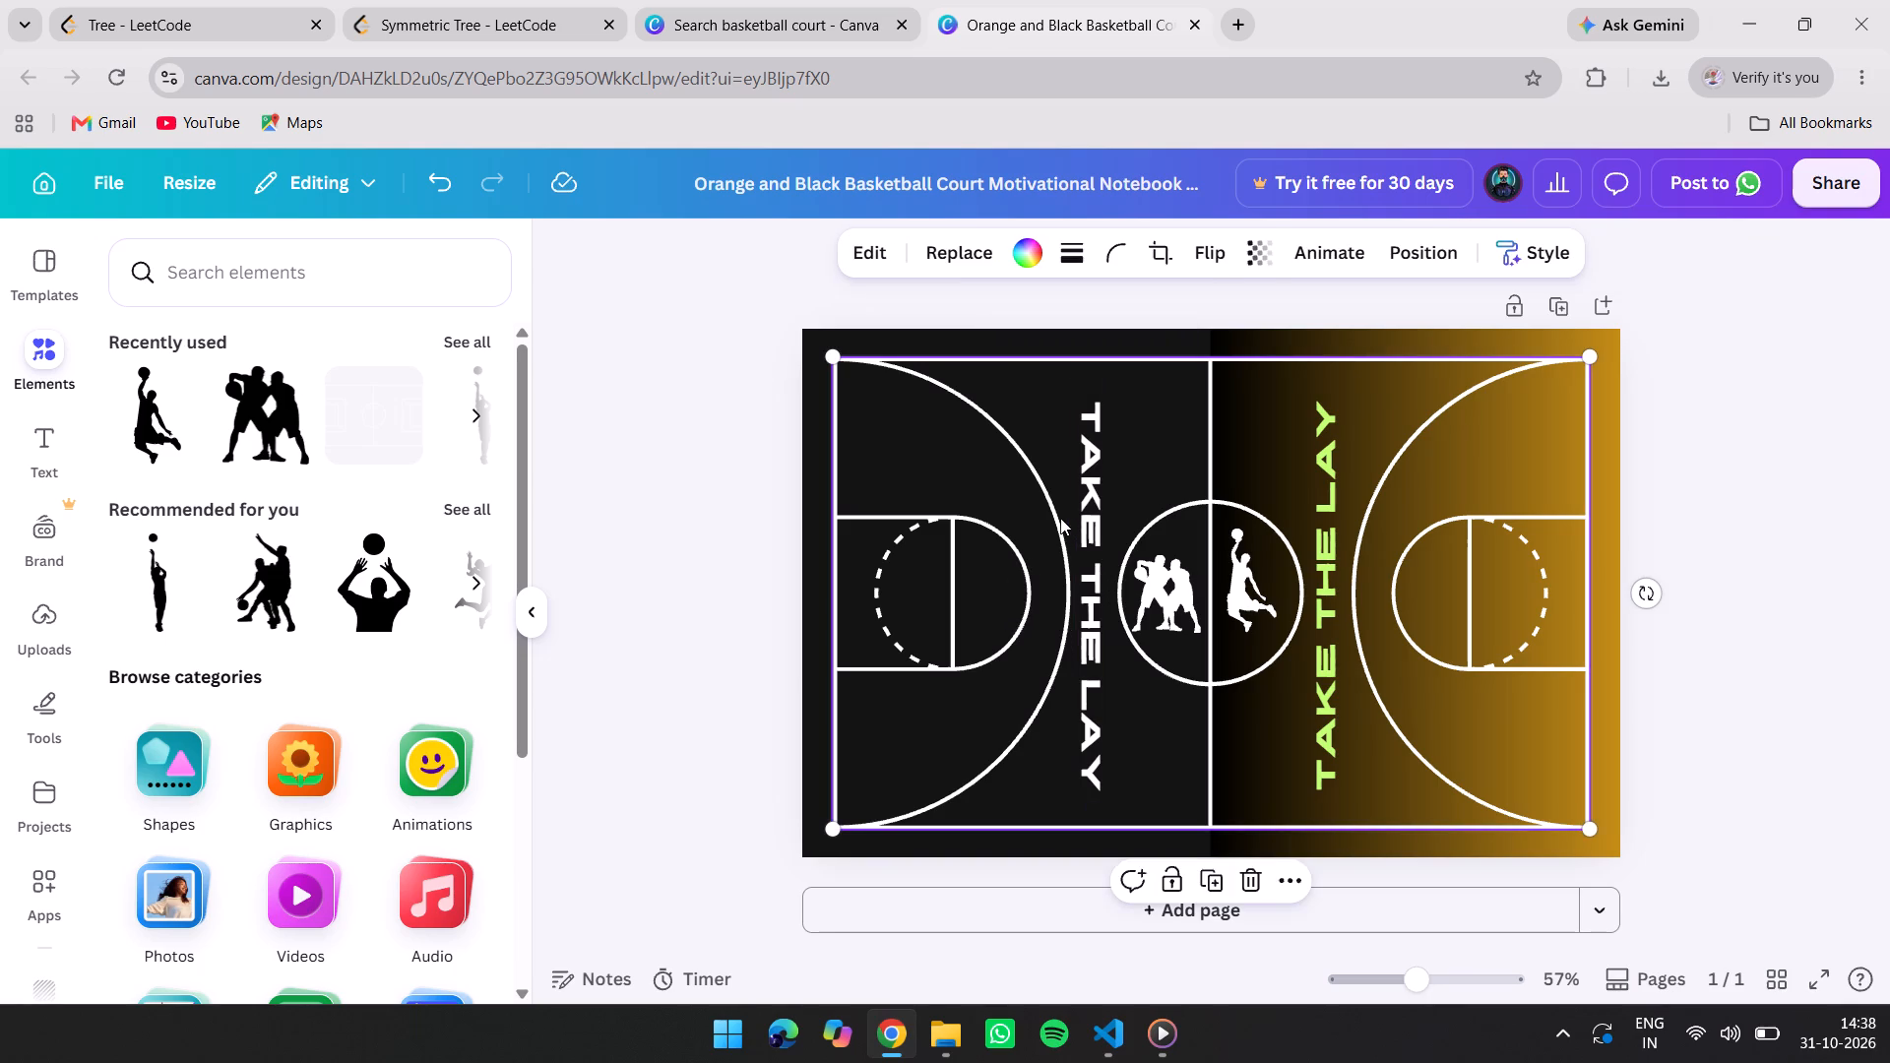
Move the two-player silhouette out of the centre circle to the gold end, just above the key and inside the three-point arc.
click(1165, 597)
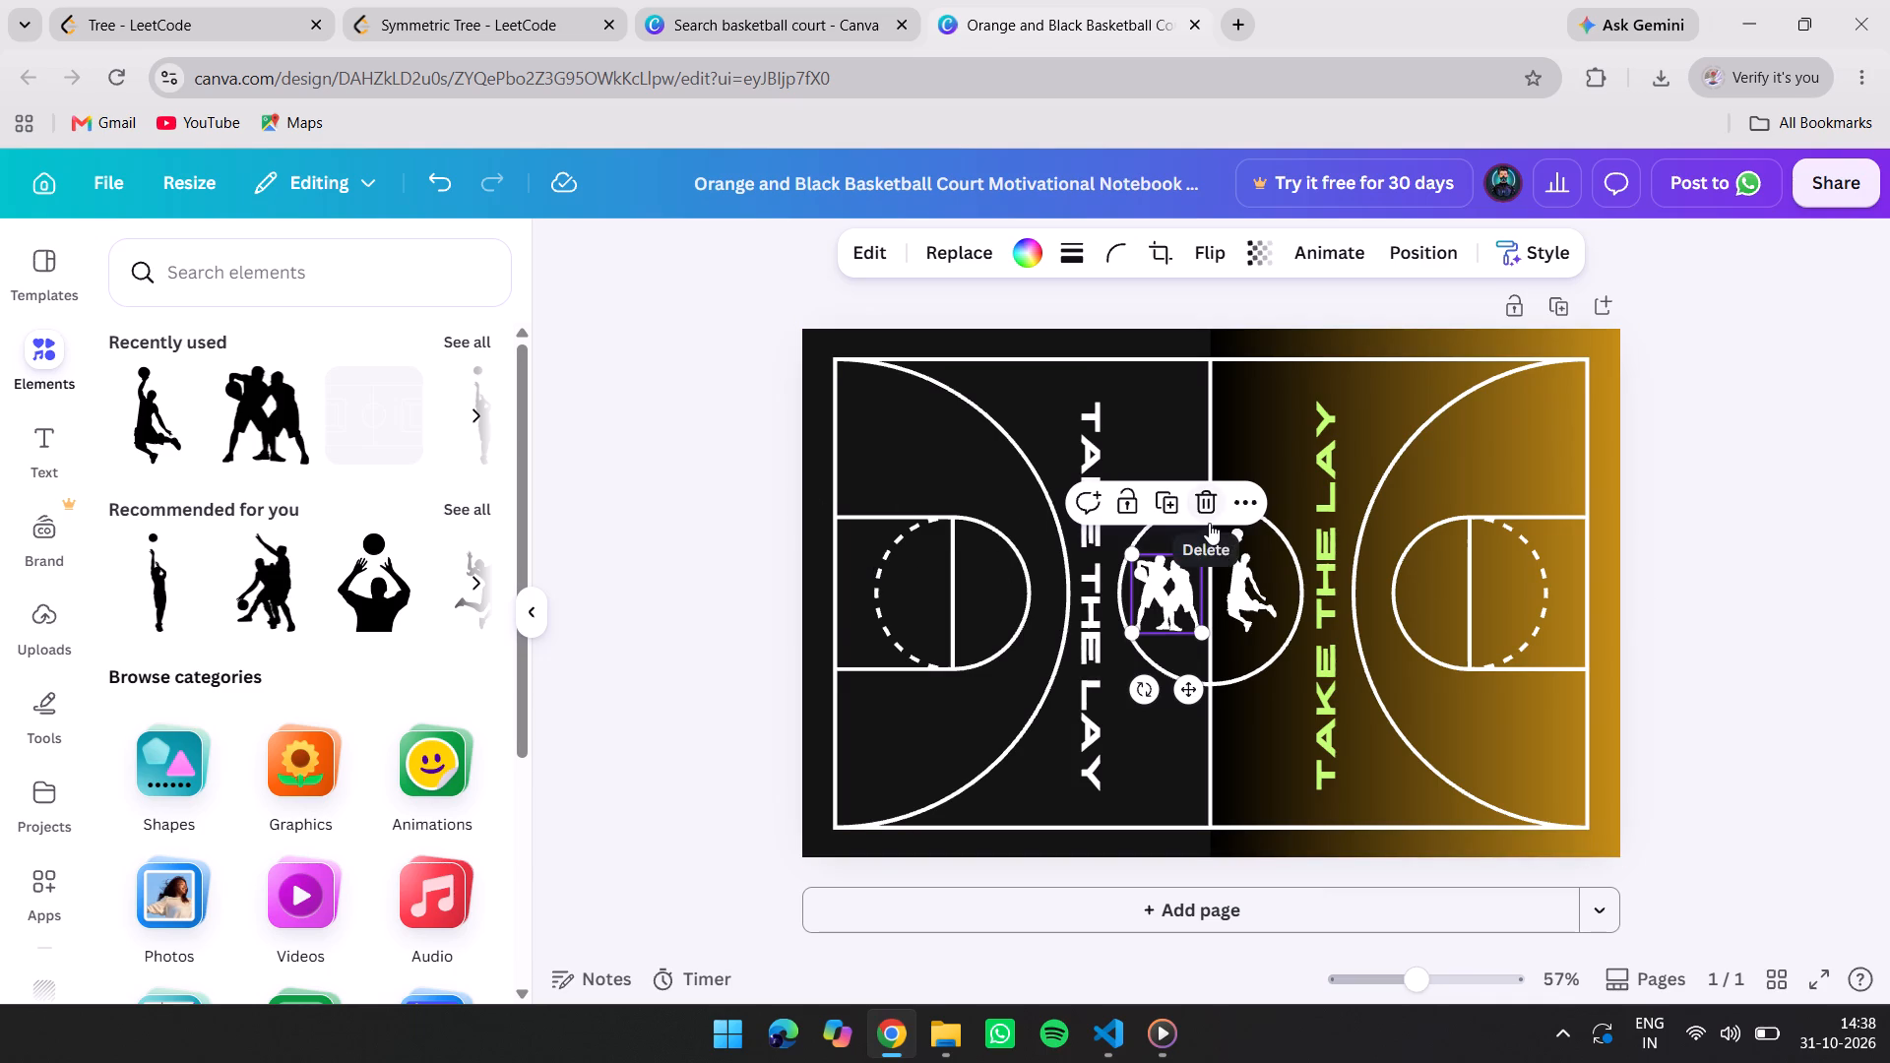
drag(1165, 588, 1284, 588)
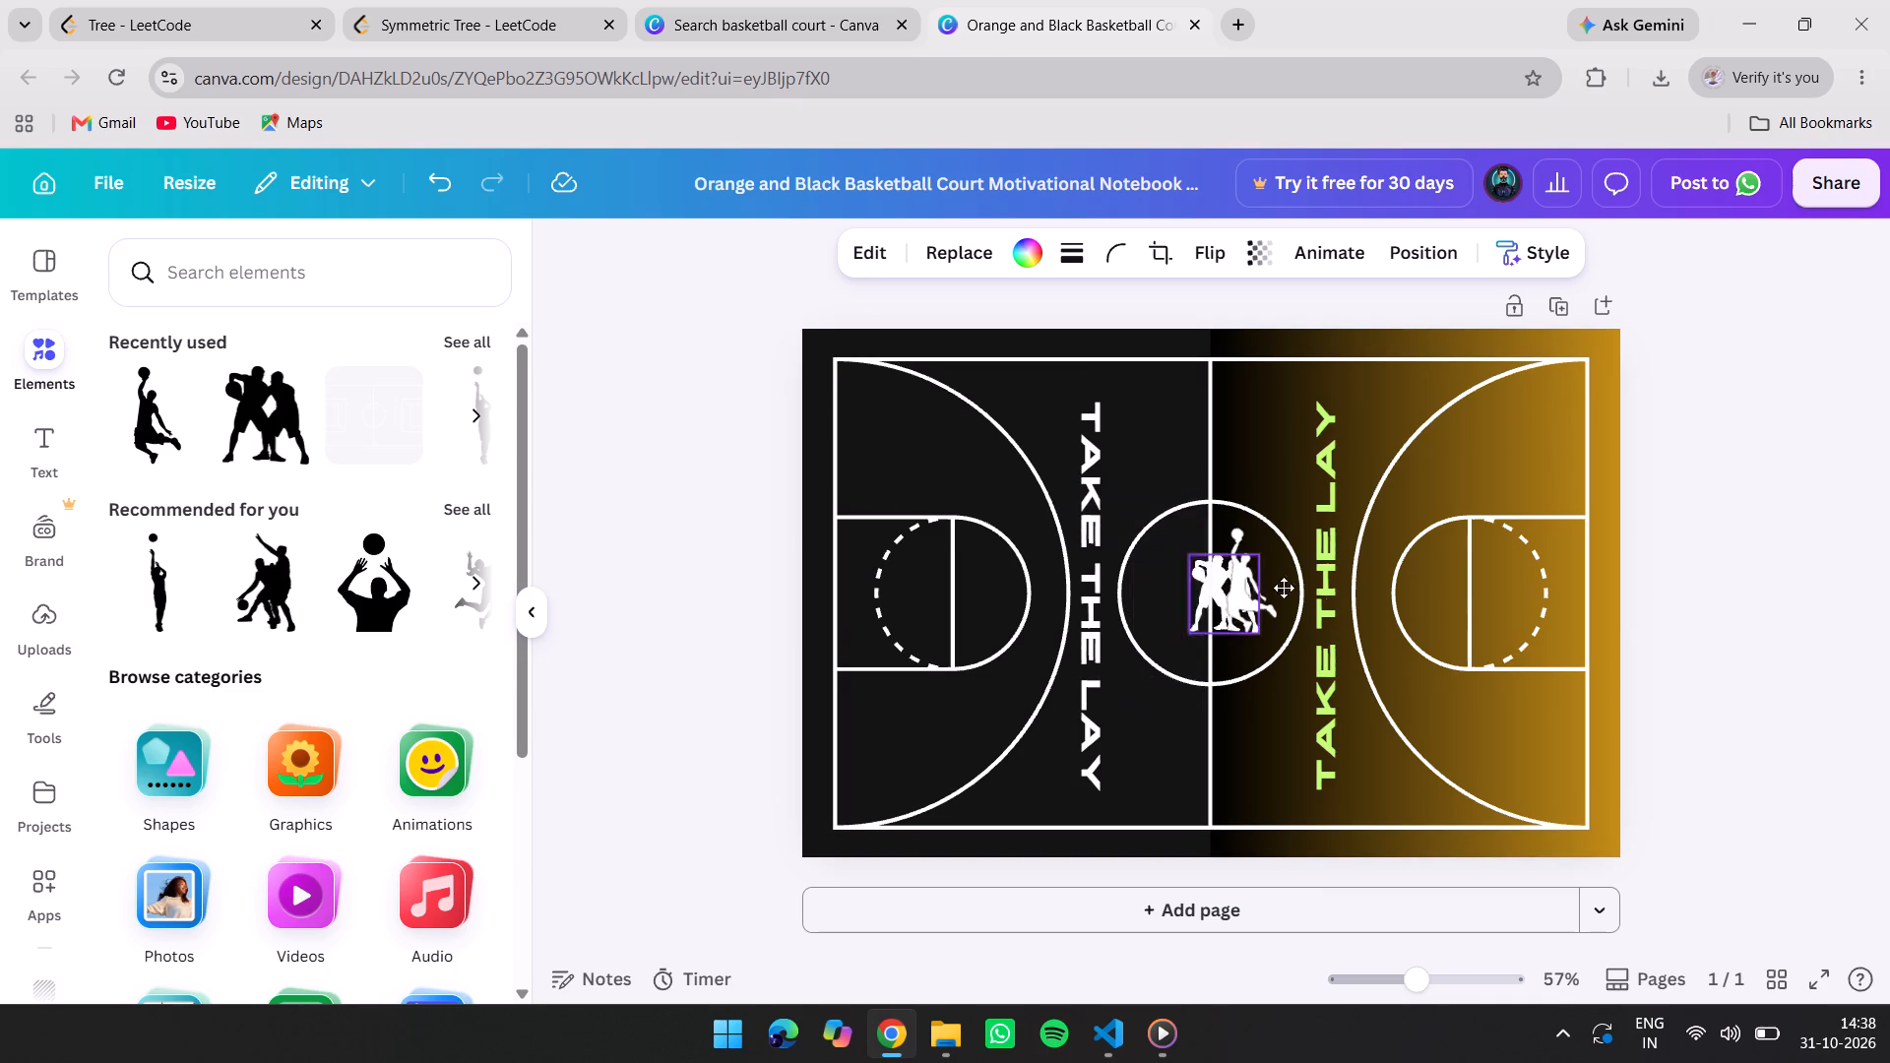
drag(1284, 588, 1547, 474)
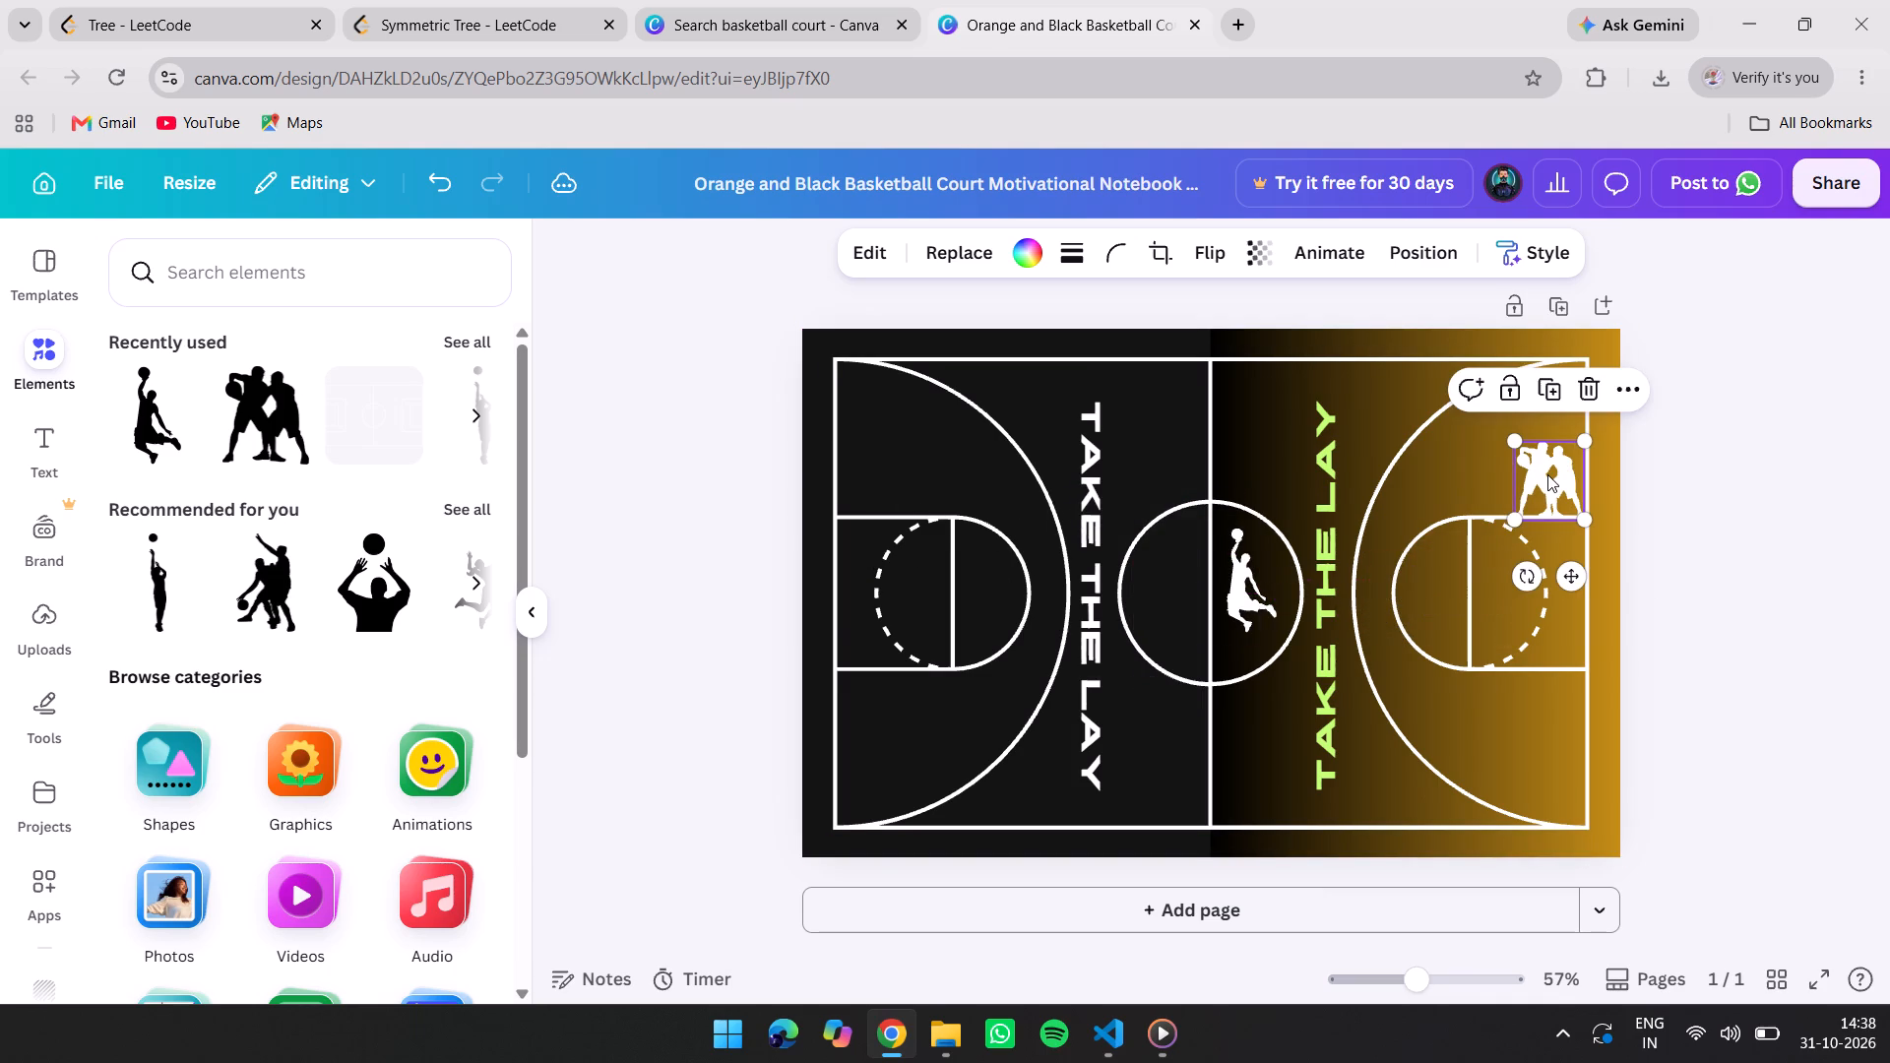
drag(1547, 474, 1509, 478)
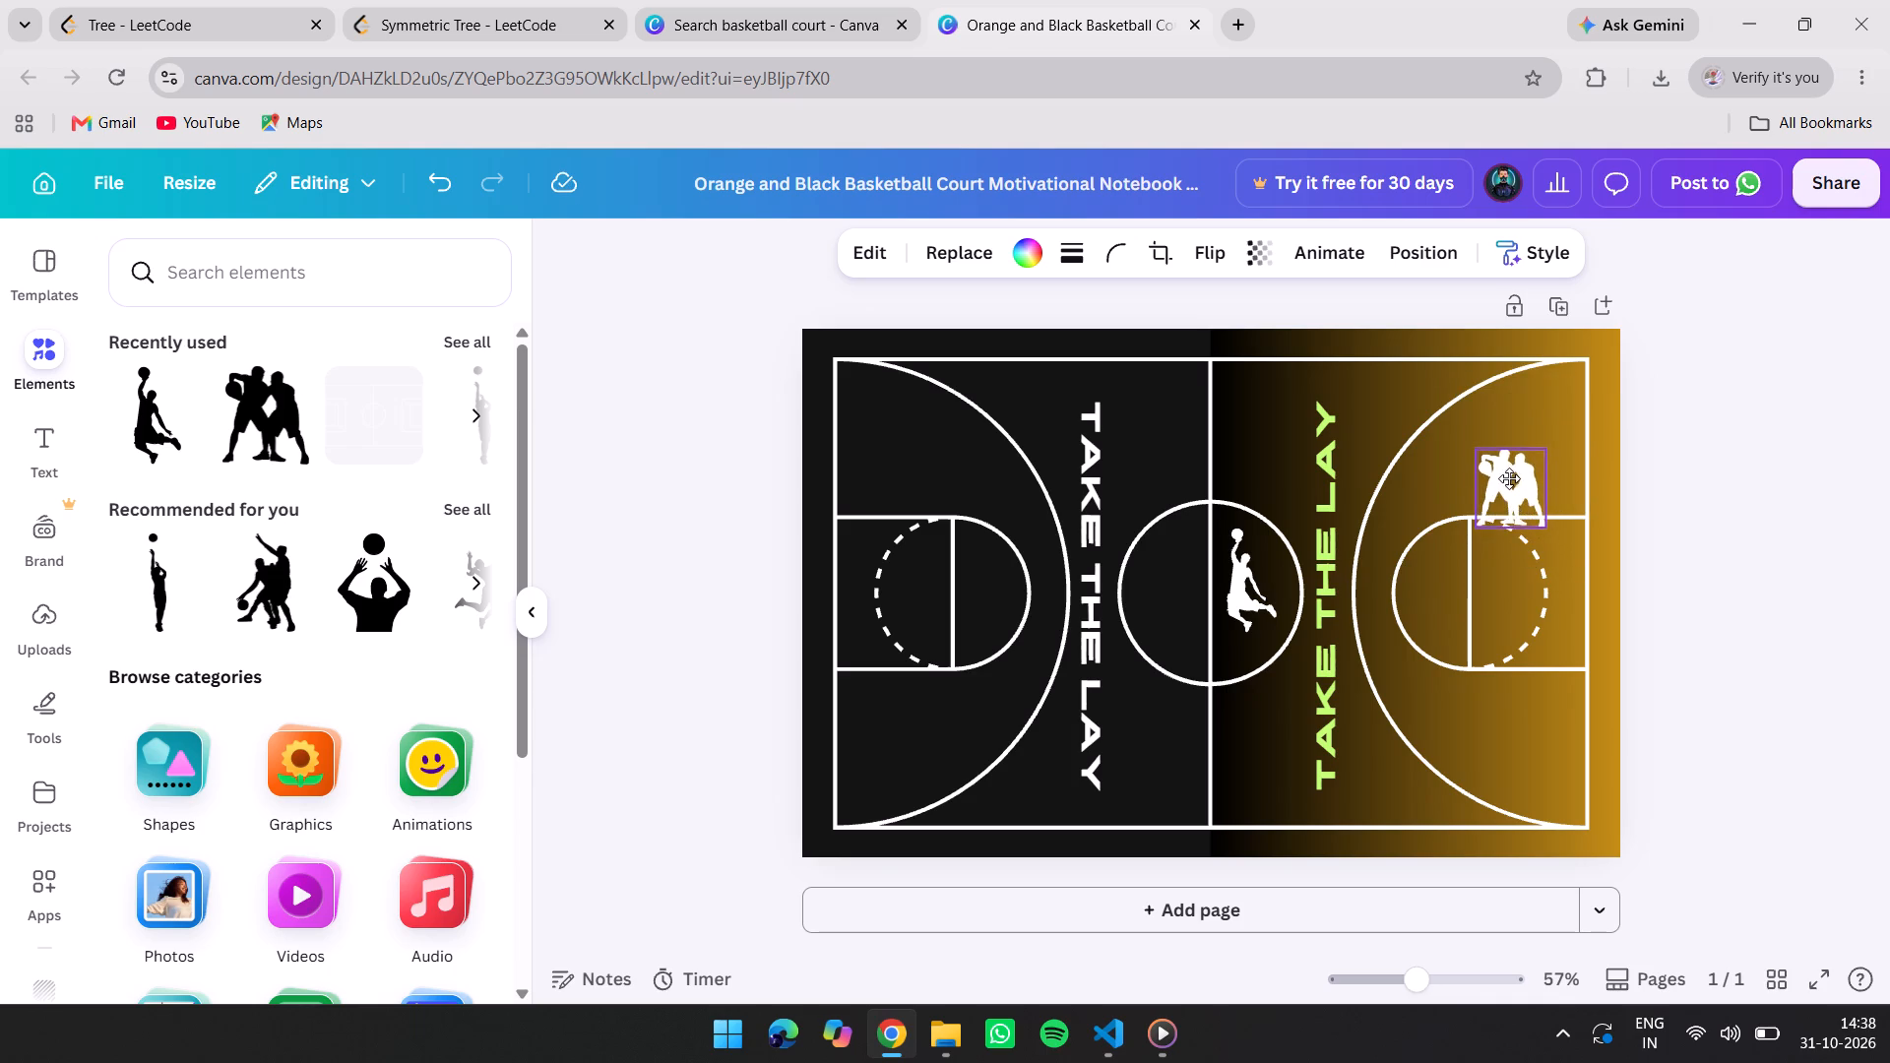
drag(1509, 478, 1507, 460)
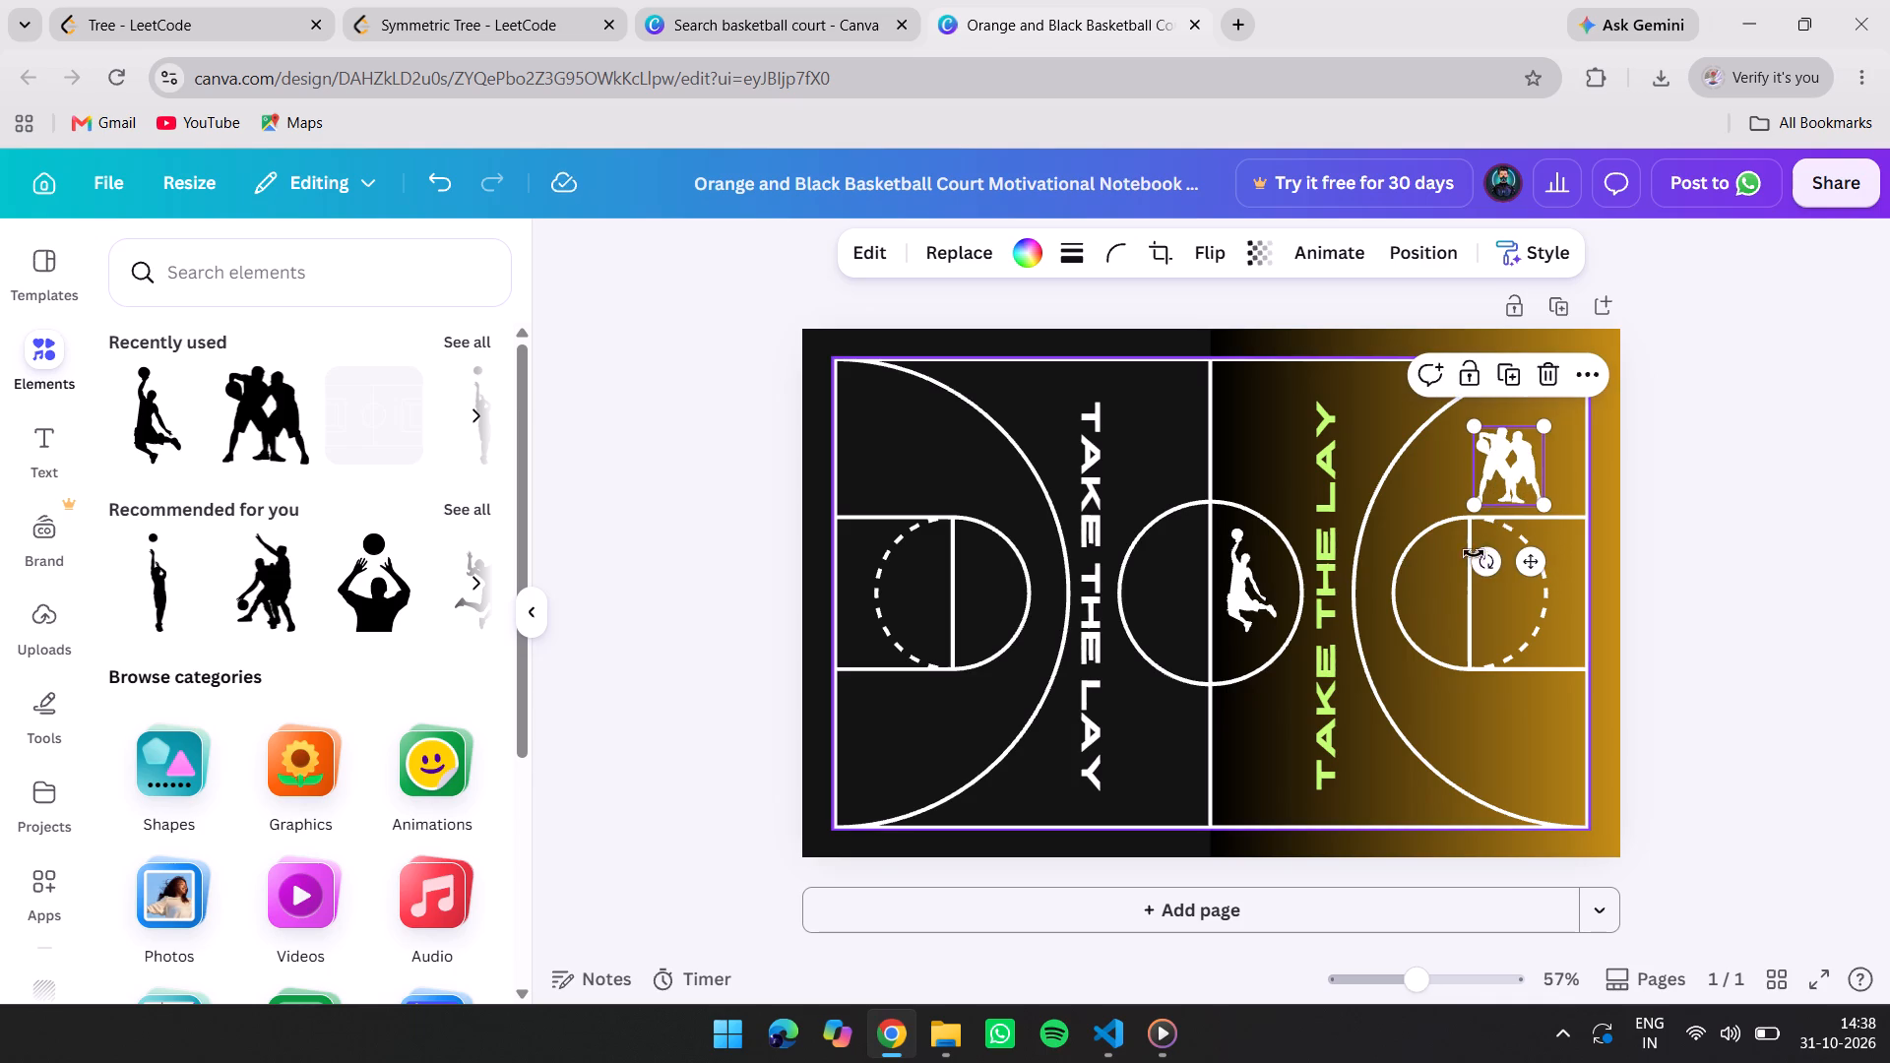
Tilt the two-player silhouette slightly clockwise, nudge it within the gold end's three-point arc, and deselect it.
drag(1486, 556, 1451, 526)
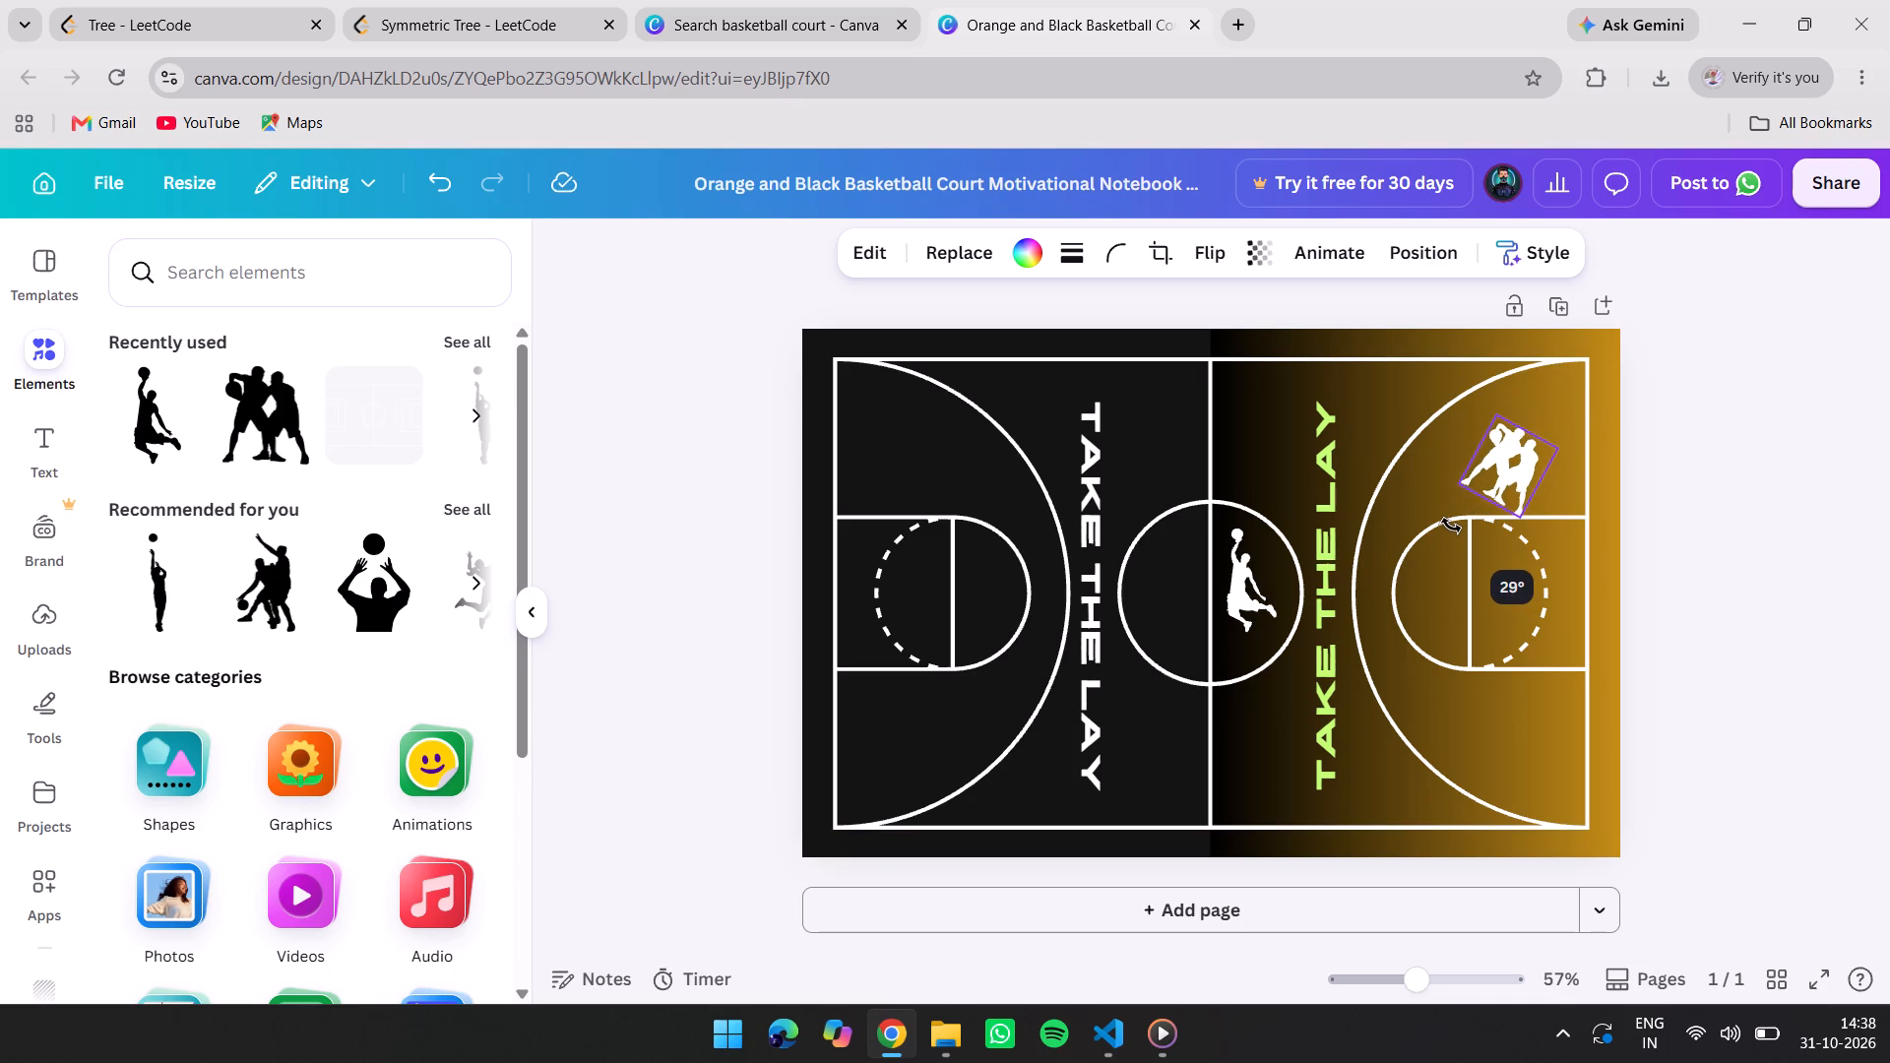
drag(1451, 526, 1479, 535)
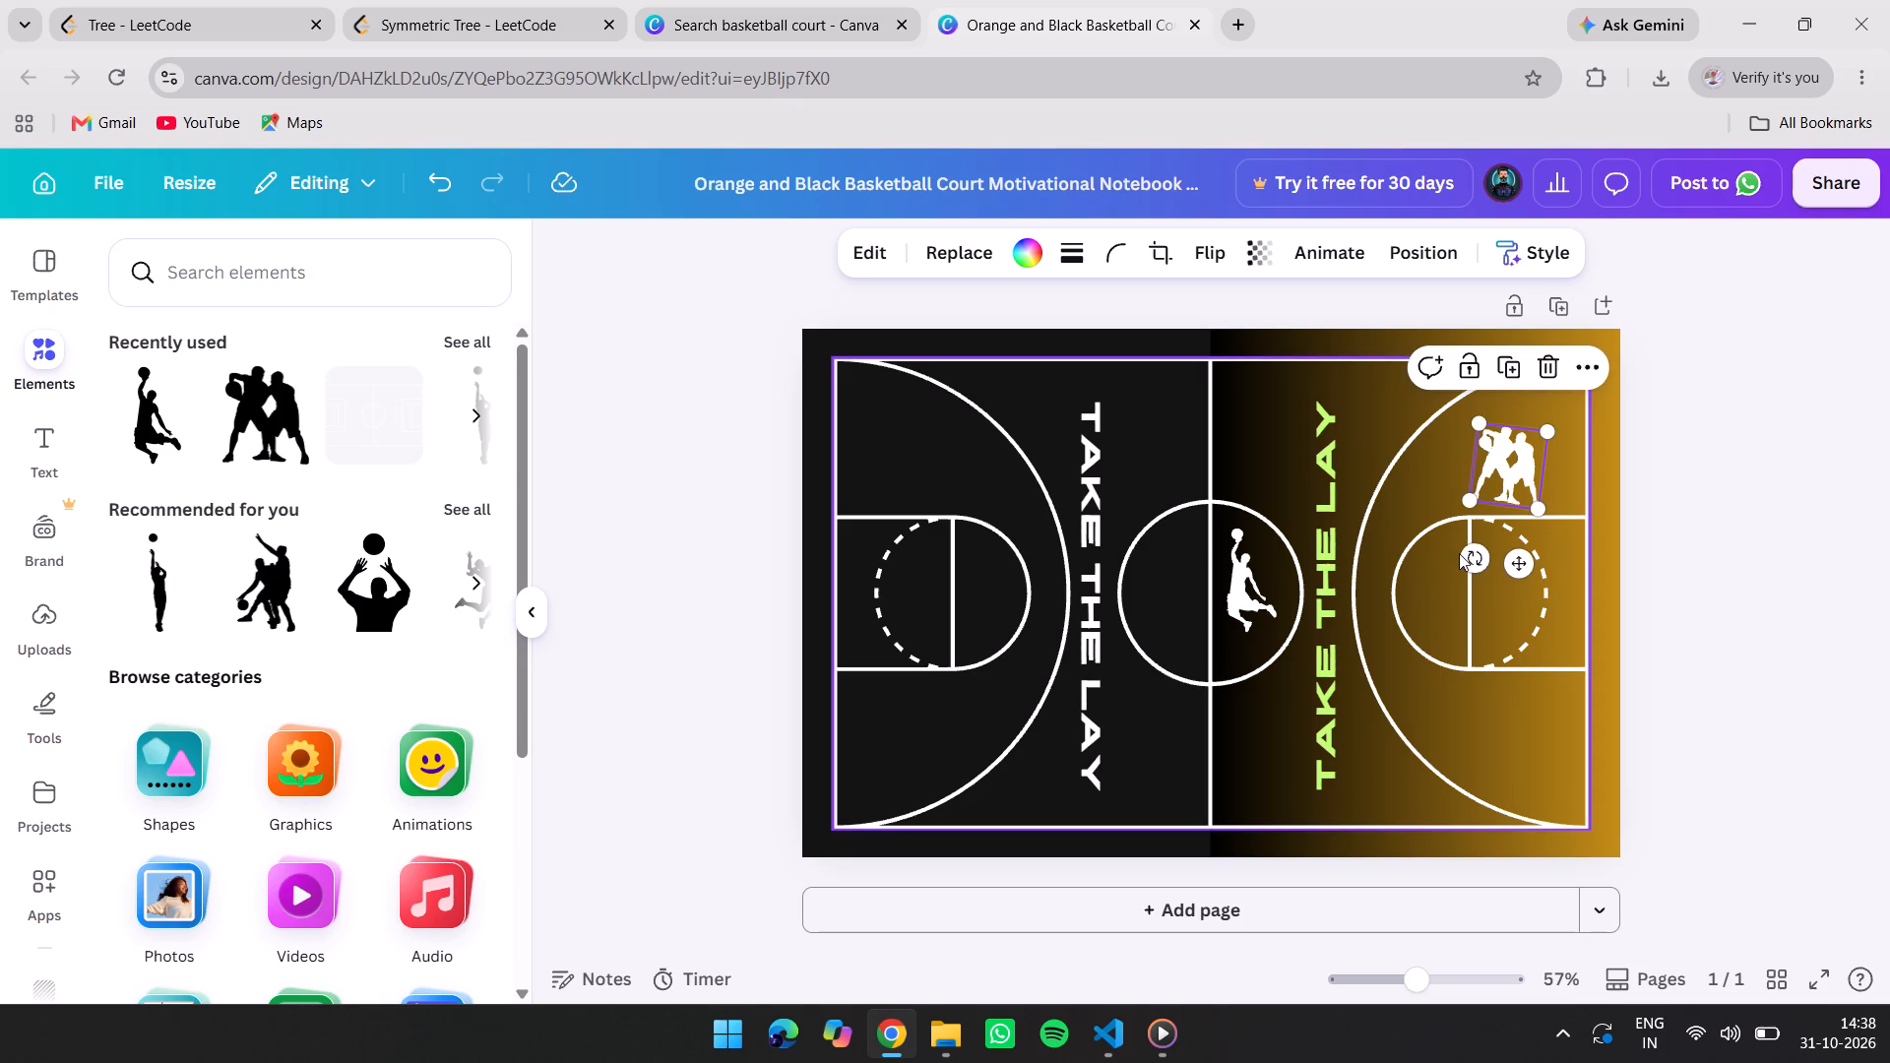
click(1459, 553)
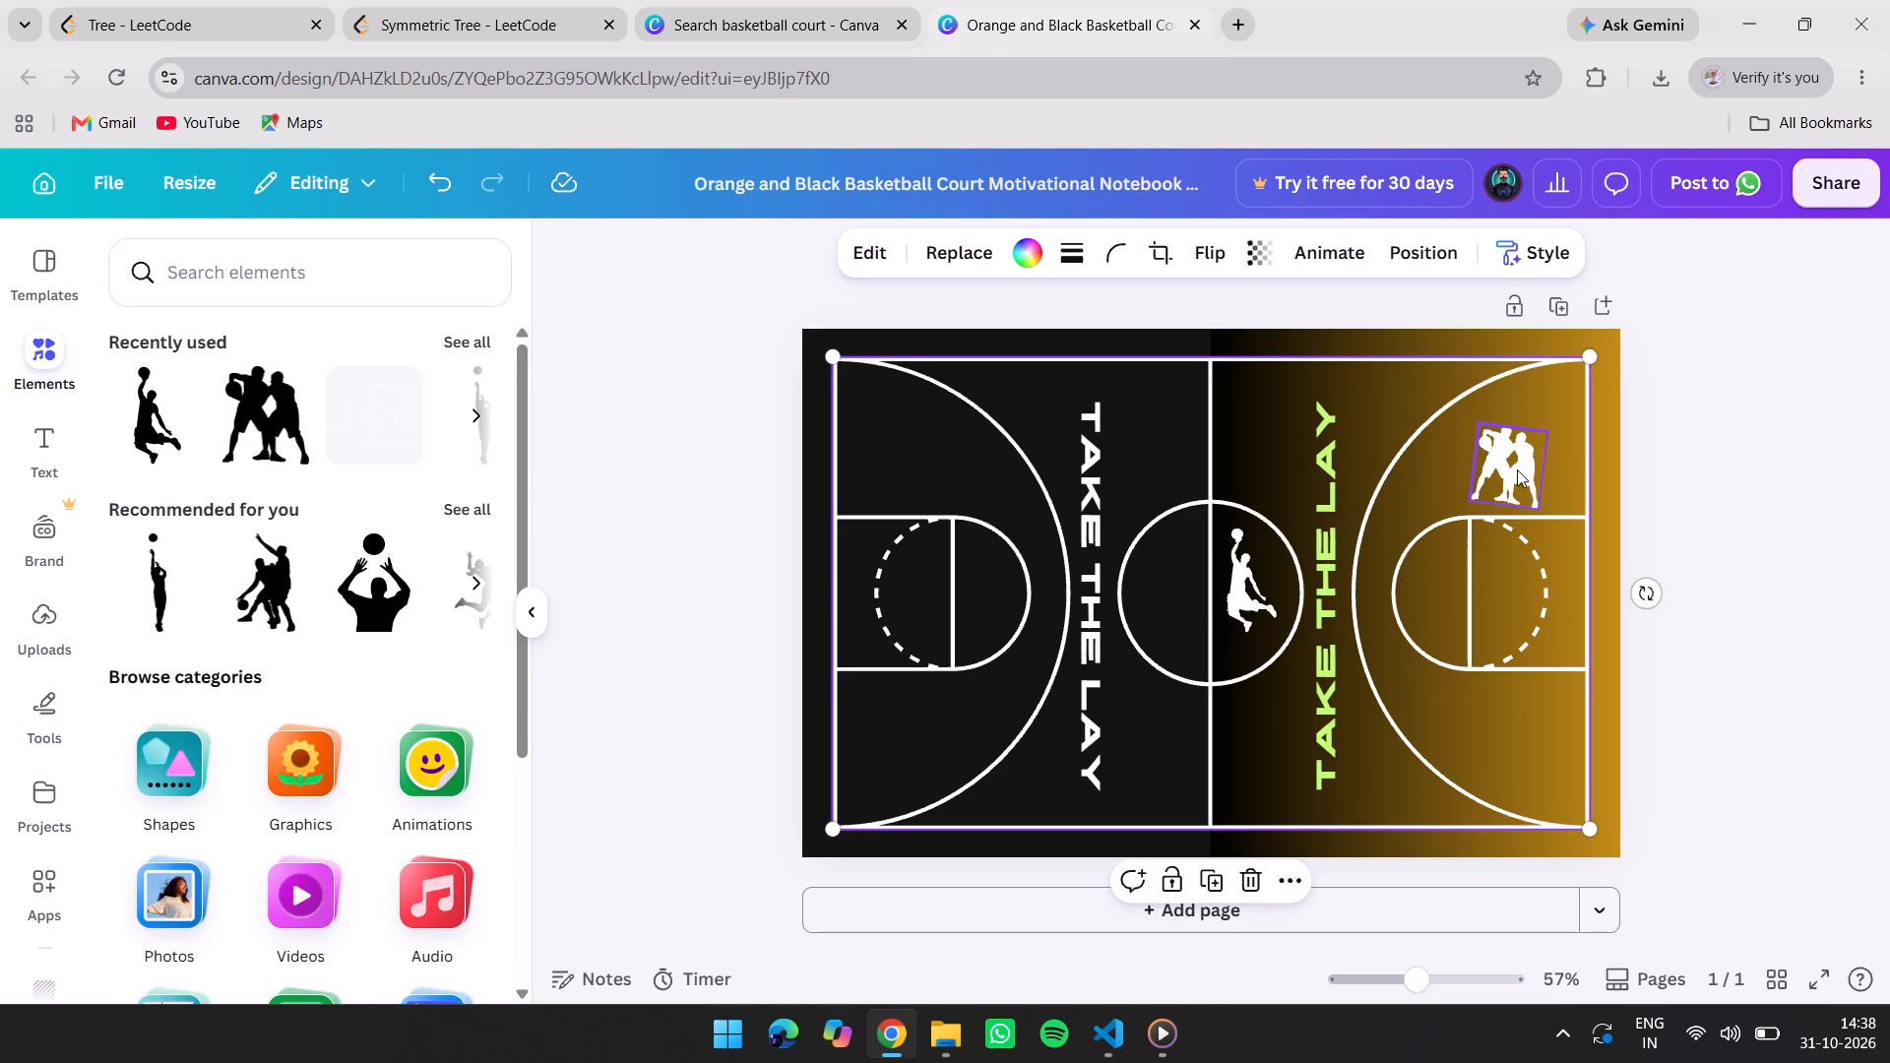
drag(1517, 469, 1509, 469)
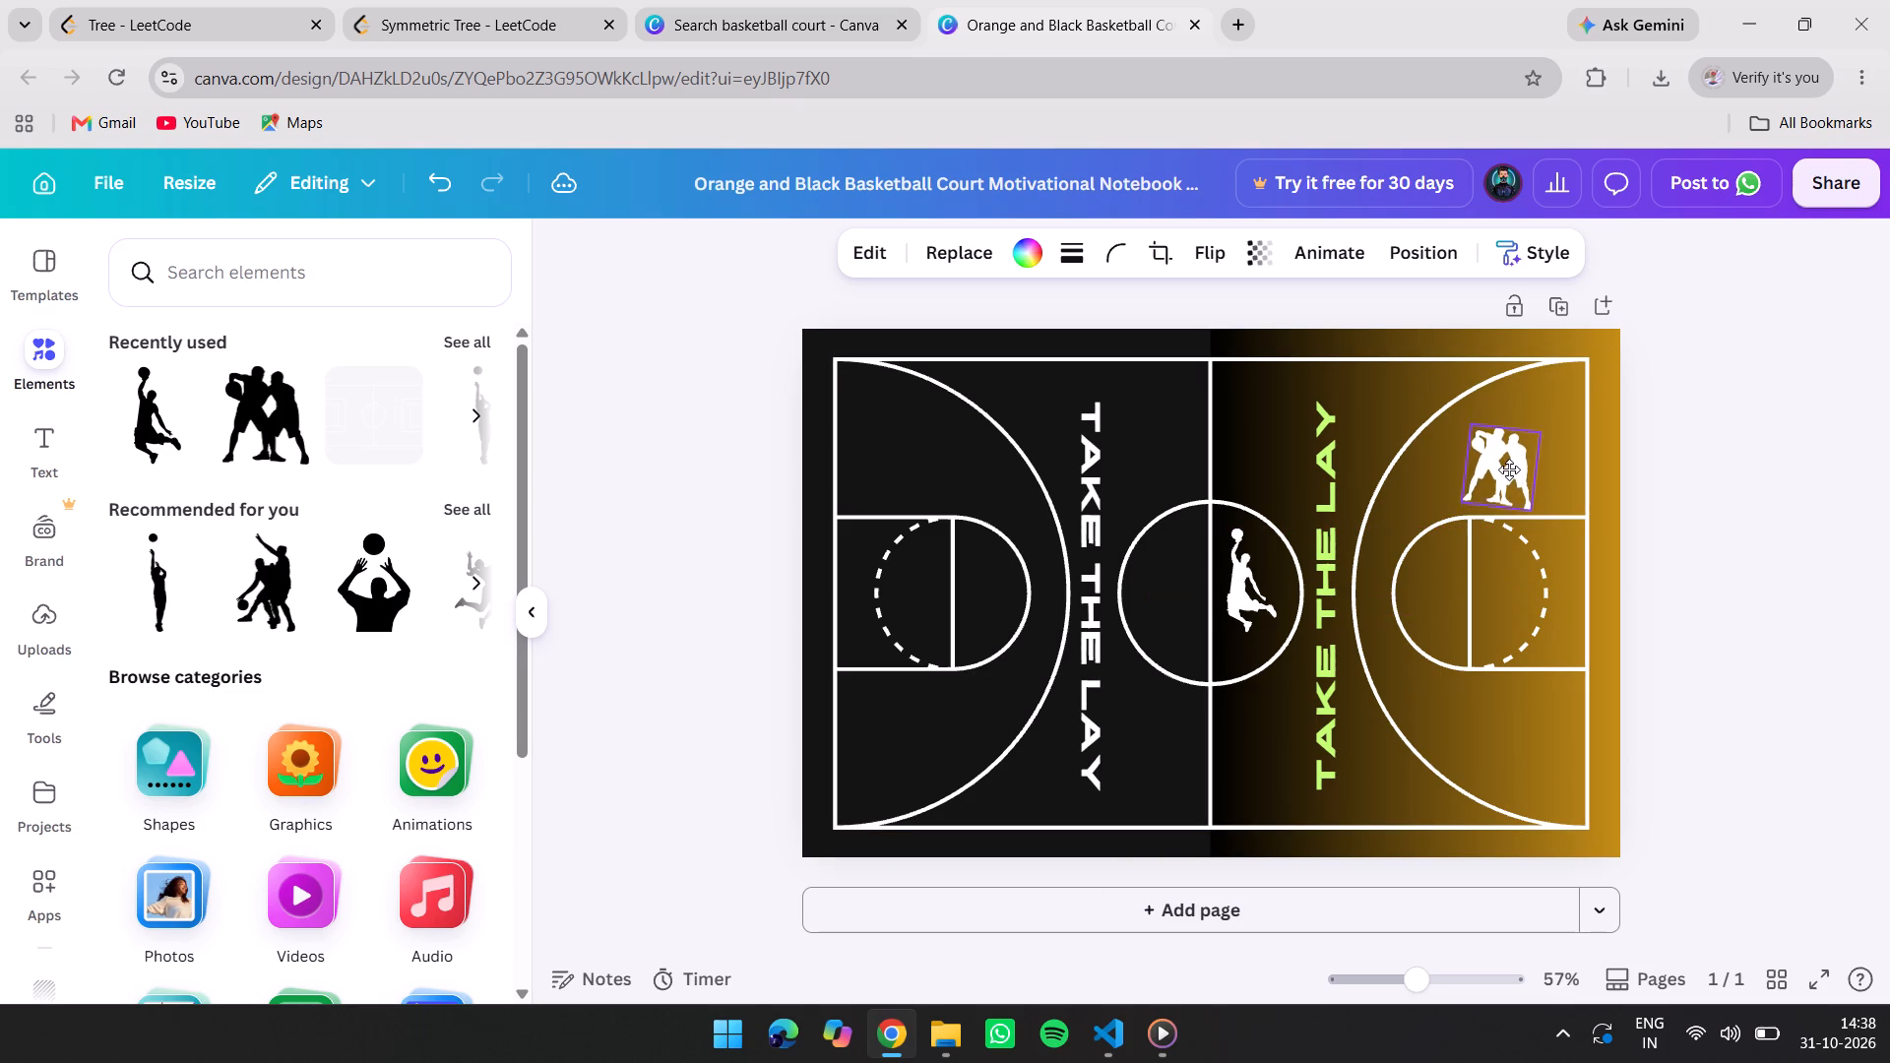
drag(1509, 469, 1508, 466)
drag(1477, 554, 1468, 557)
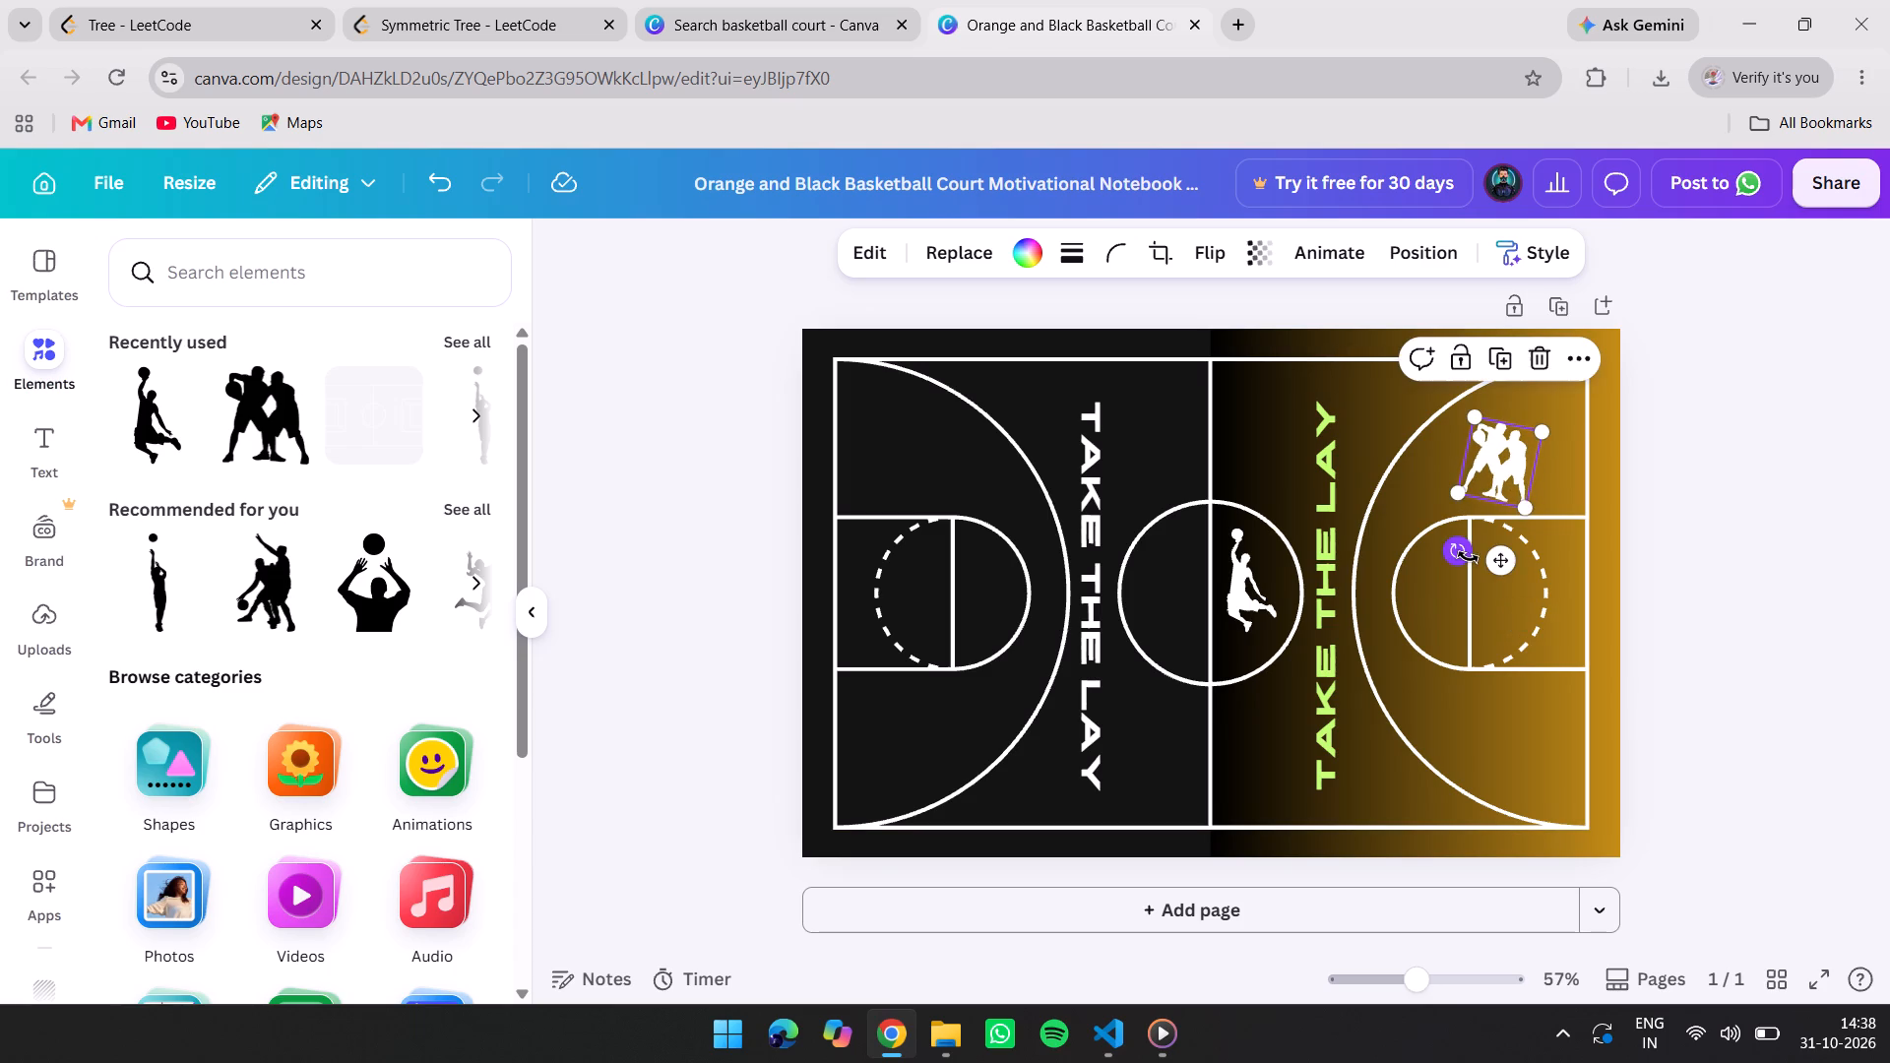
click(1667, 606)
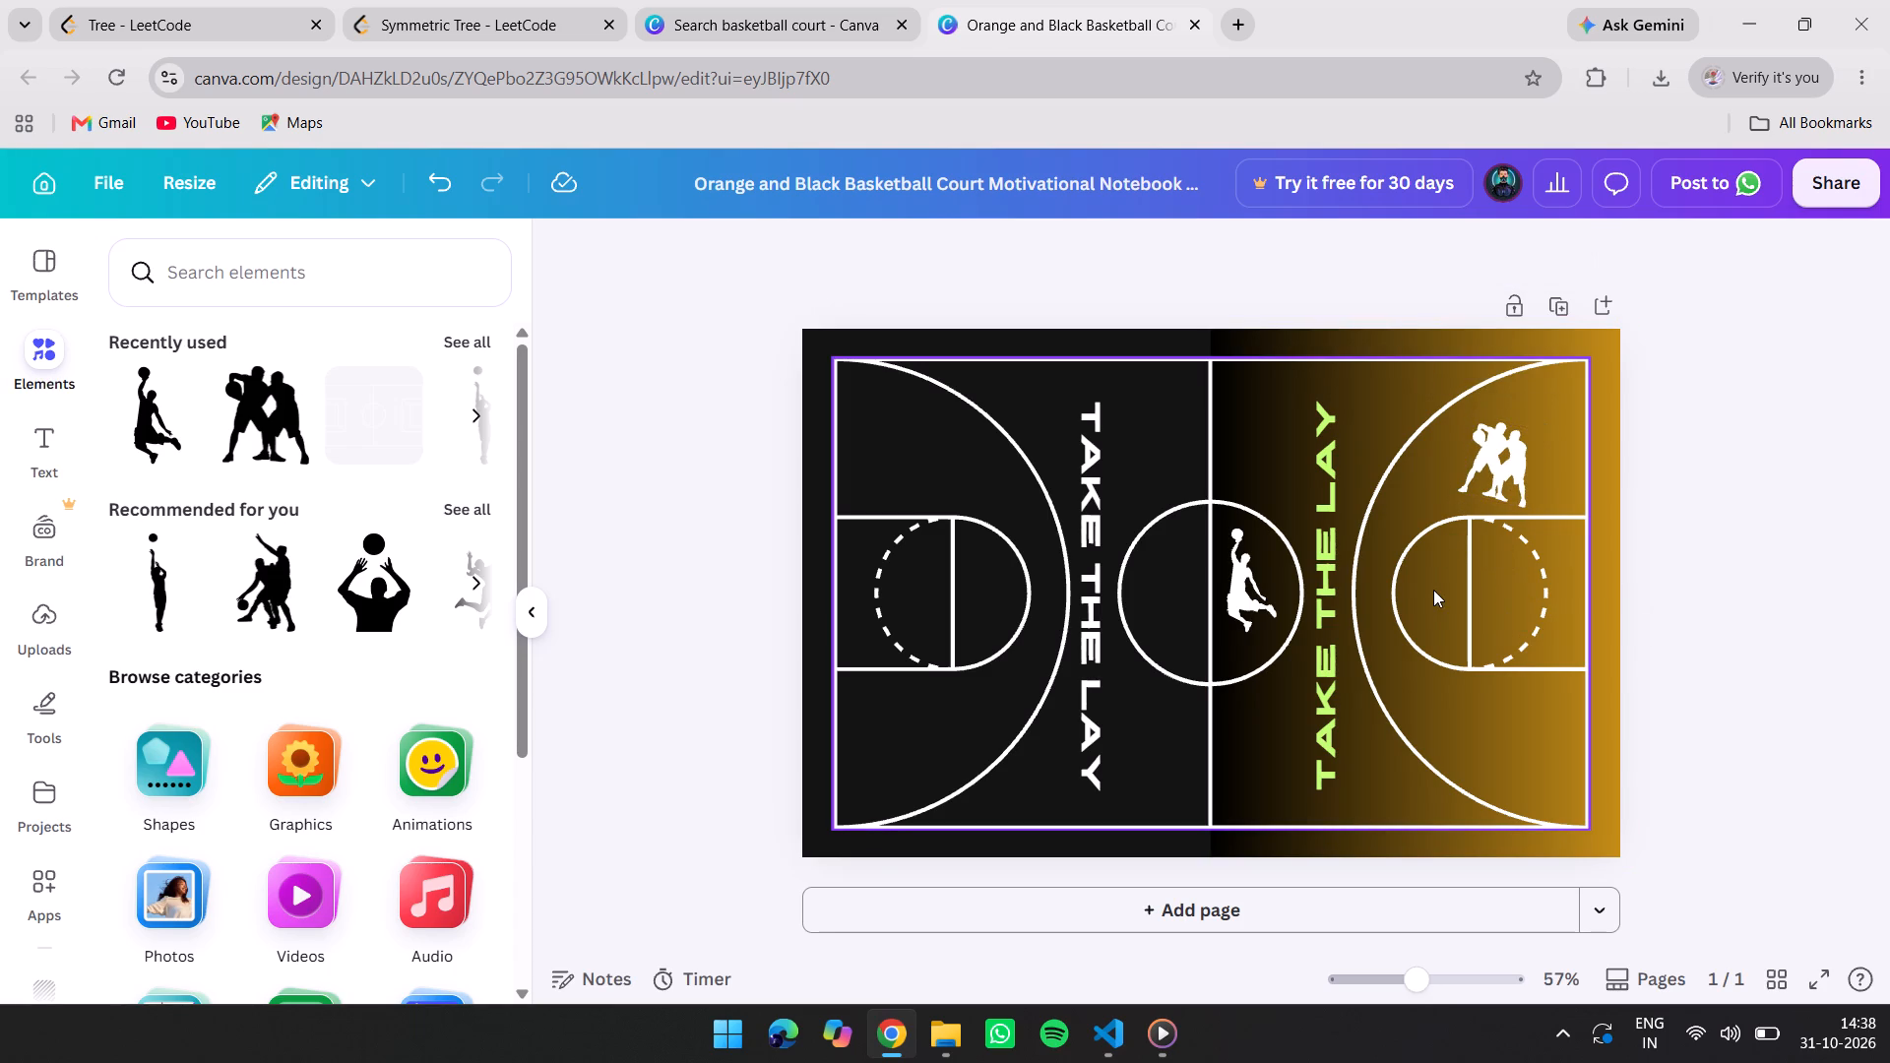
Add the recommended silhouette of a player with raised arms under a ball and recolour it white.
click(380, 619)
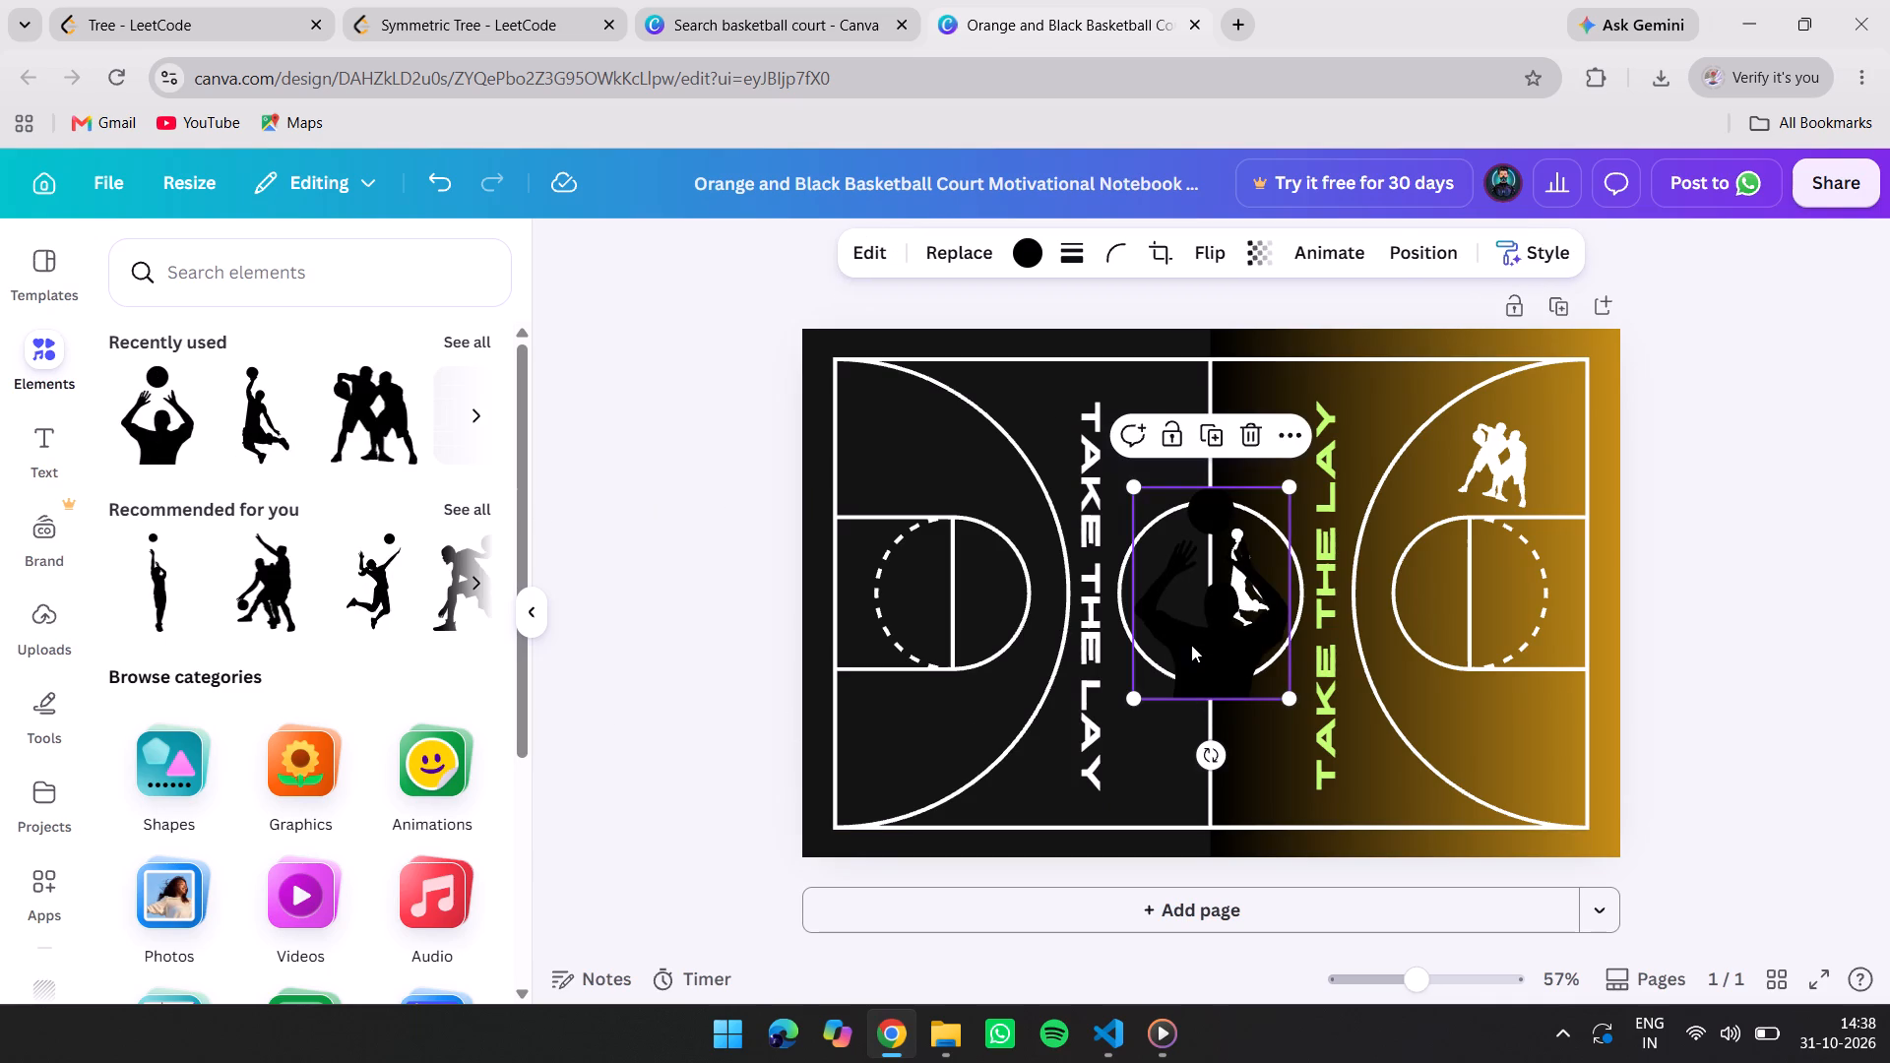
click(1023, 267)
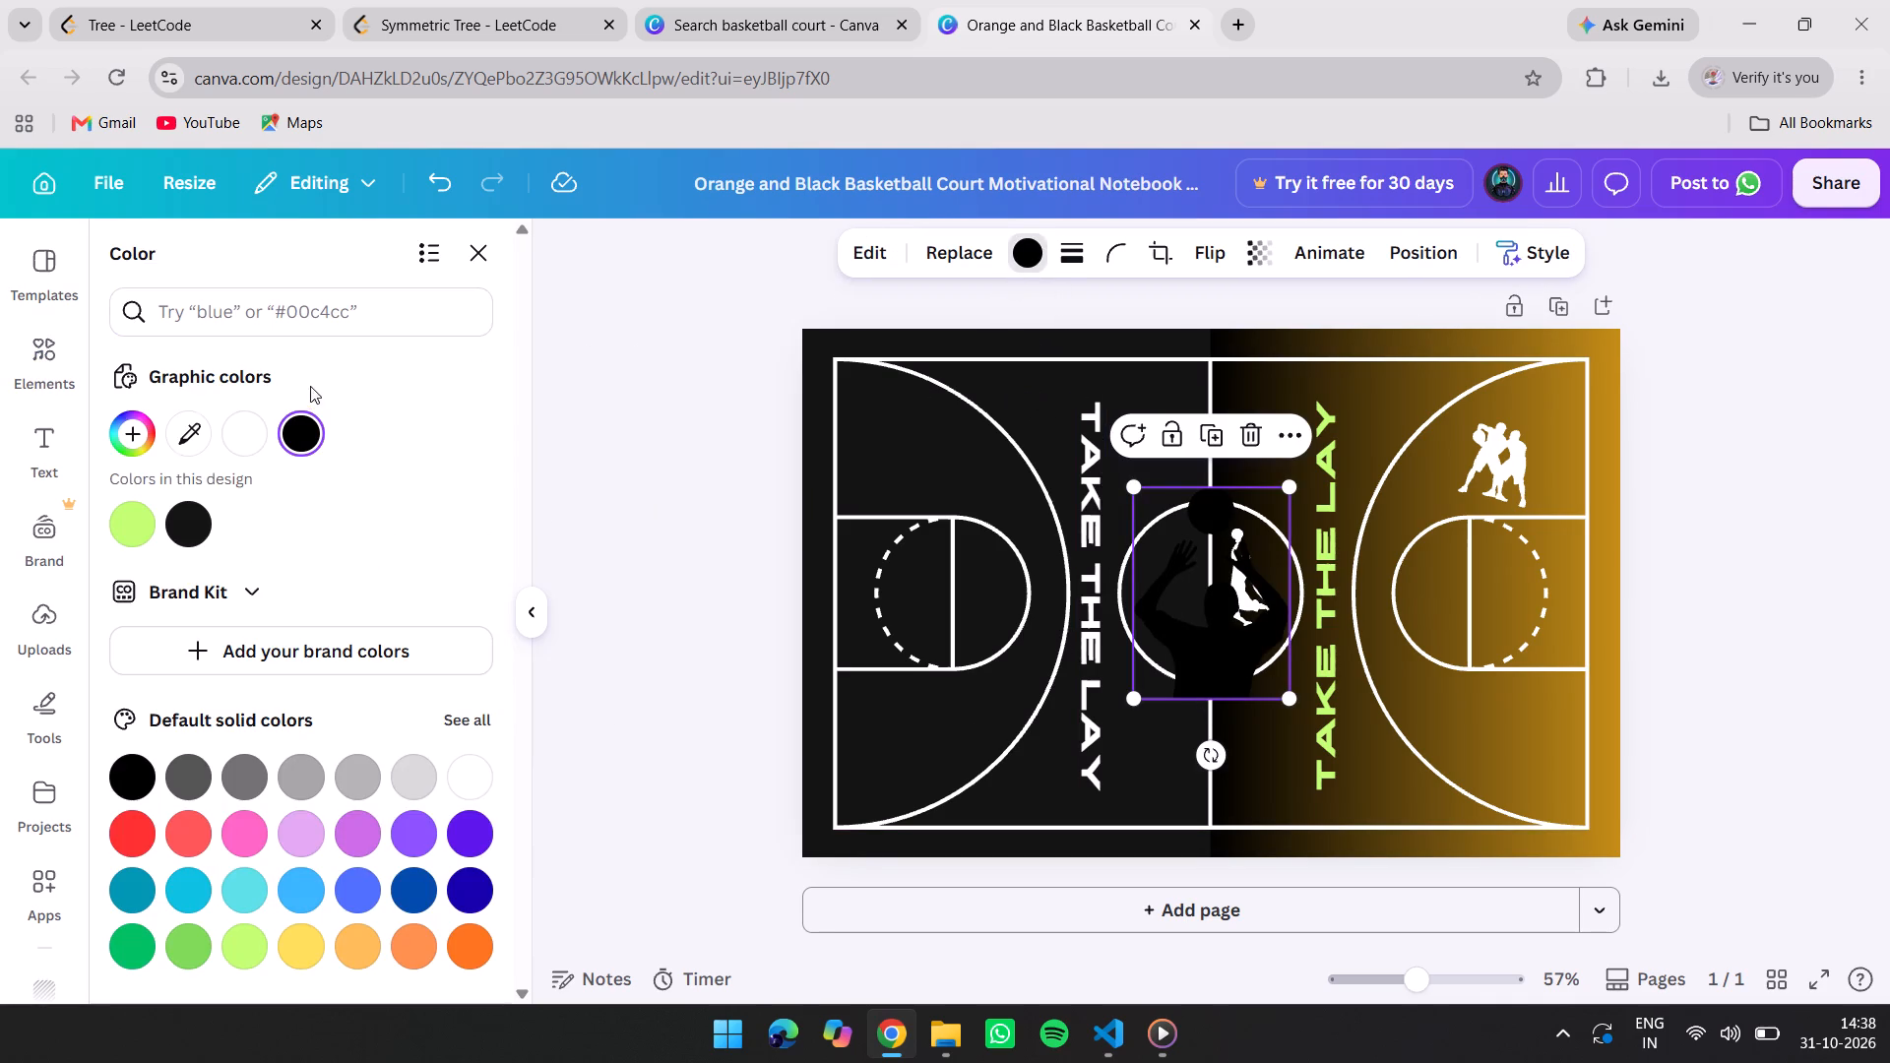
click(250, 435)
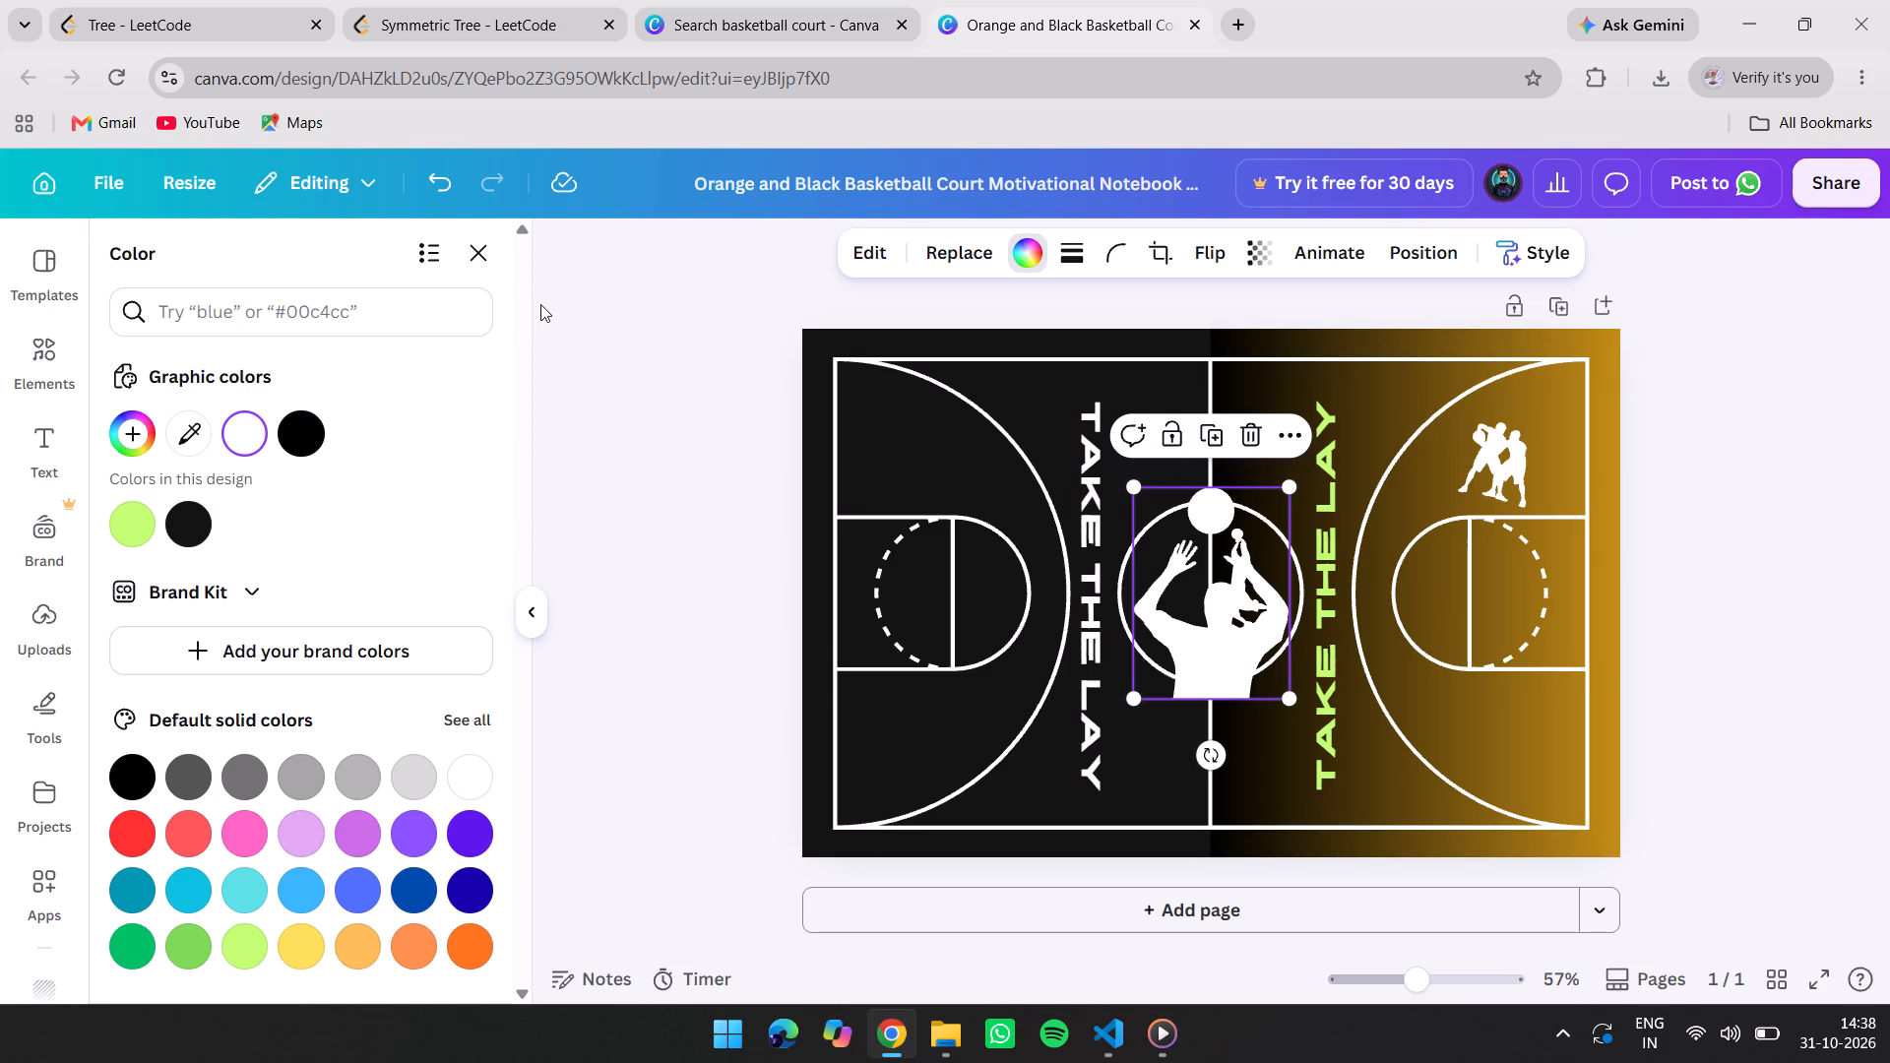
click(500, 264)
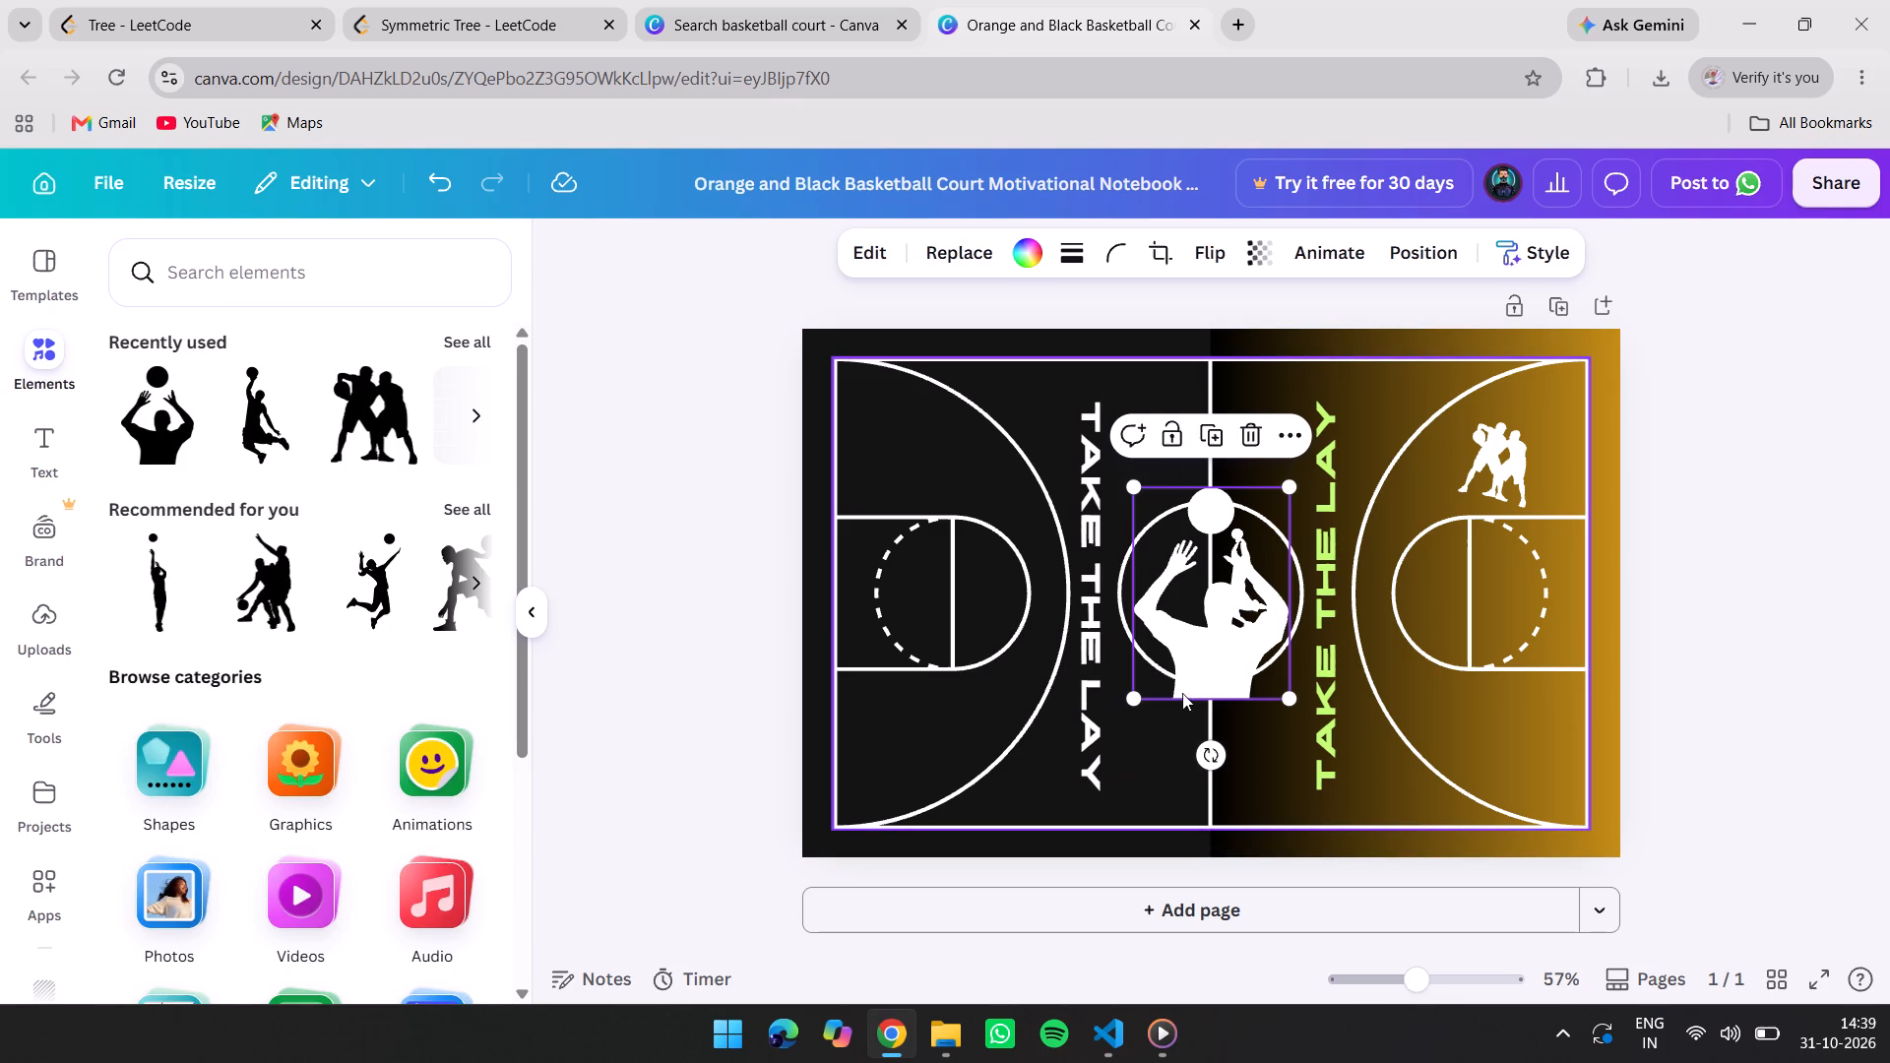
Shrink the raised-arms player silhouette and place it in the black half of the centre circle, beside the leaping player.
drag(1286, 698, 1169, 629)
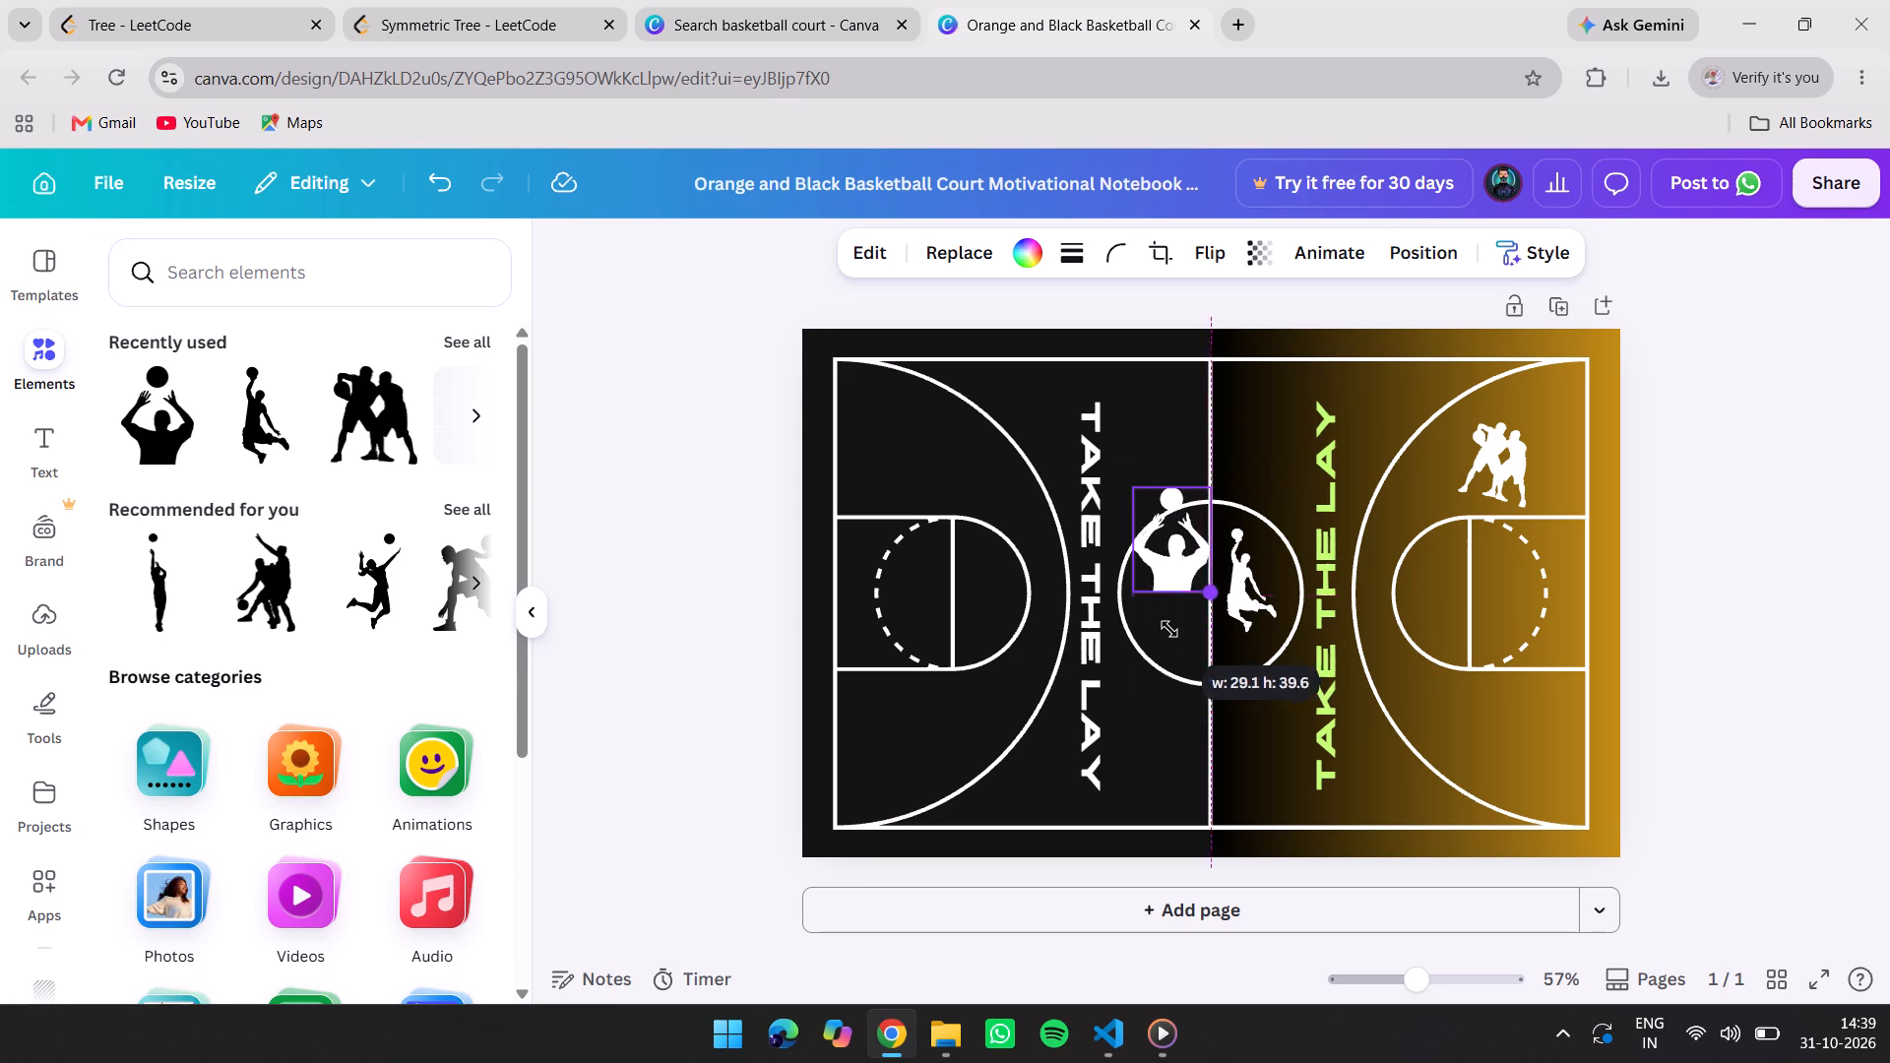
drag(1169, 629, 1172, 633)
drag(1161, 585, 1142, 620)
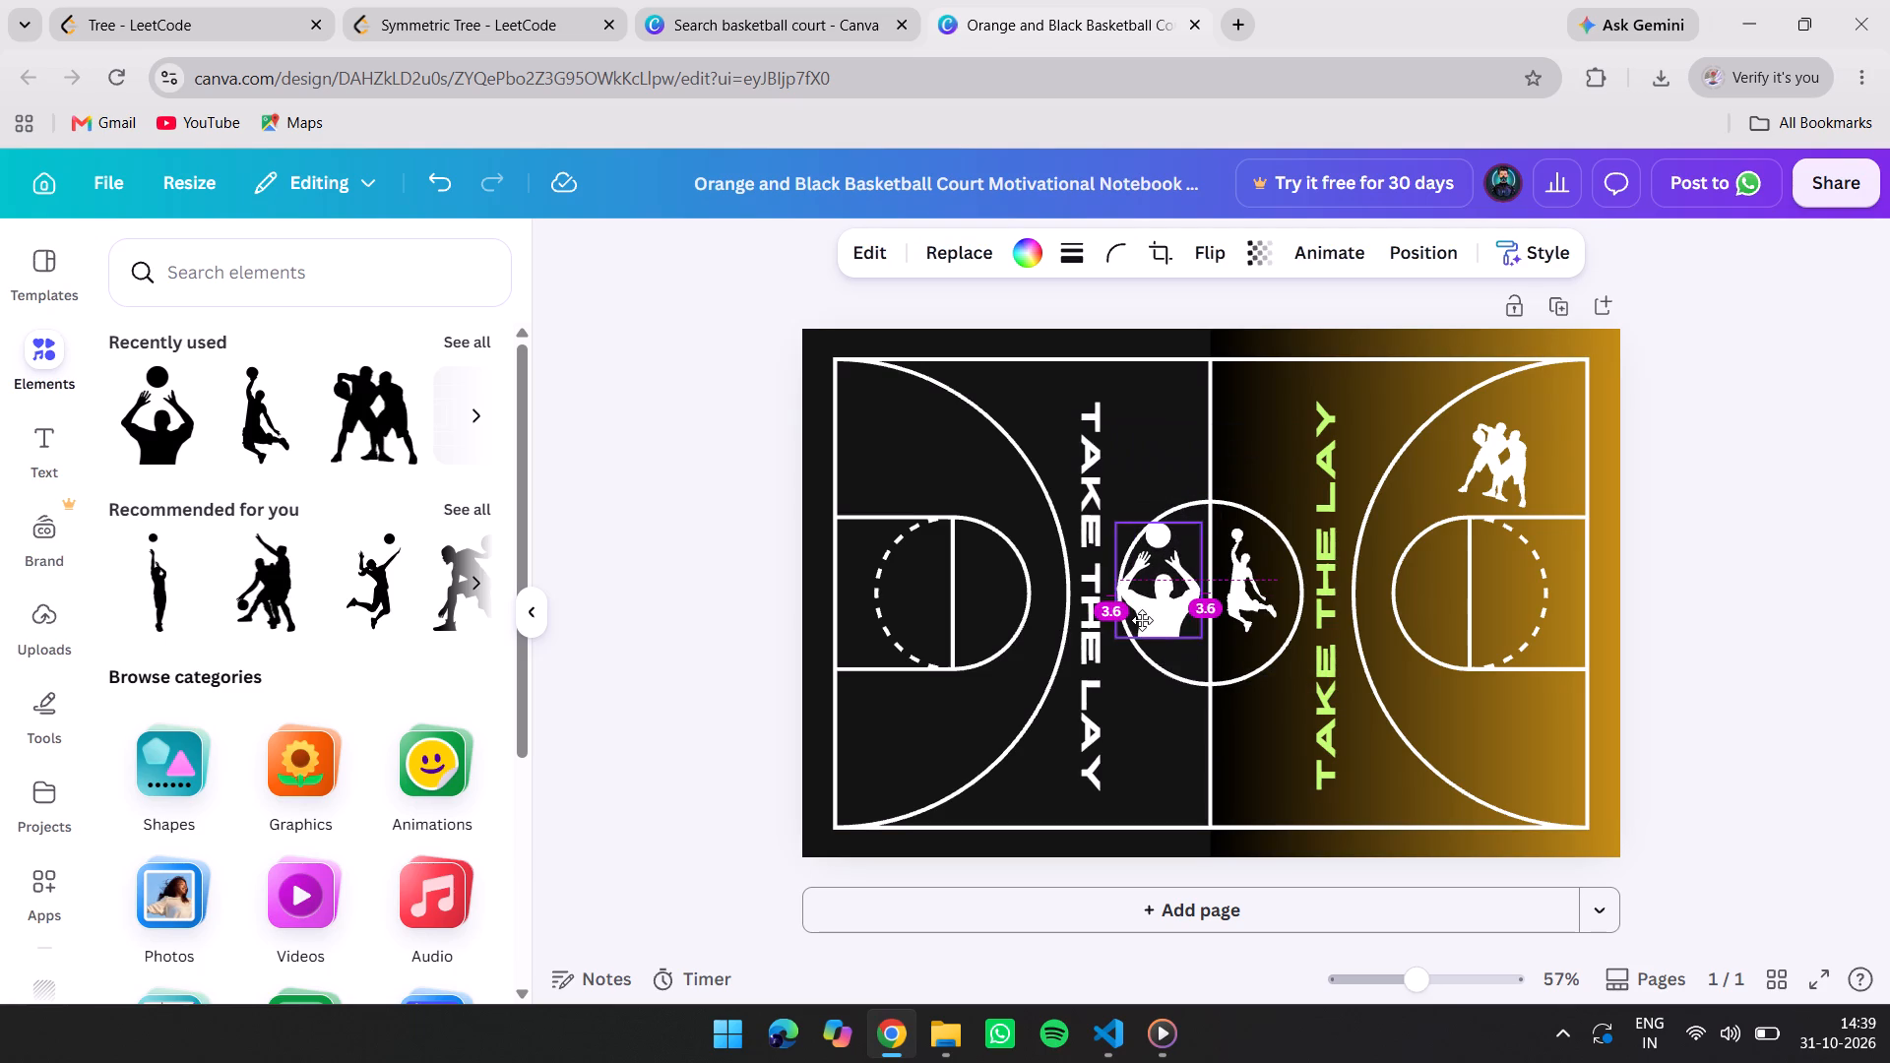
drag(1142, 620, 1151, 606)
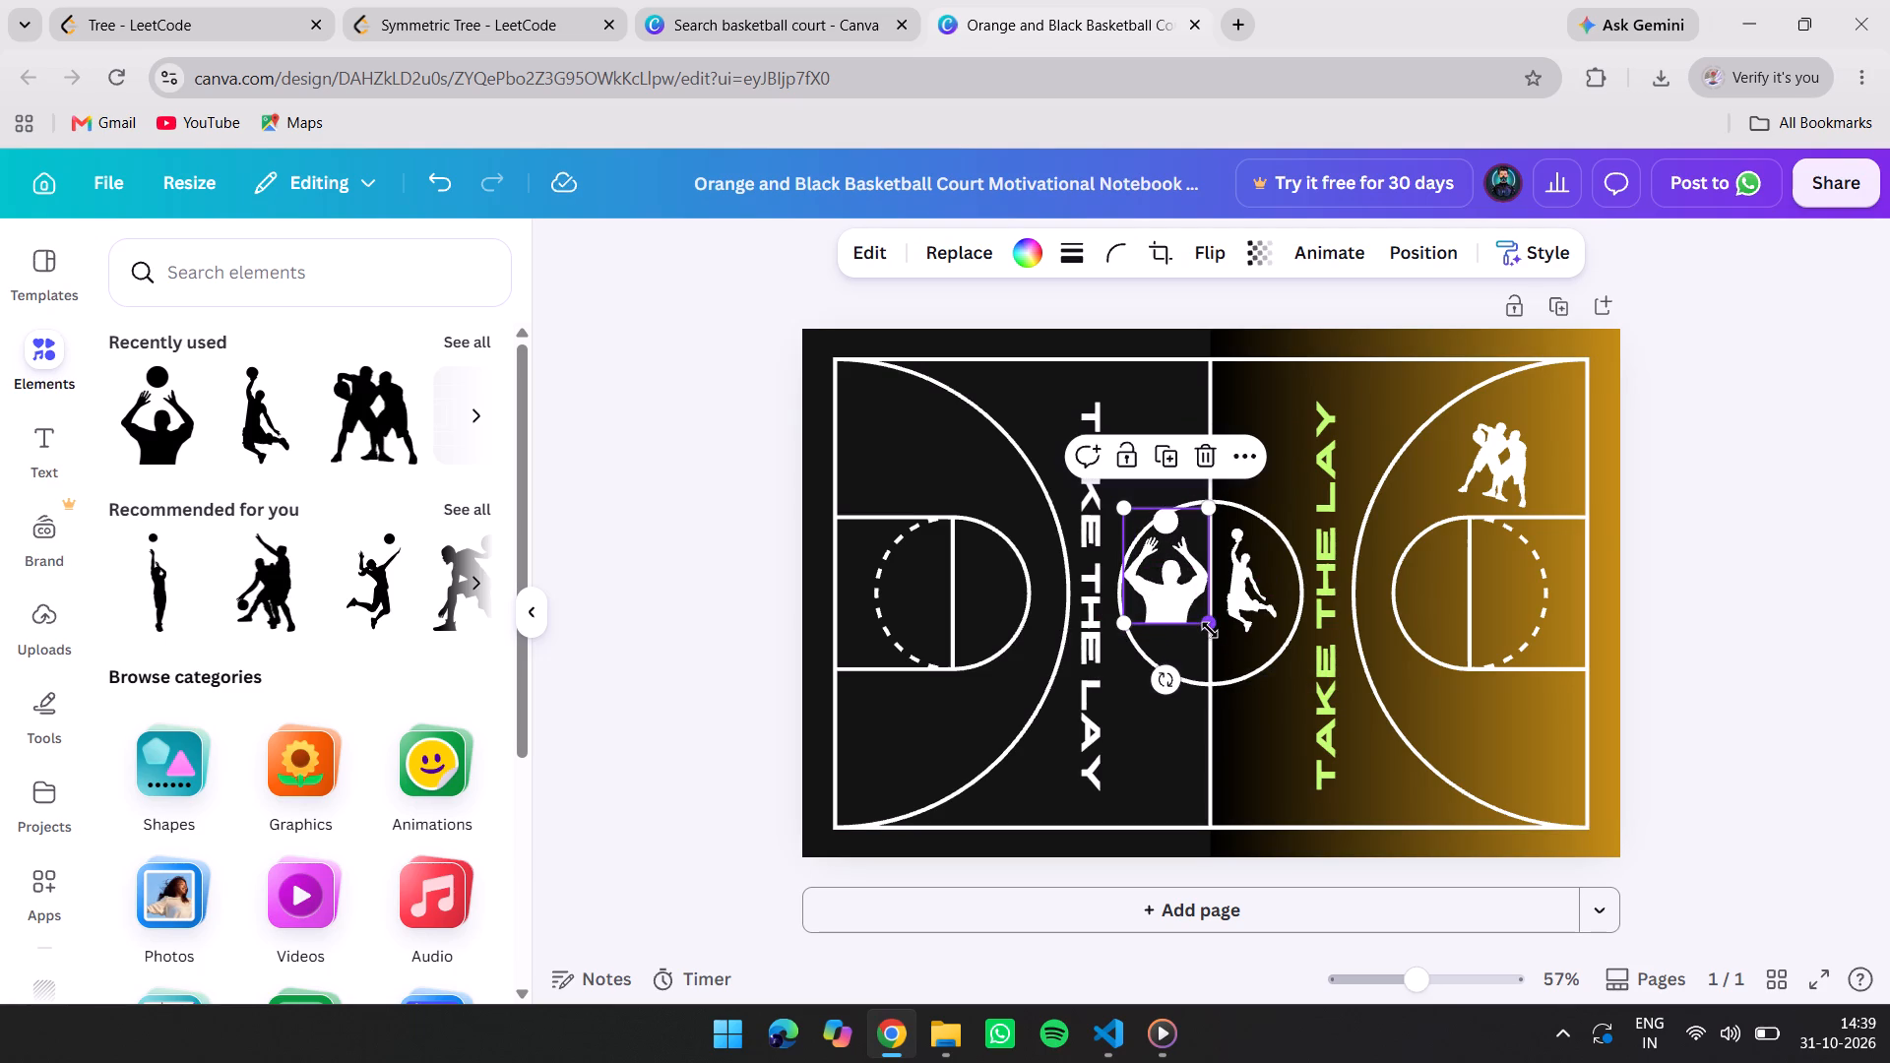
drag(1210, 630, 1197, 621)
drag(1160, 574, 1160, 596)
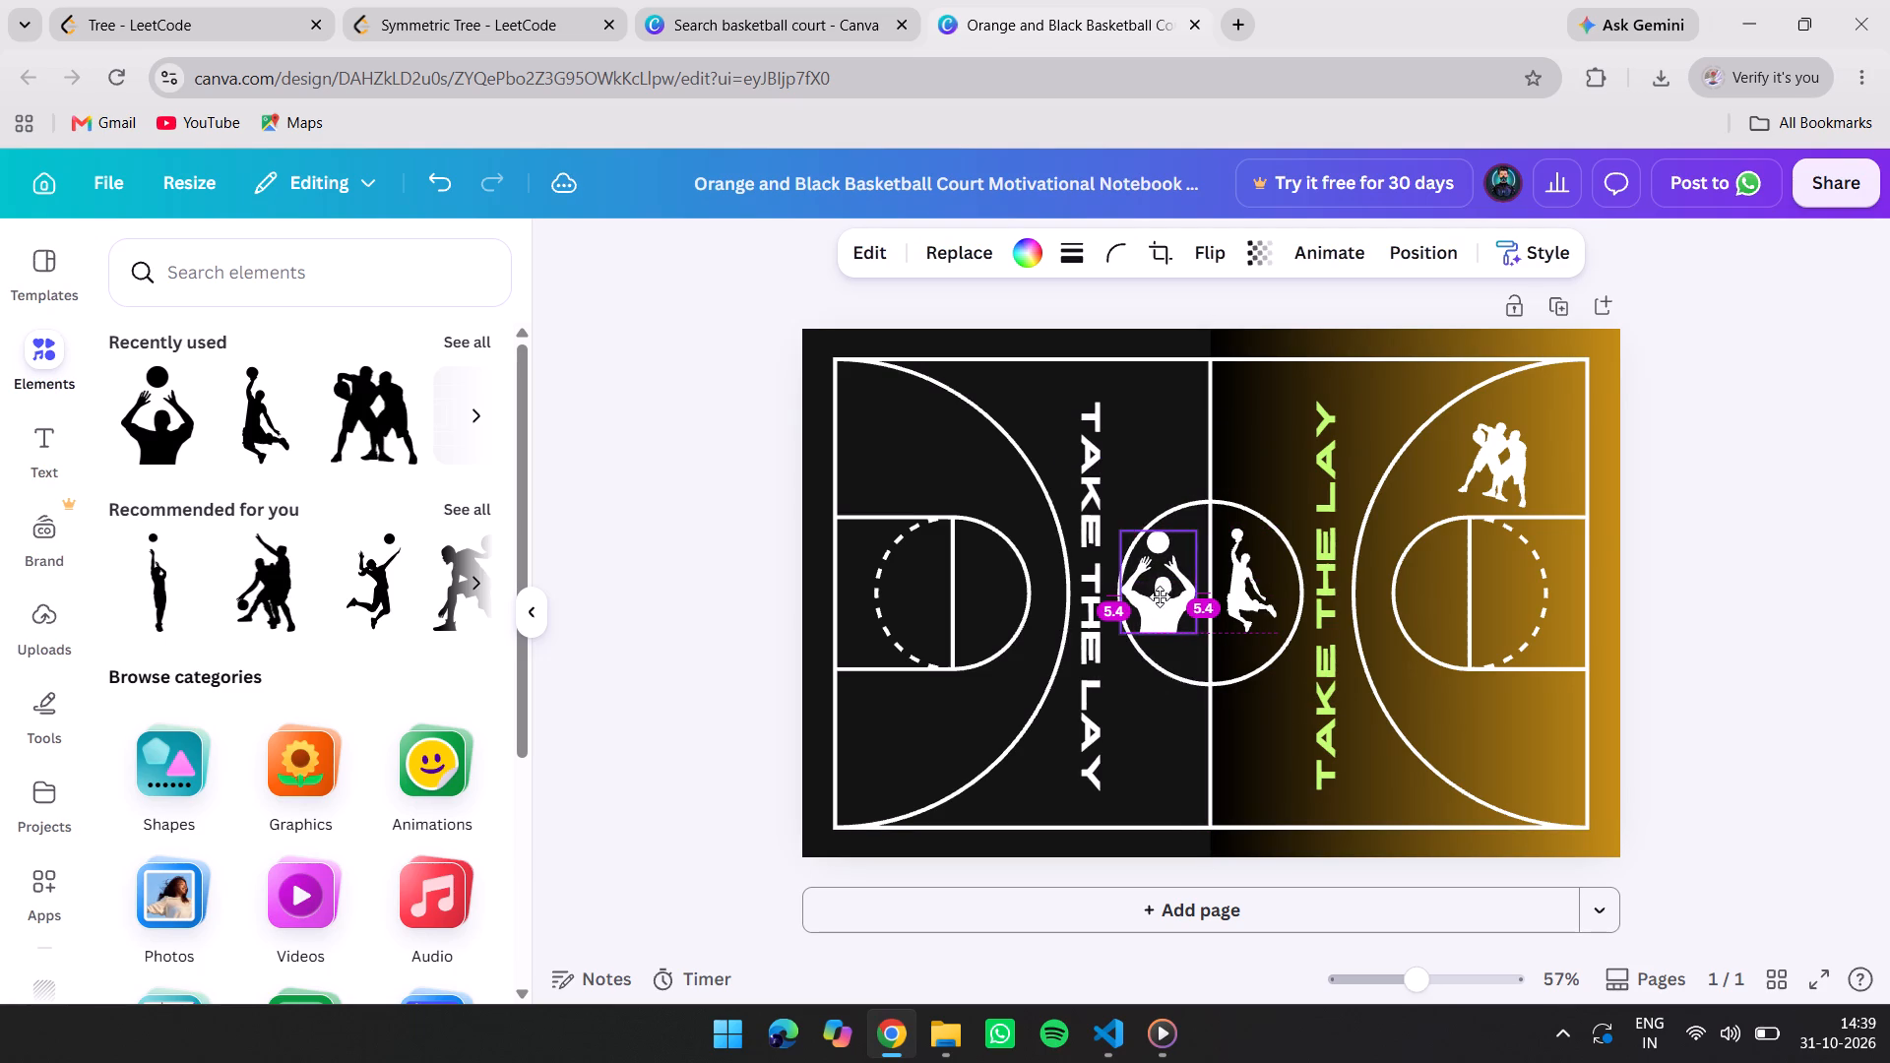
drag(1160, 596, 1162, 588)
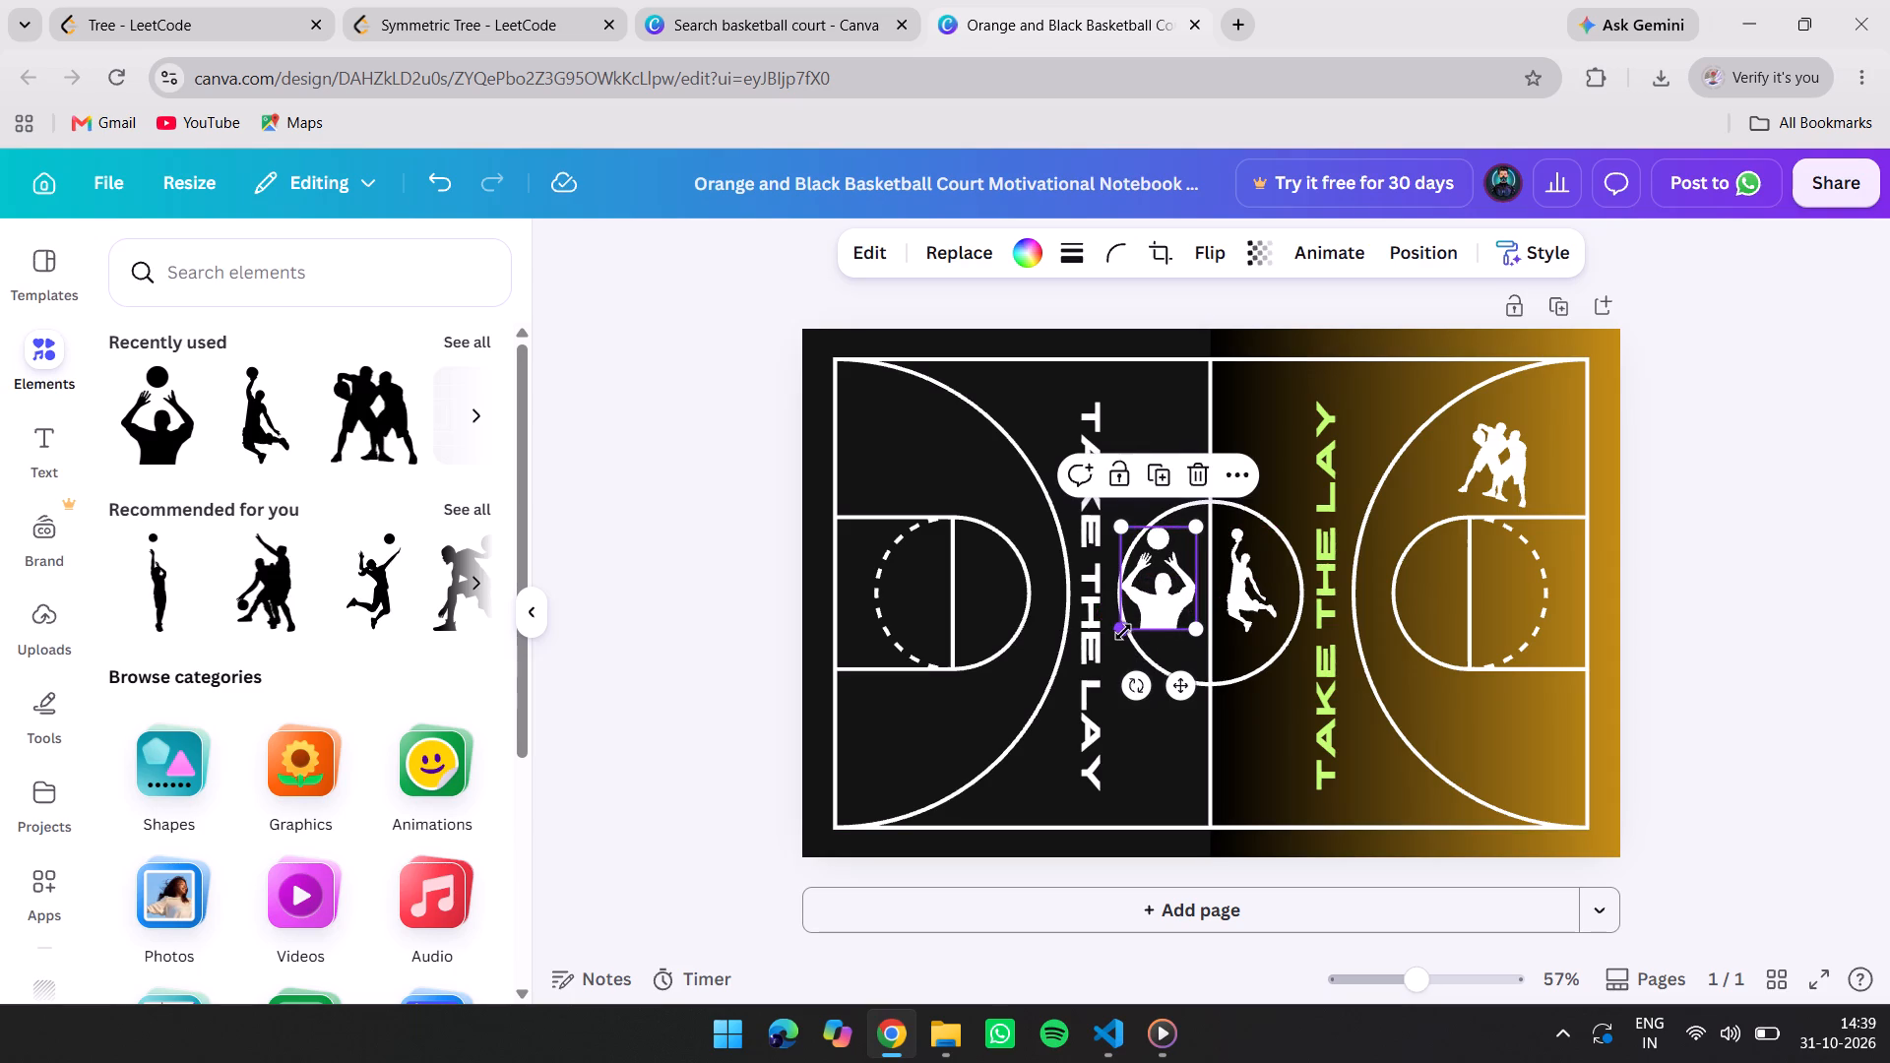
Reduce the raised-arms player silhouette to about 26 by 35 and centre it within the black half of the centre circle.
drag(1119, 632, 1139, 632)
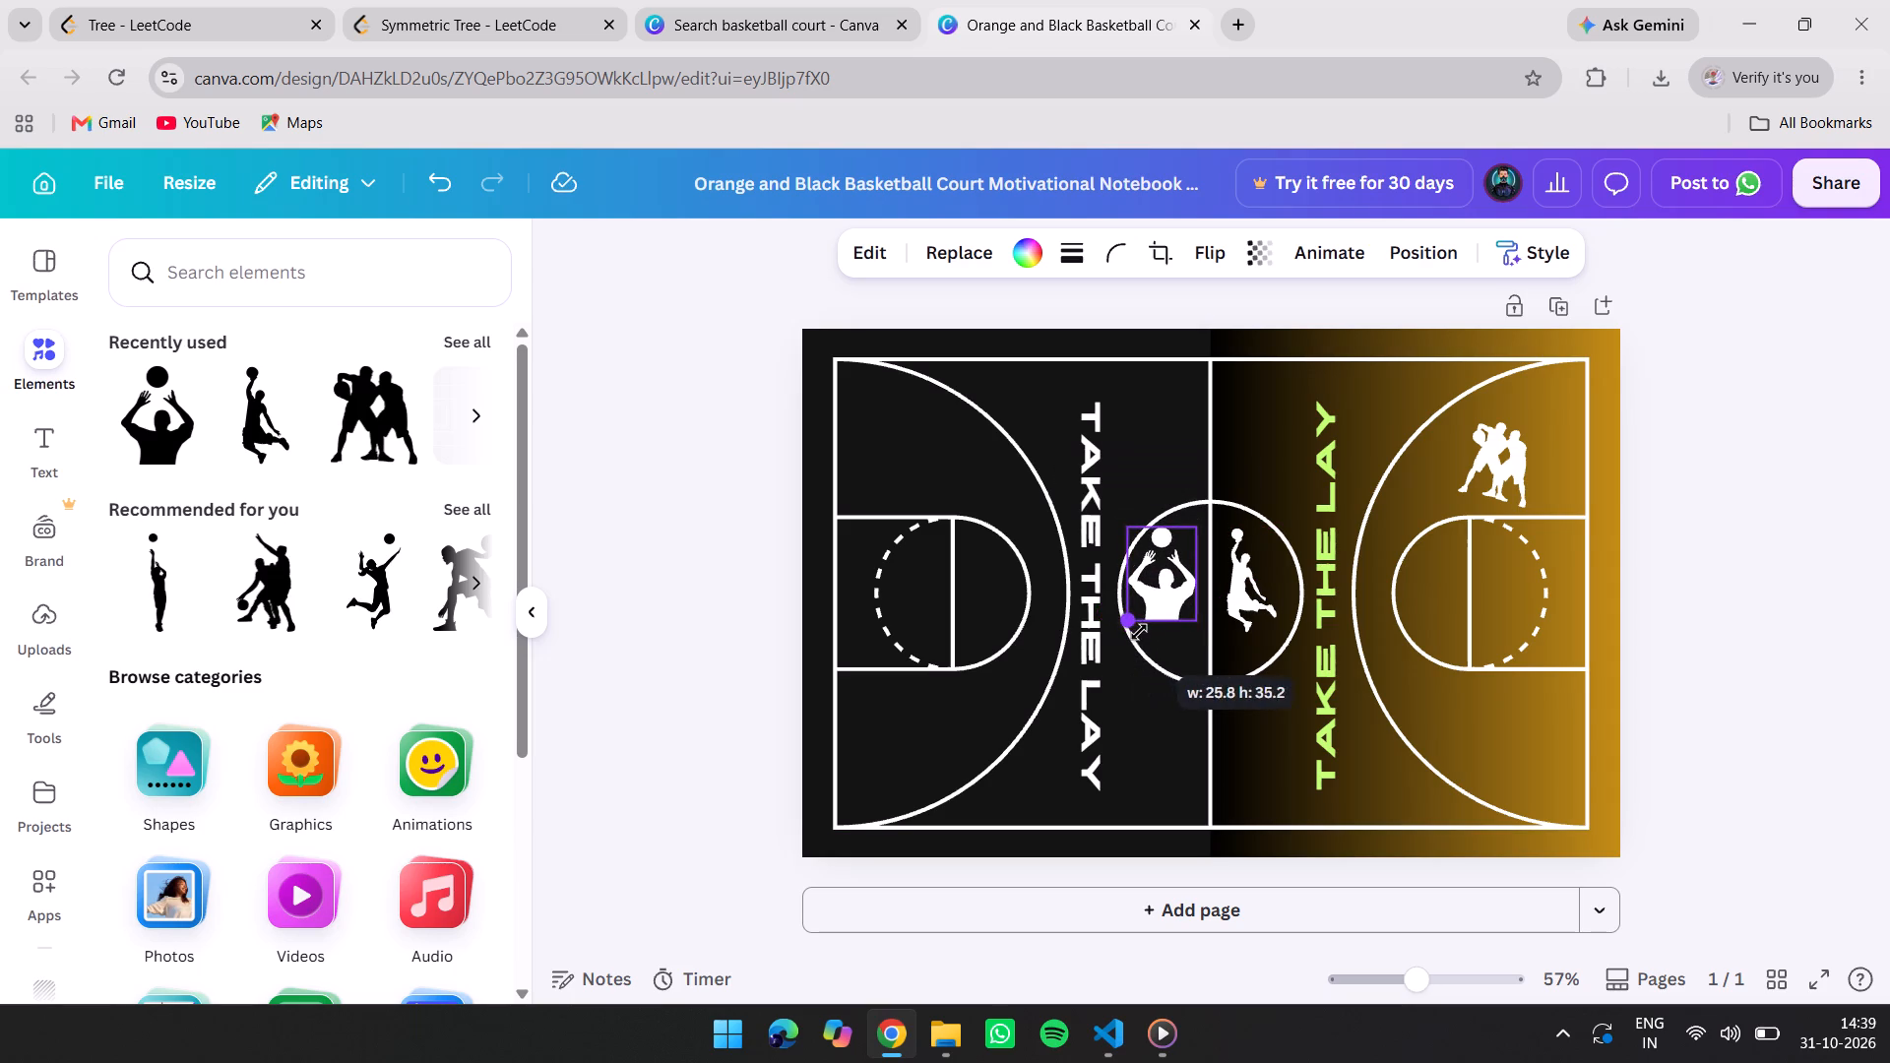
drag(1139, 632, 1137, 632)
drag(1151, 597, 1155, 602)
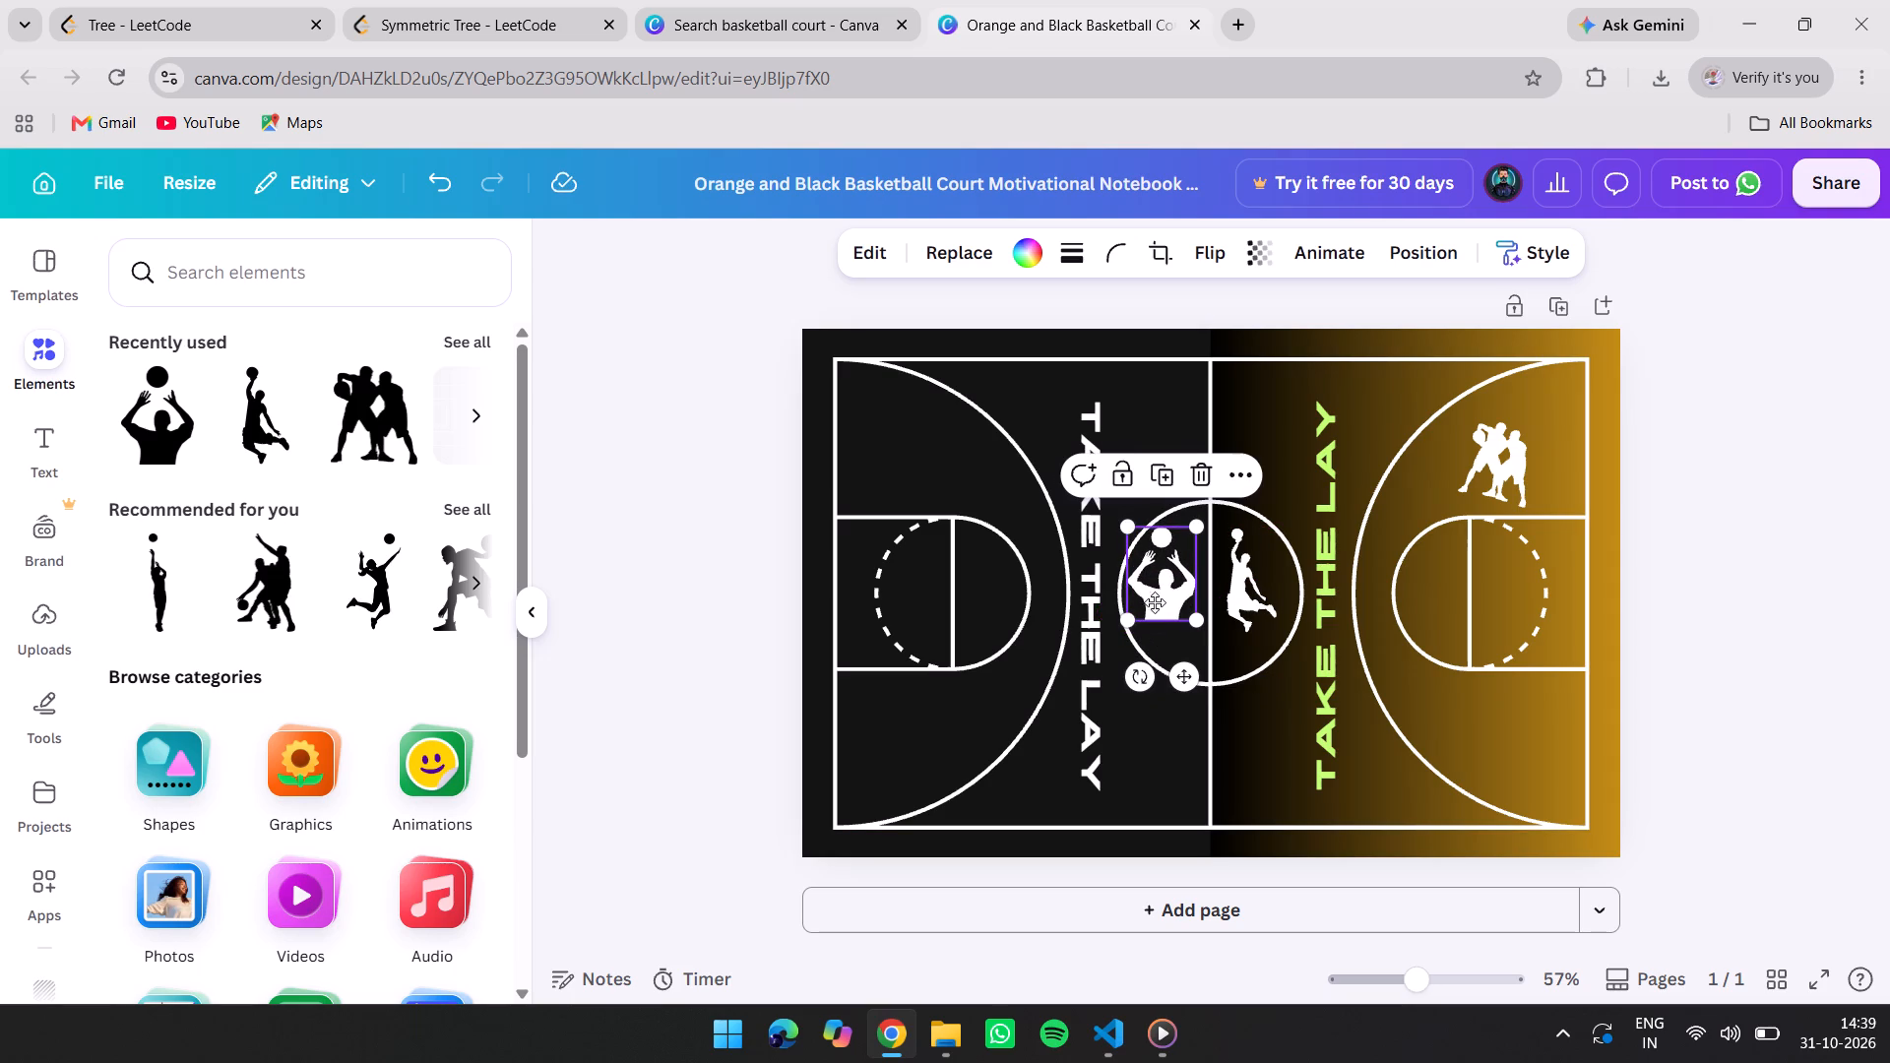
drag(1155, 602, 1162, 608)
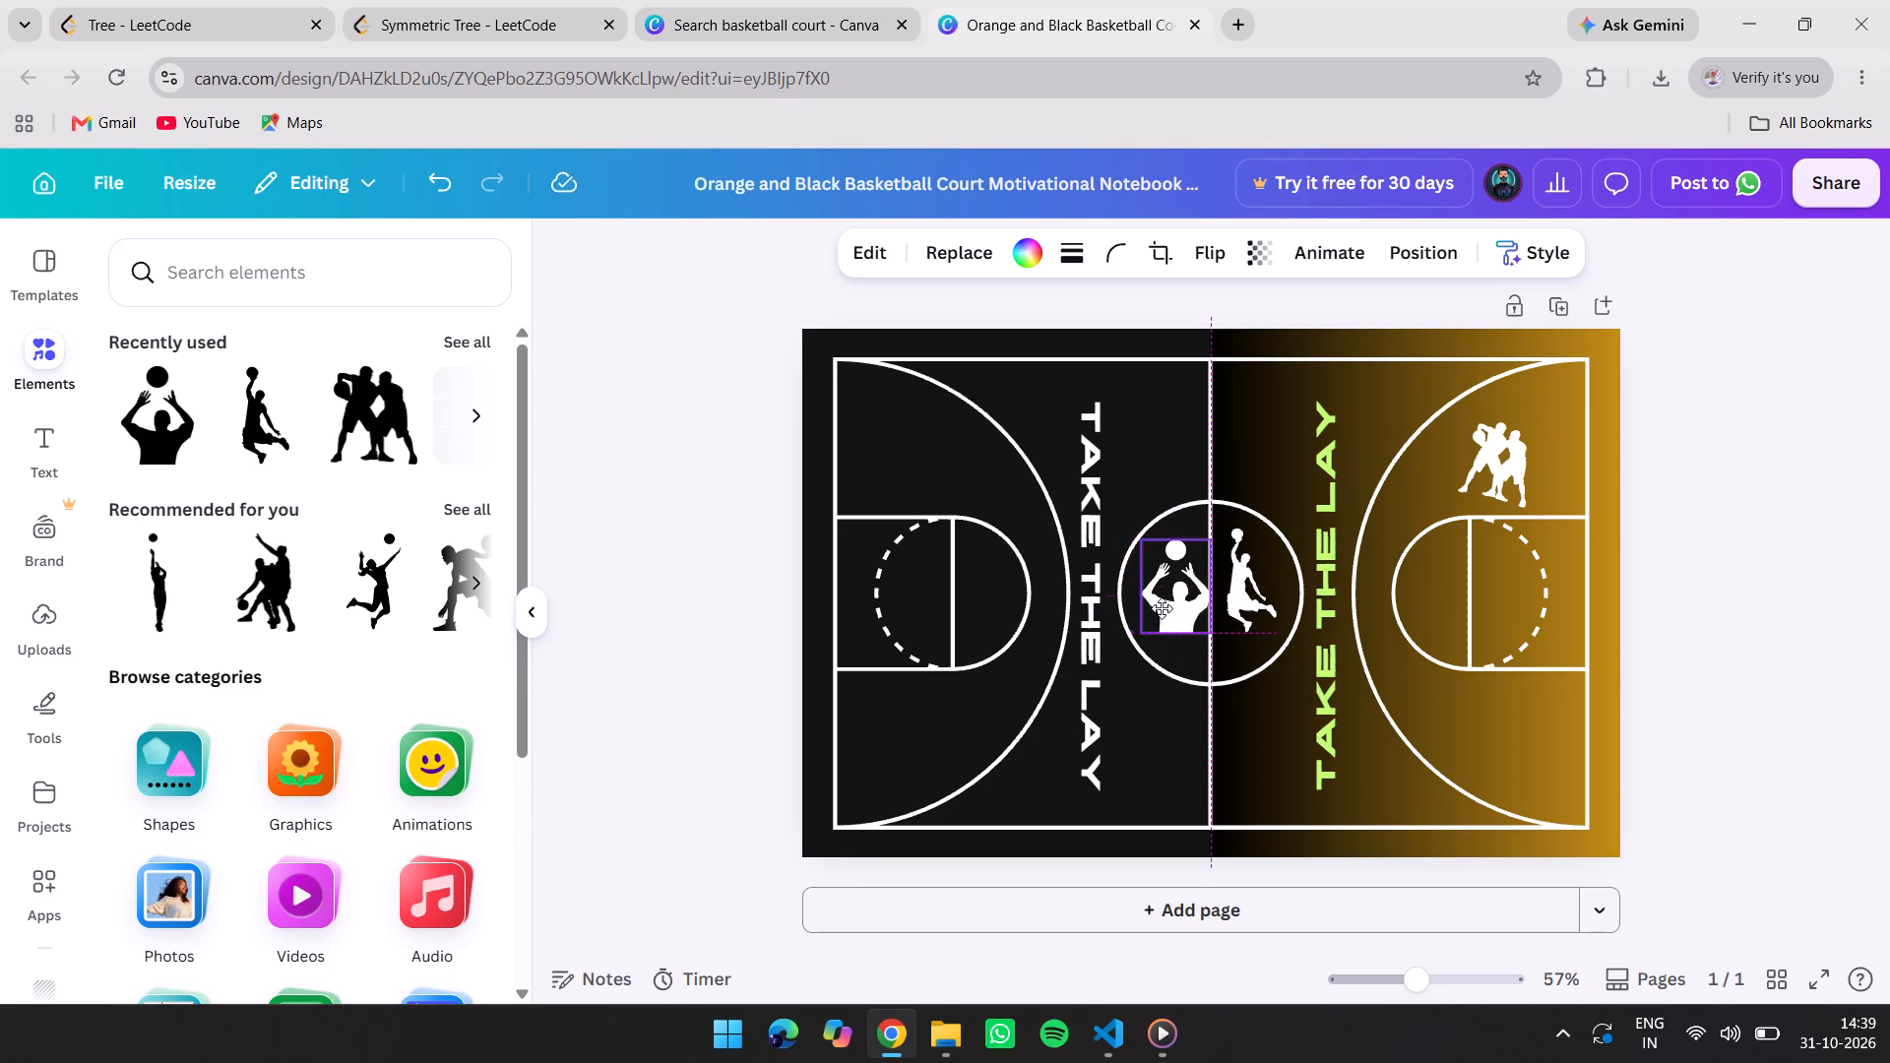
drag(1162, 608, 1158, 606)
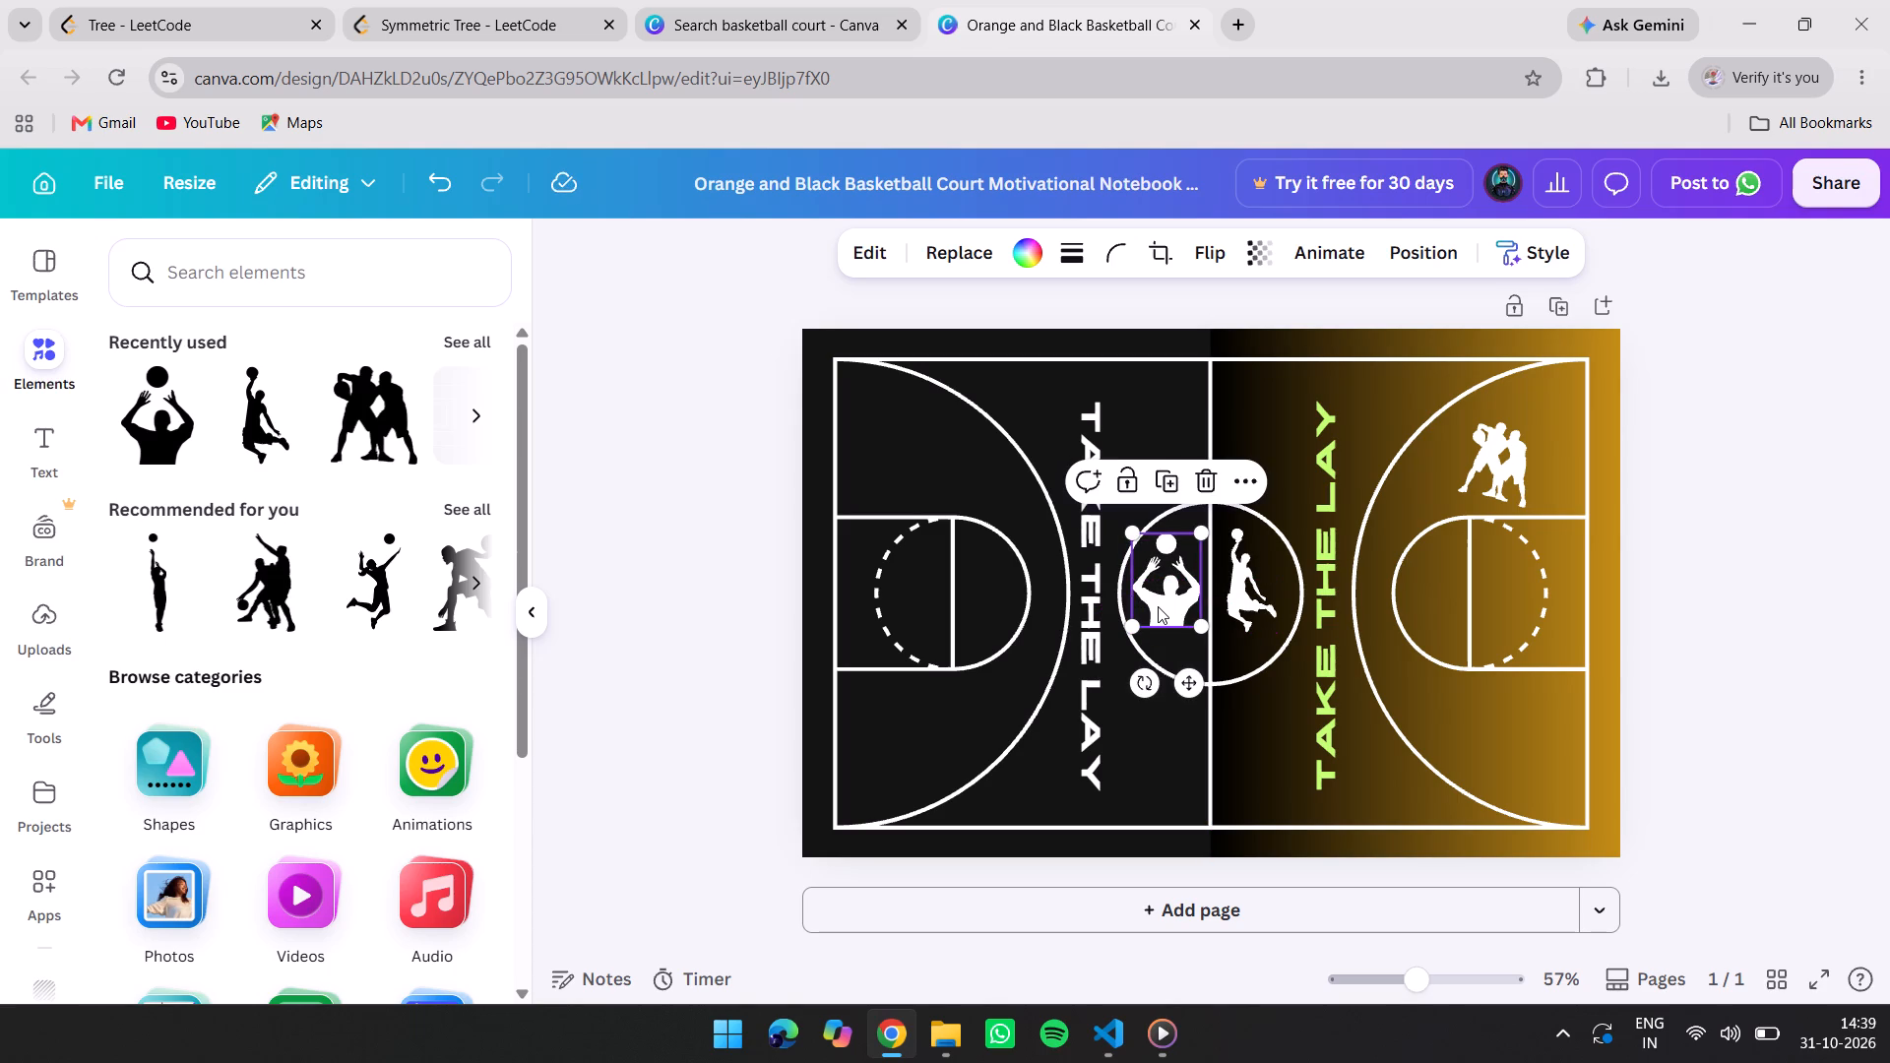
click(1195, 630)
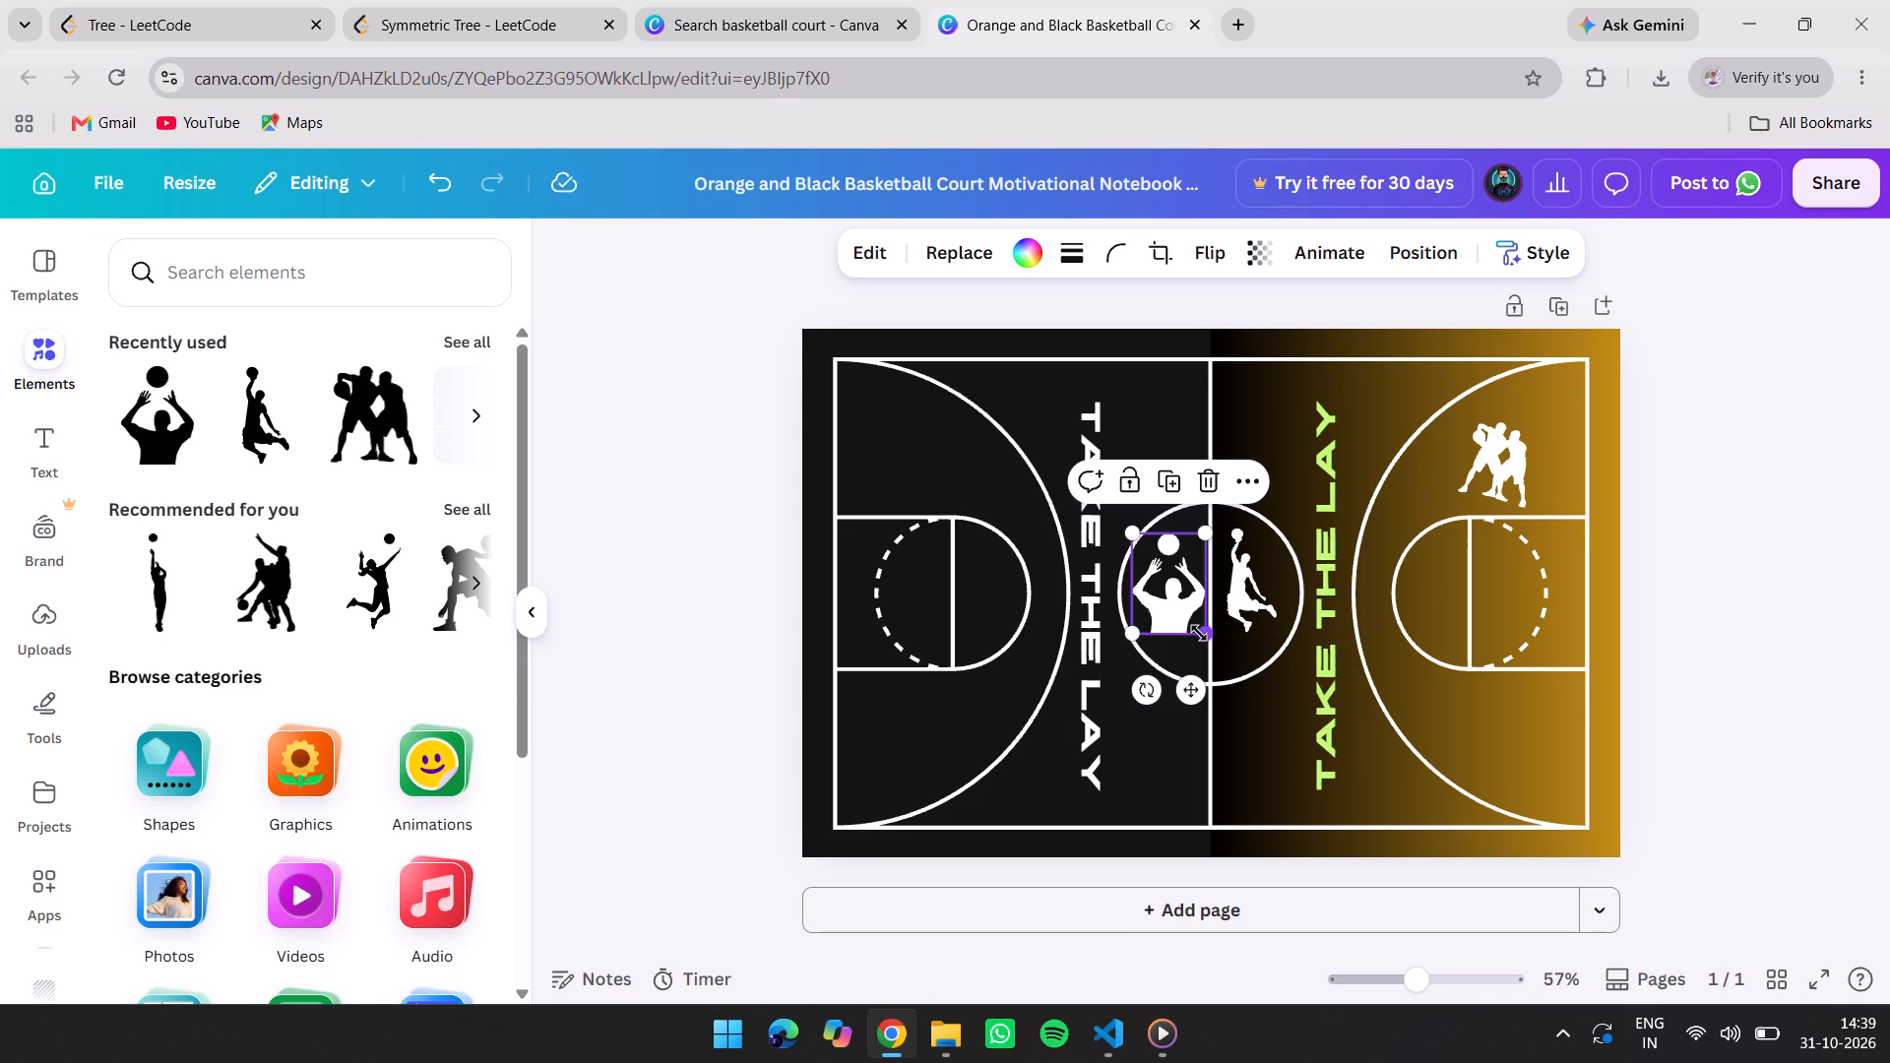
click(1199, 633)
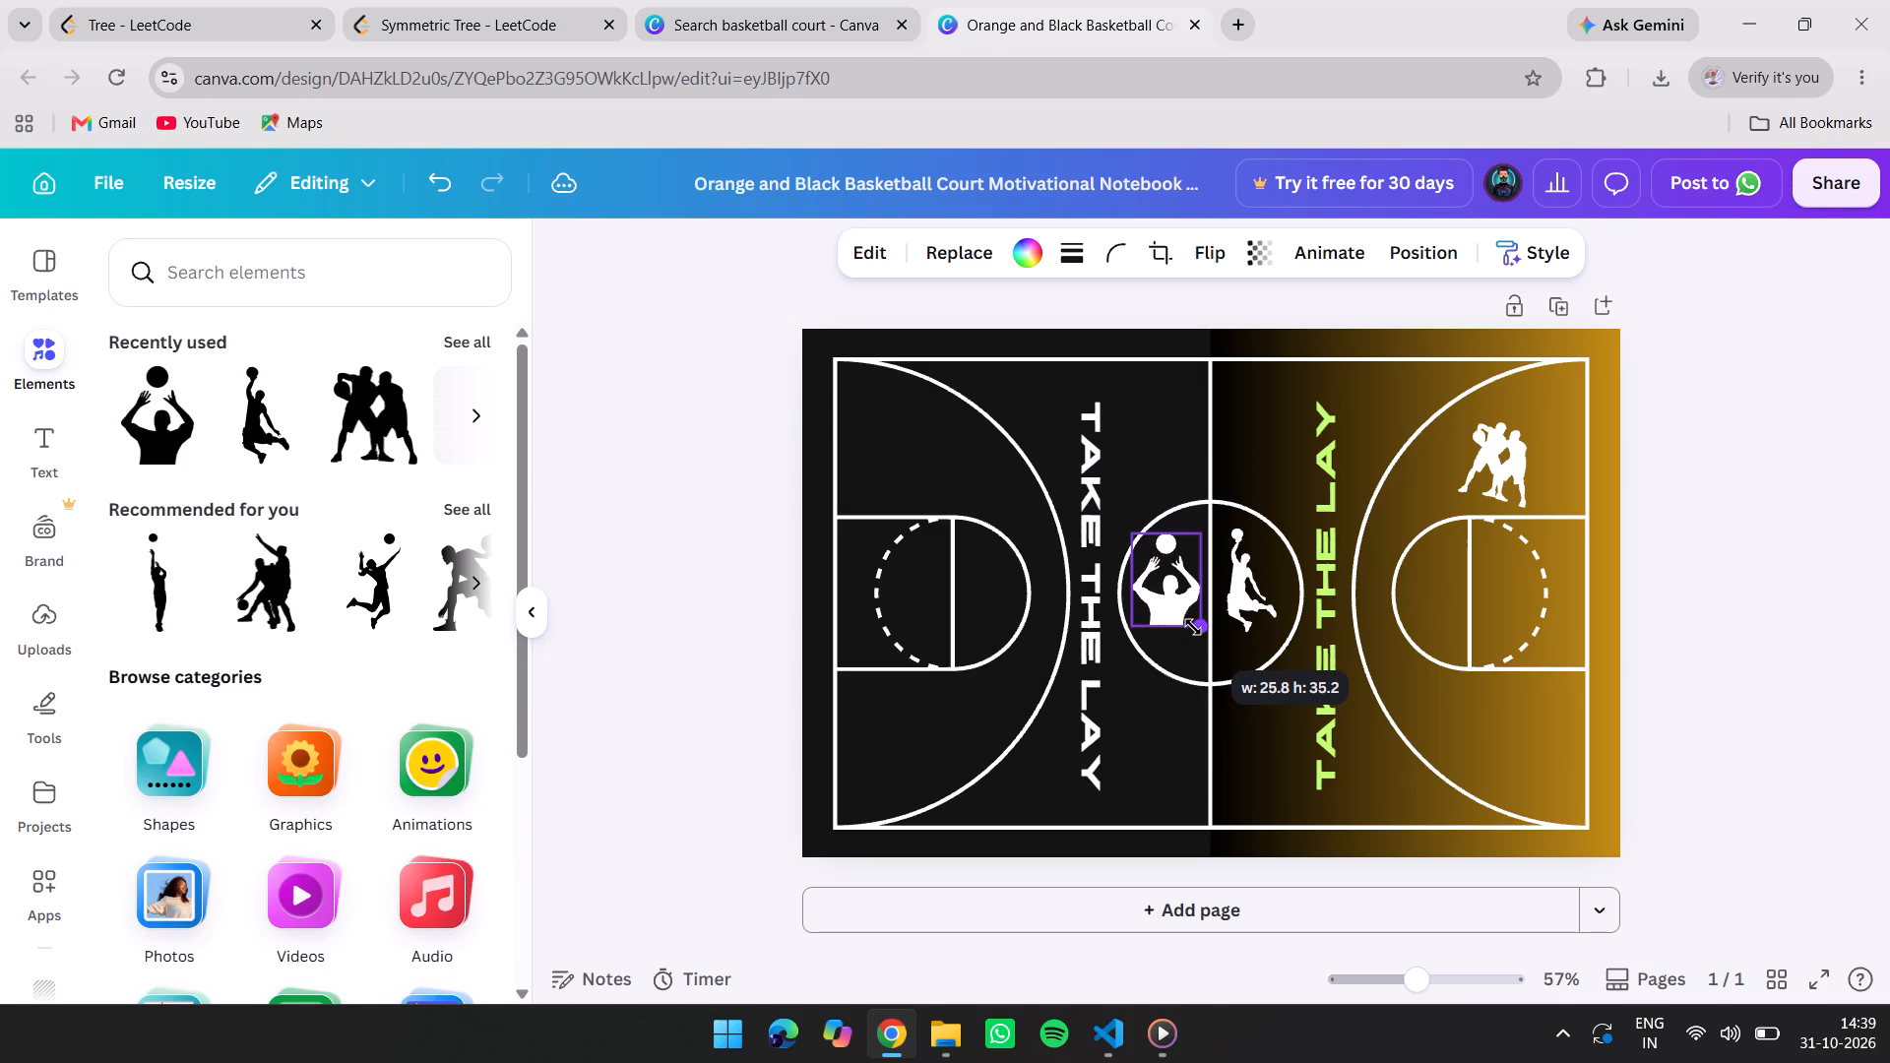
click(1013, 440)
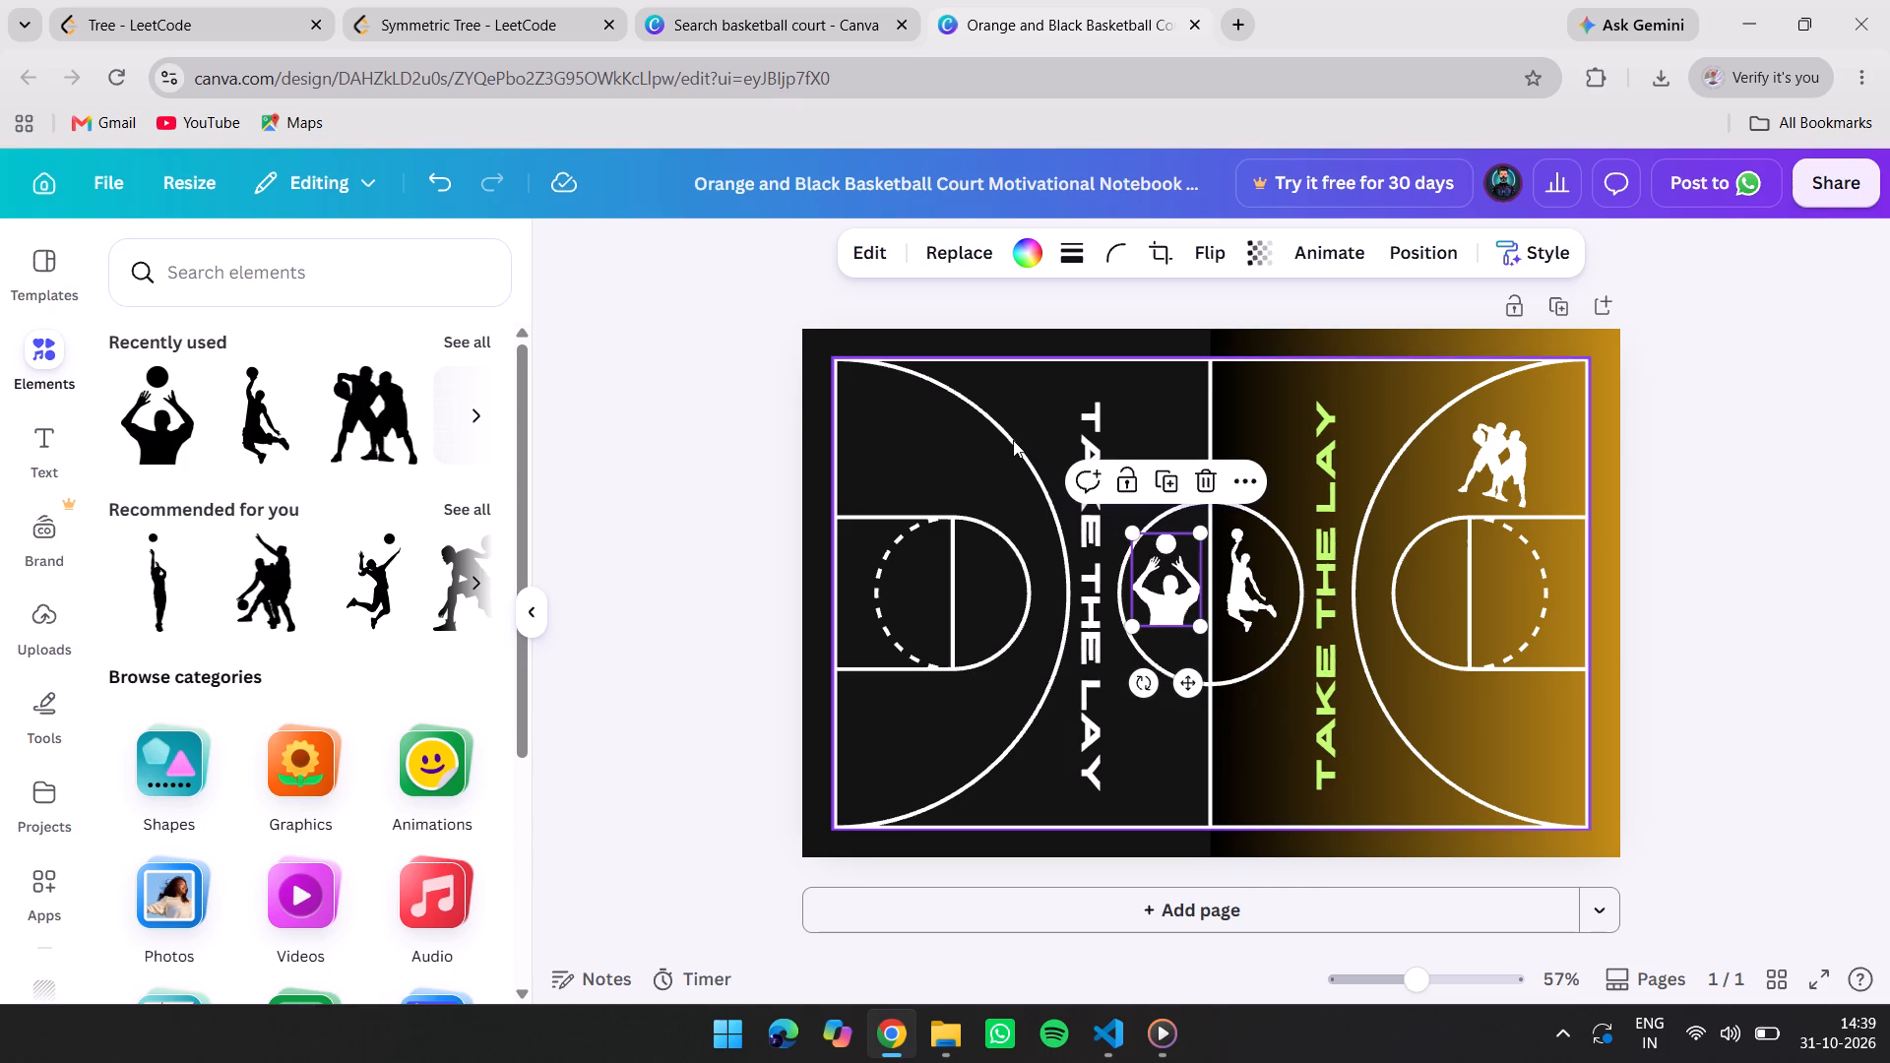
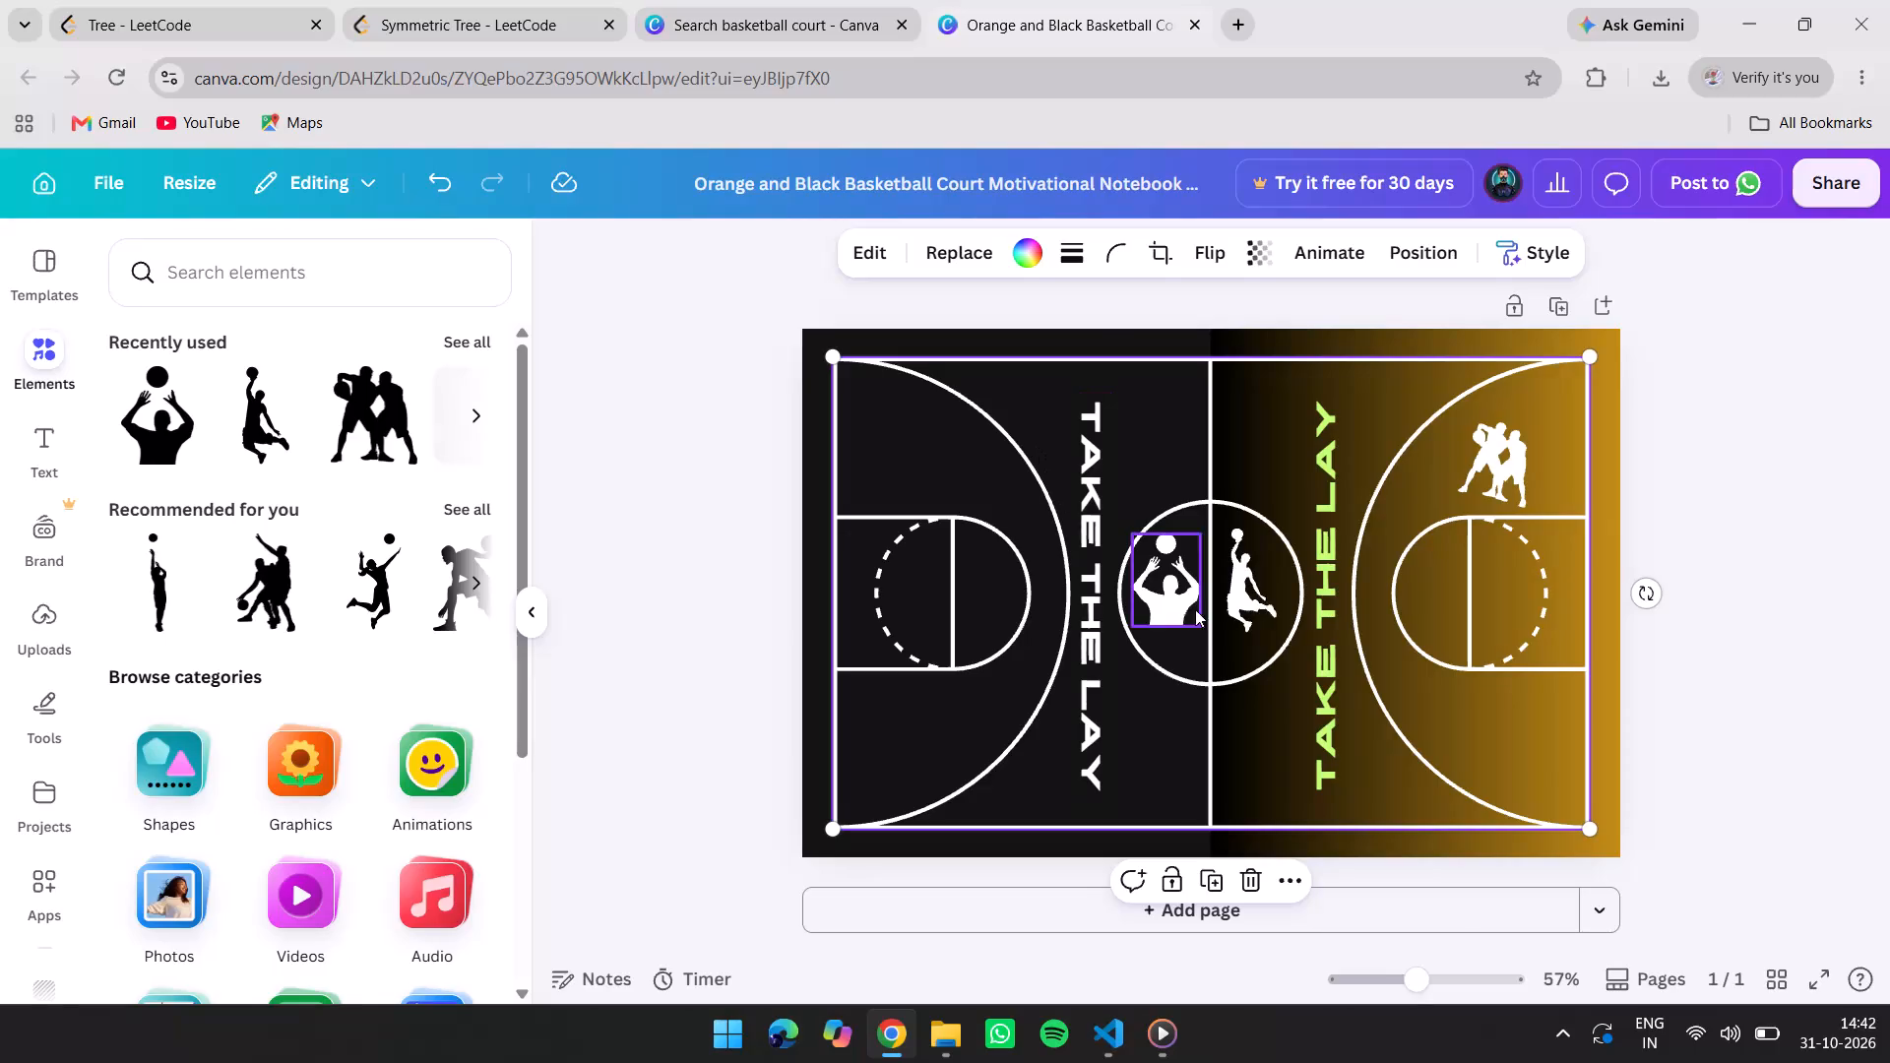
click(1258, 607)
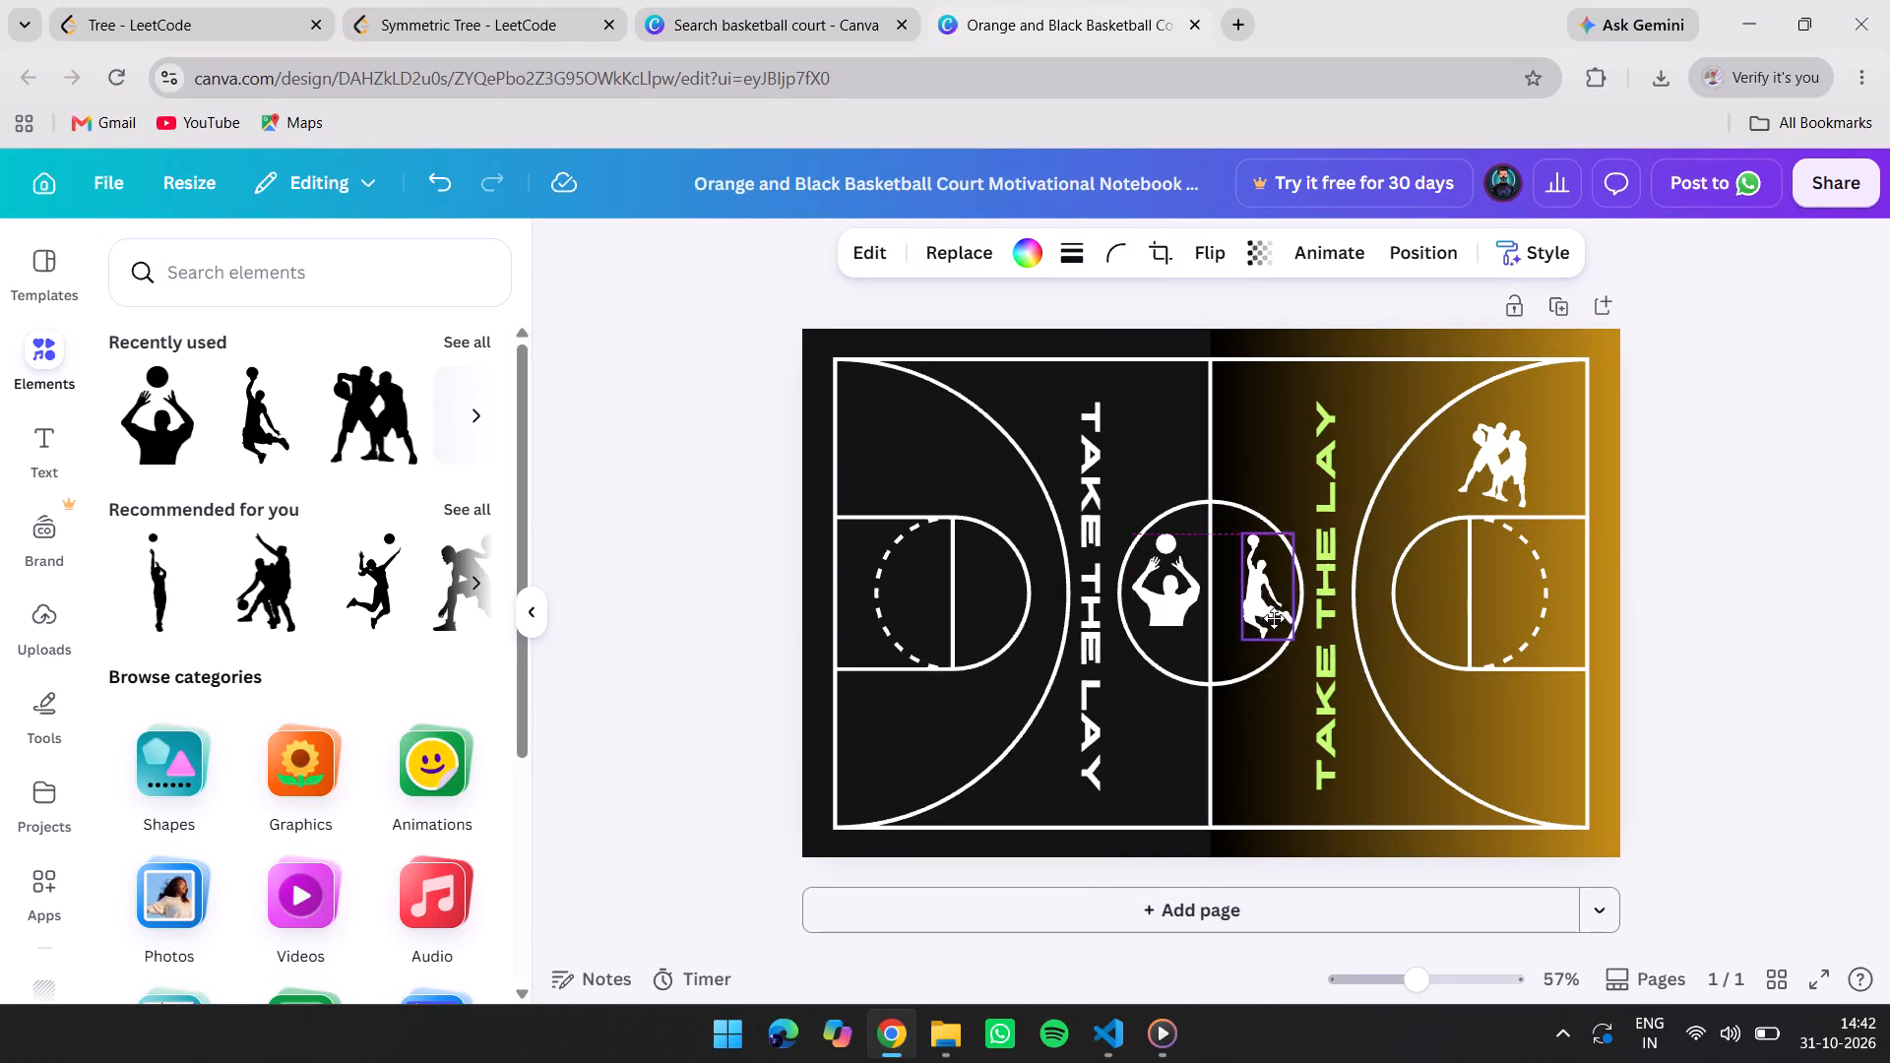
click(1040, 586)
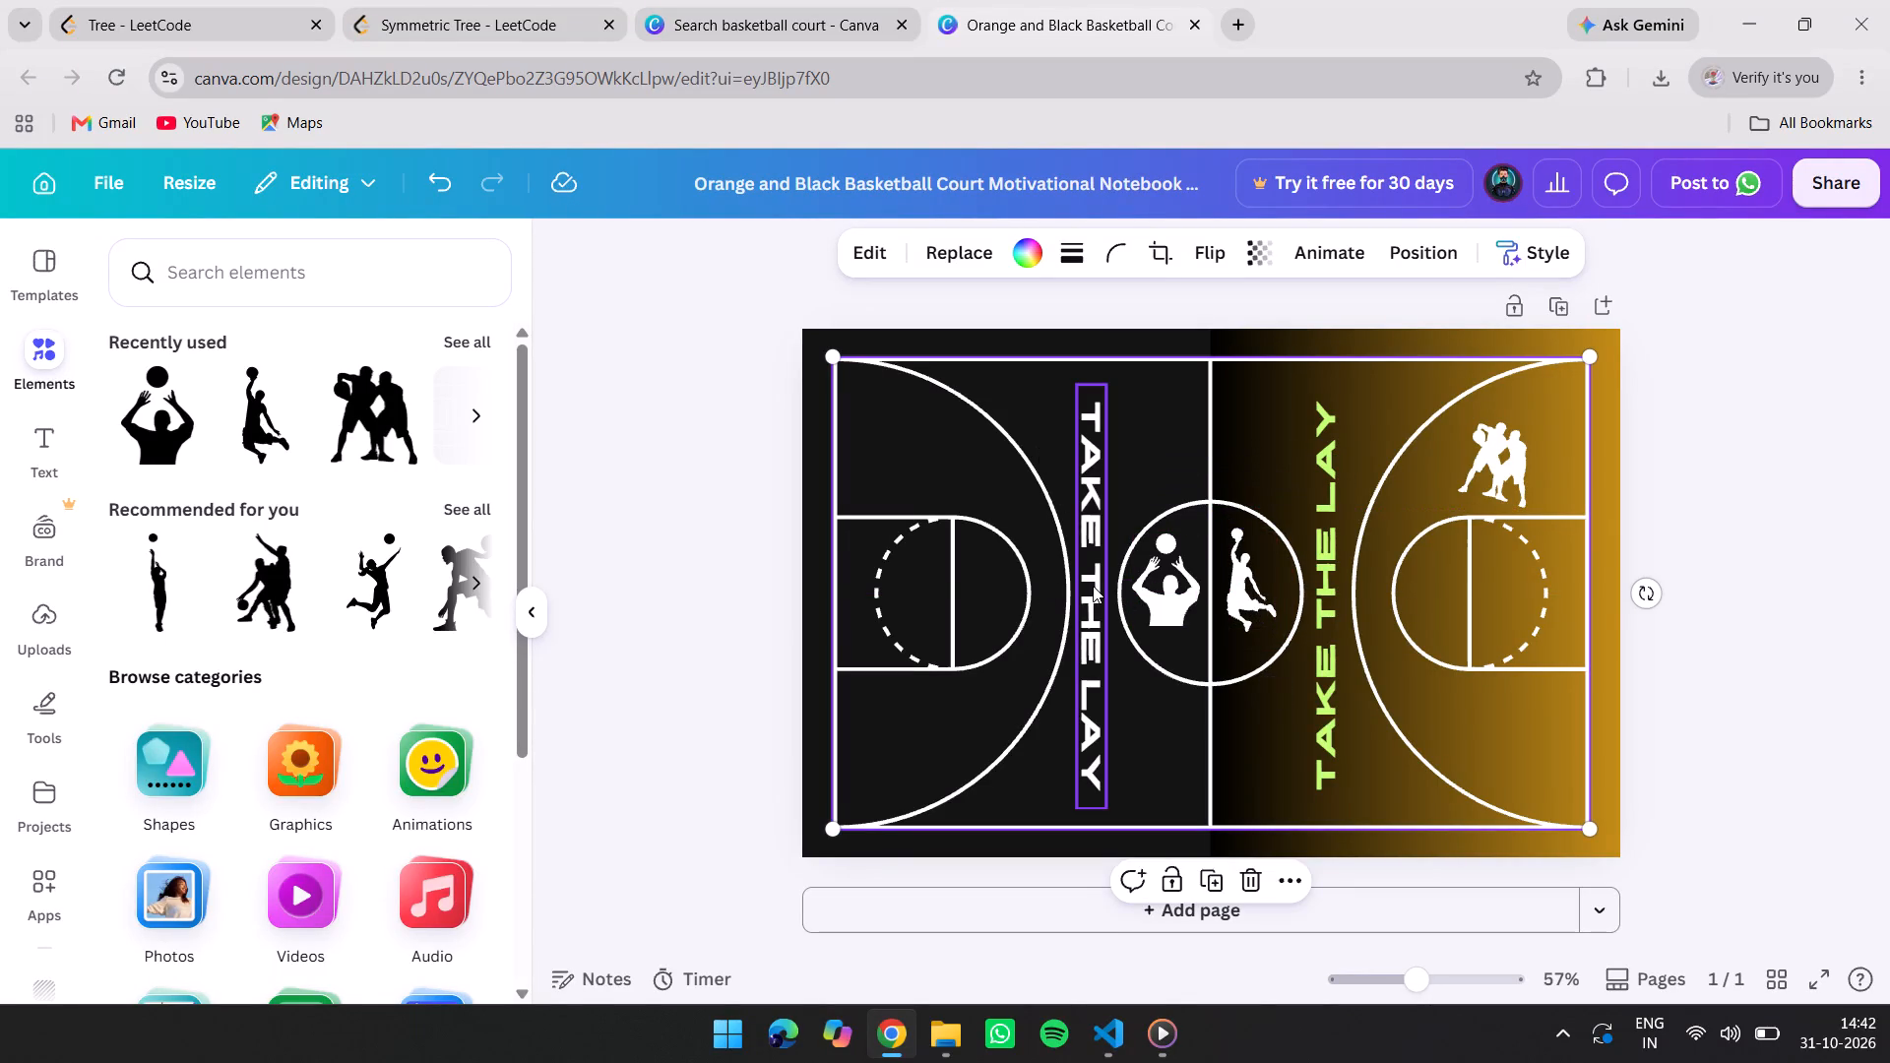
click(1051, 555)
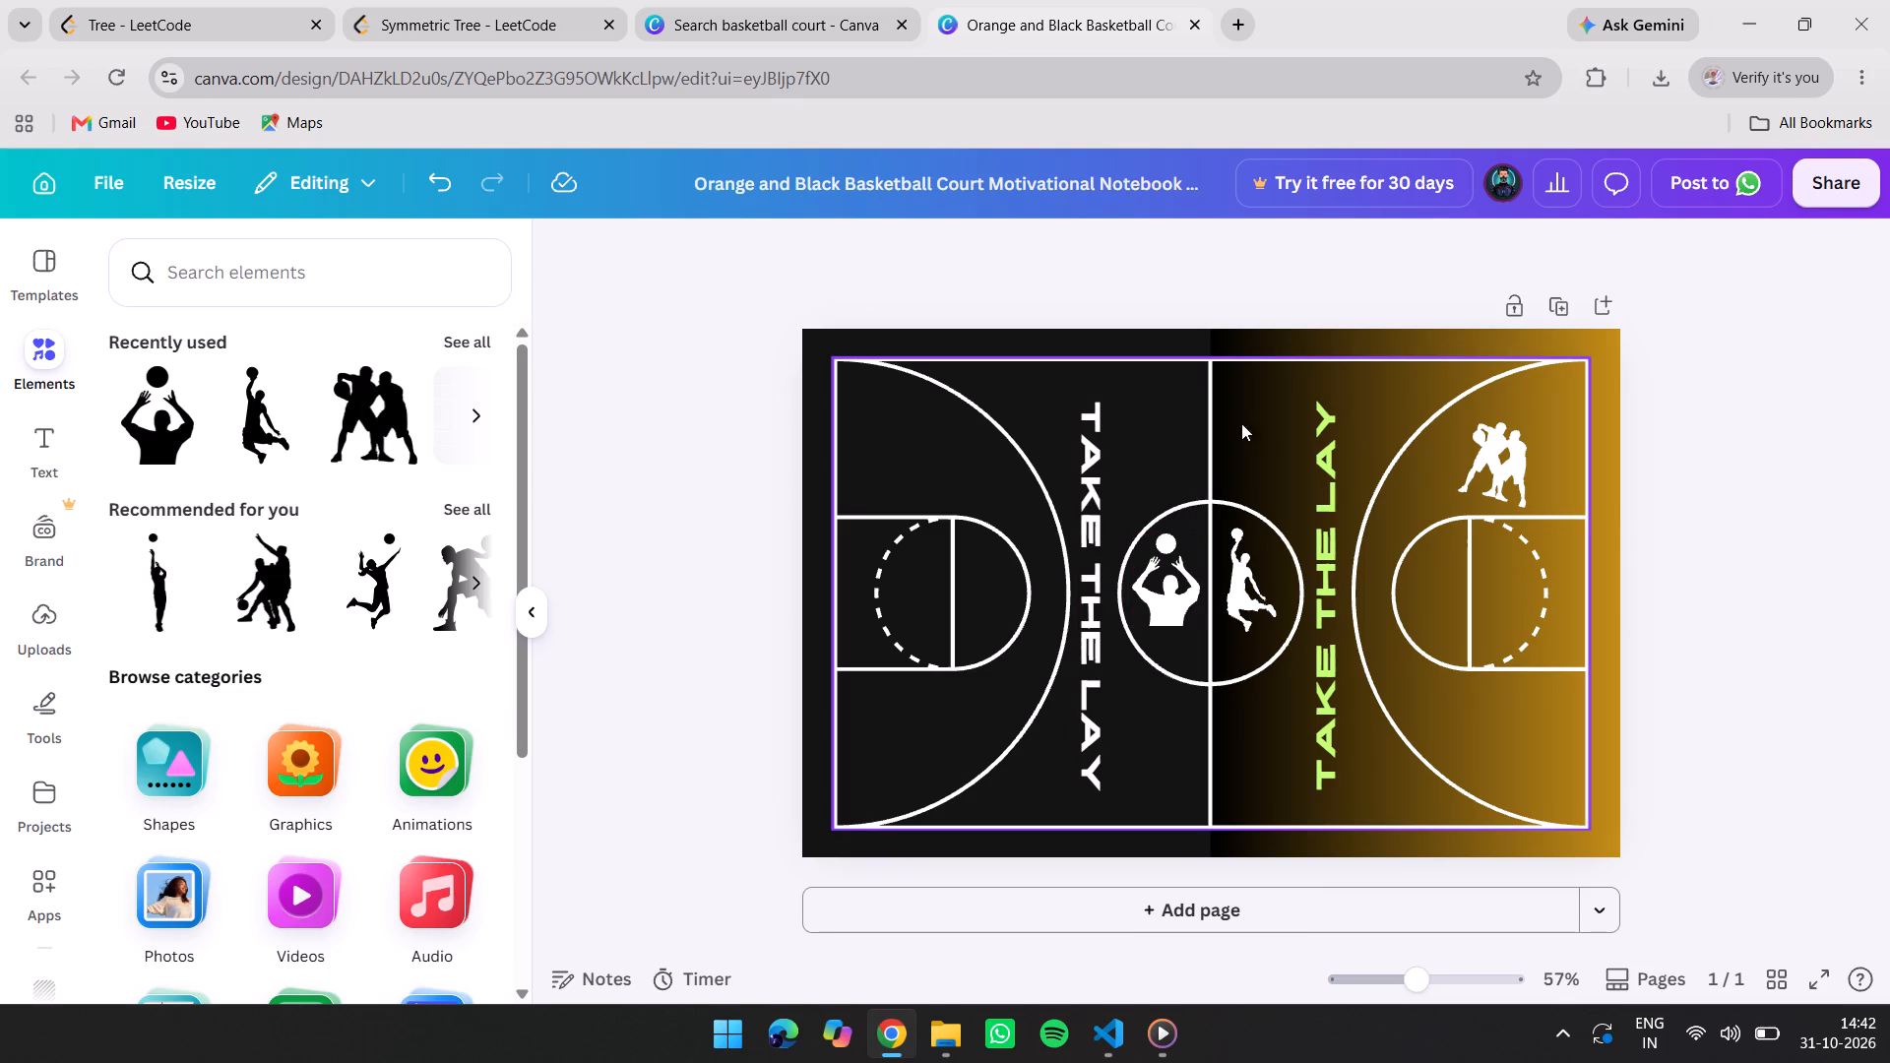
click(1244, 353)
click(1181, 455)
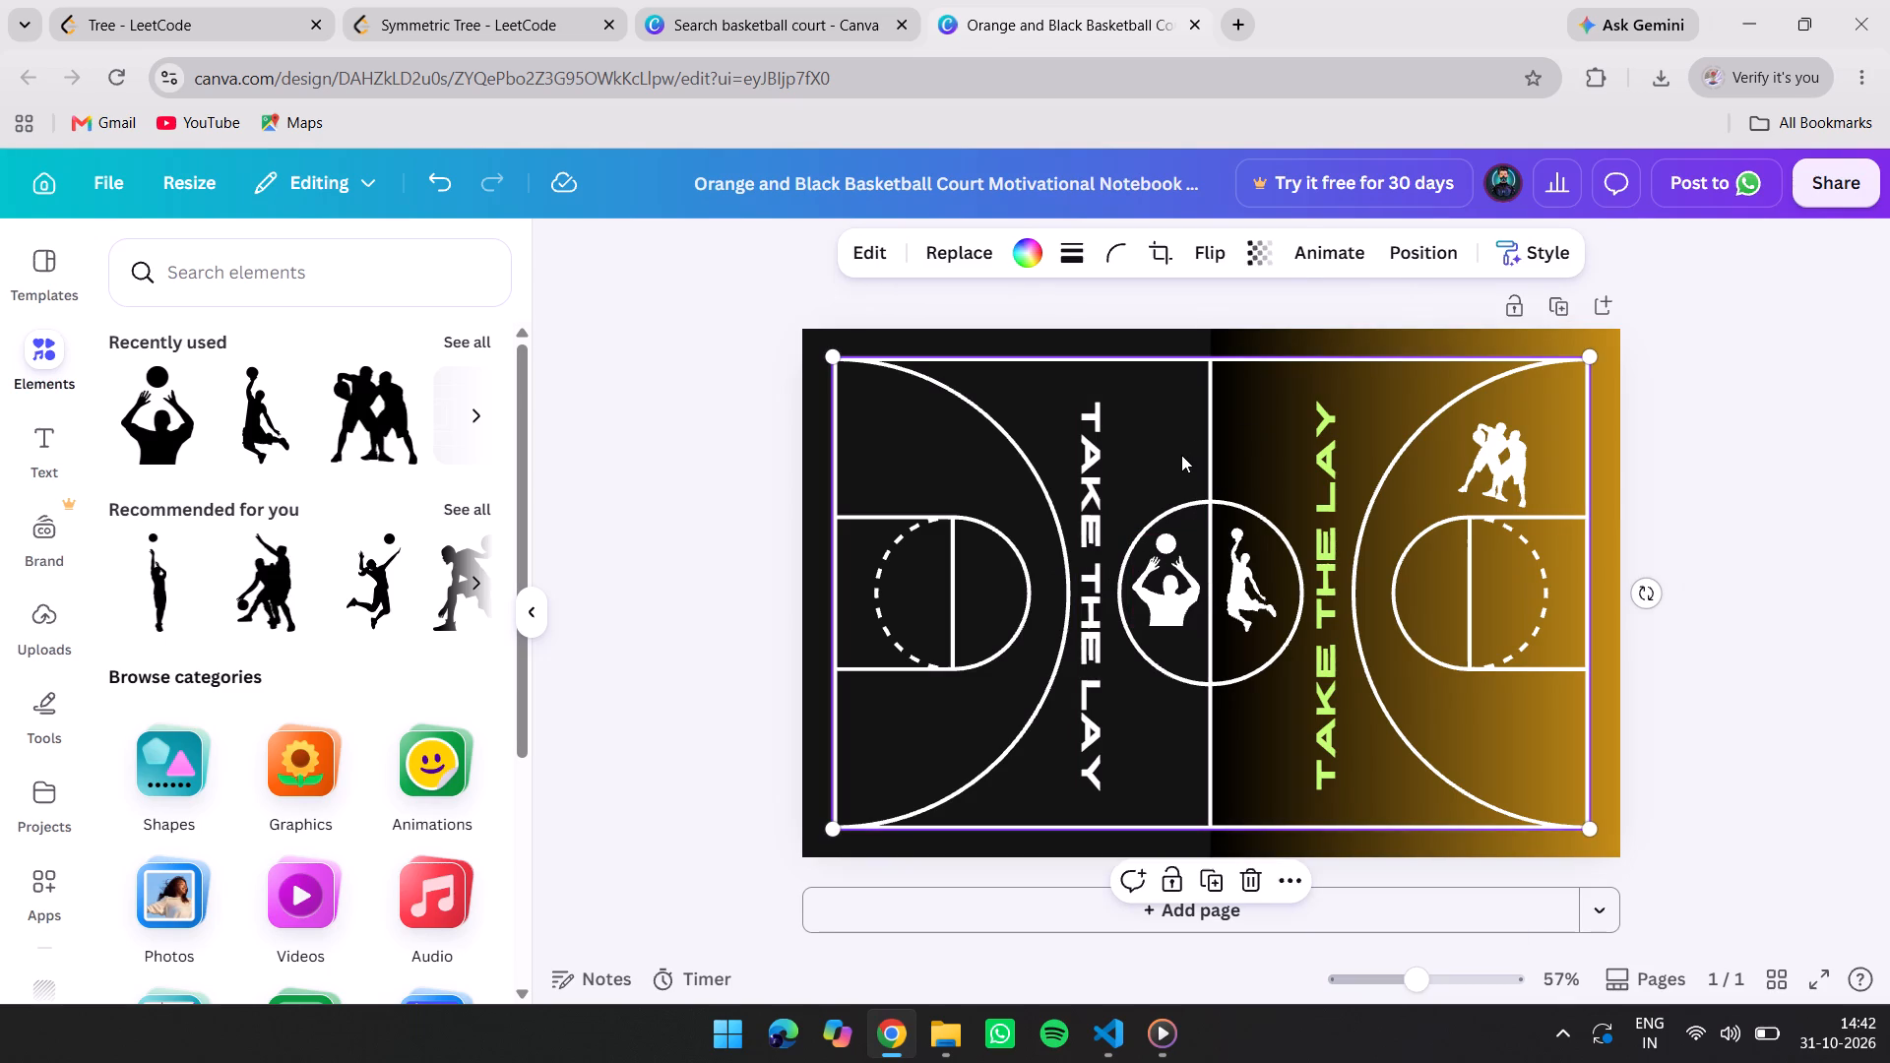
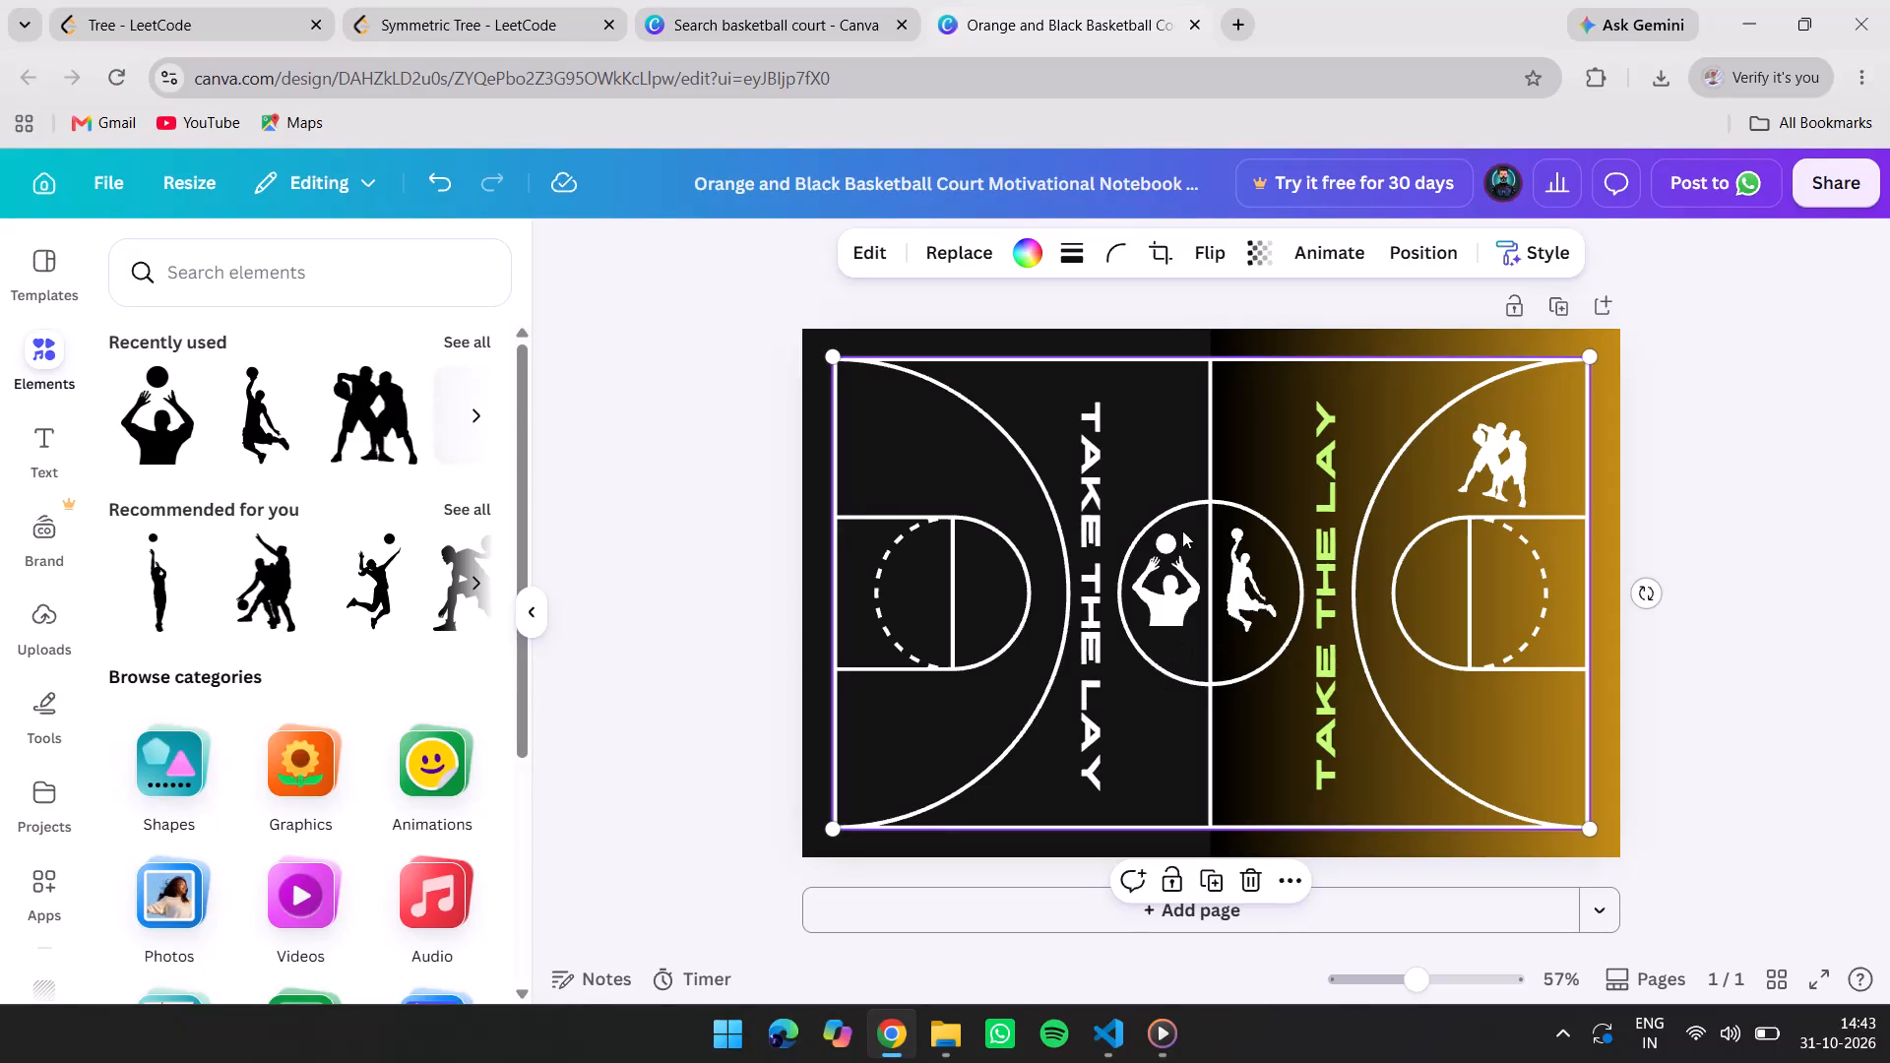
Select the white vertical "TAKE THE LAY" text on the black half of the court.
click(1165, 554)
click(1095, 545)
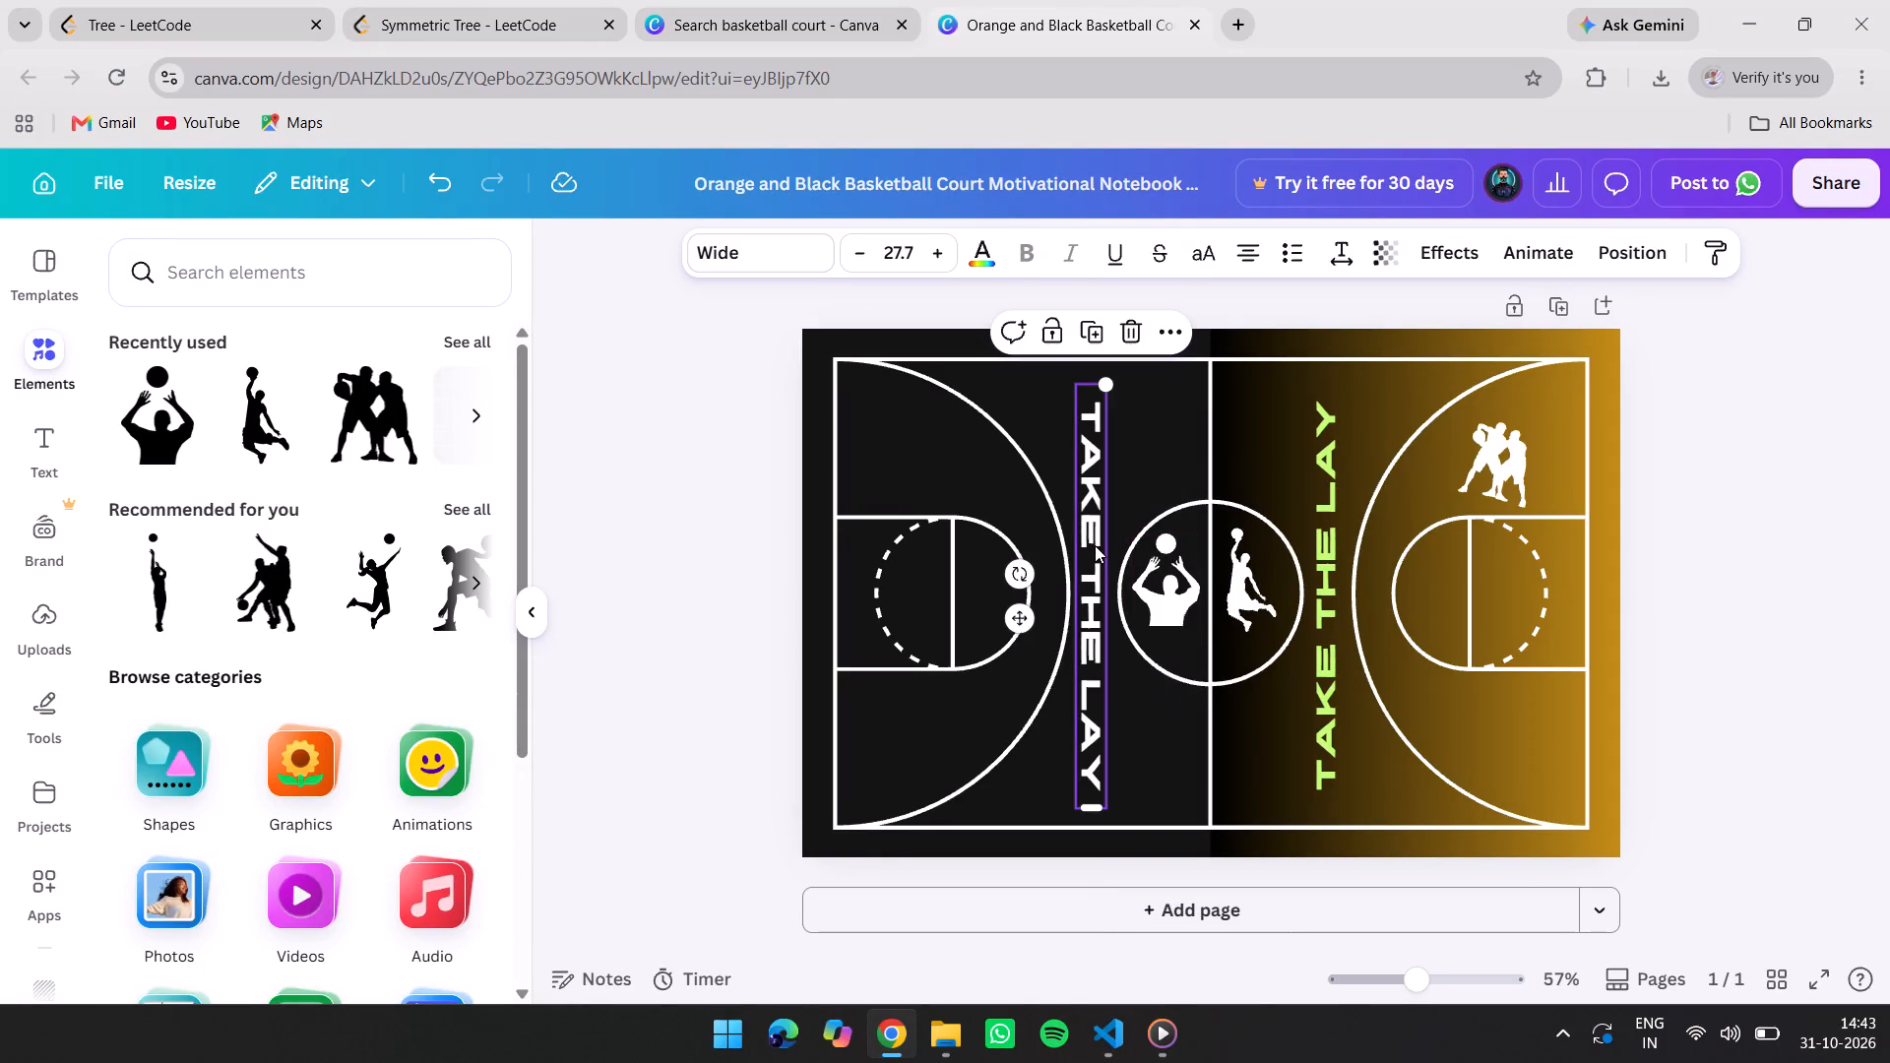
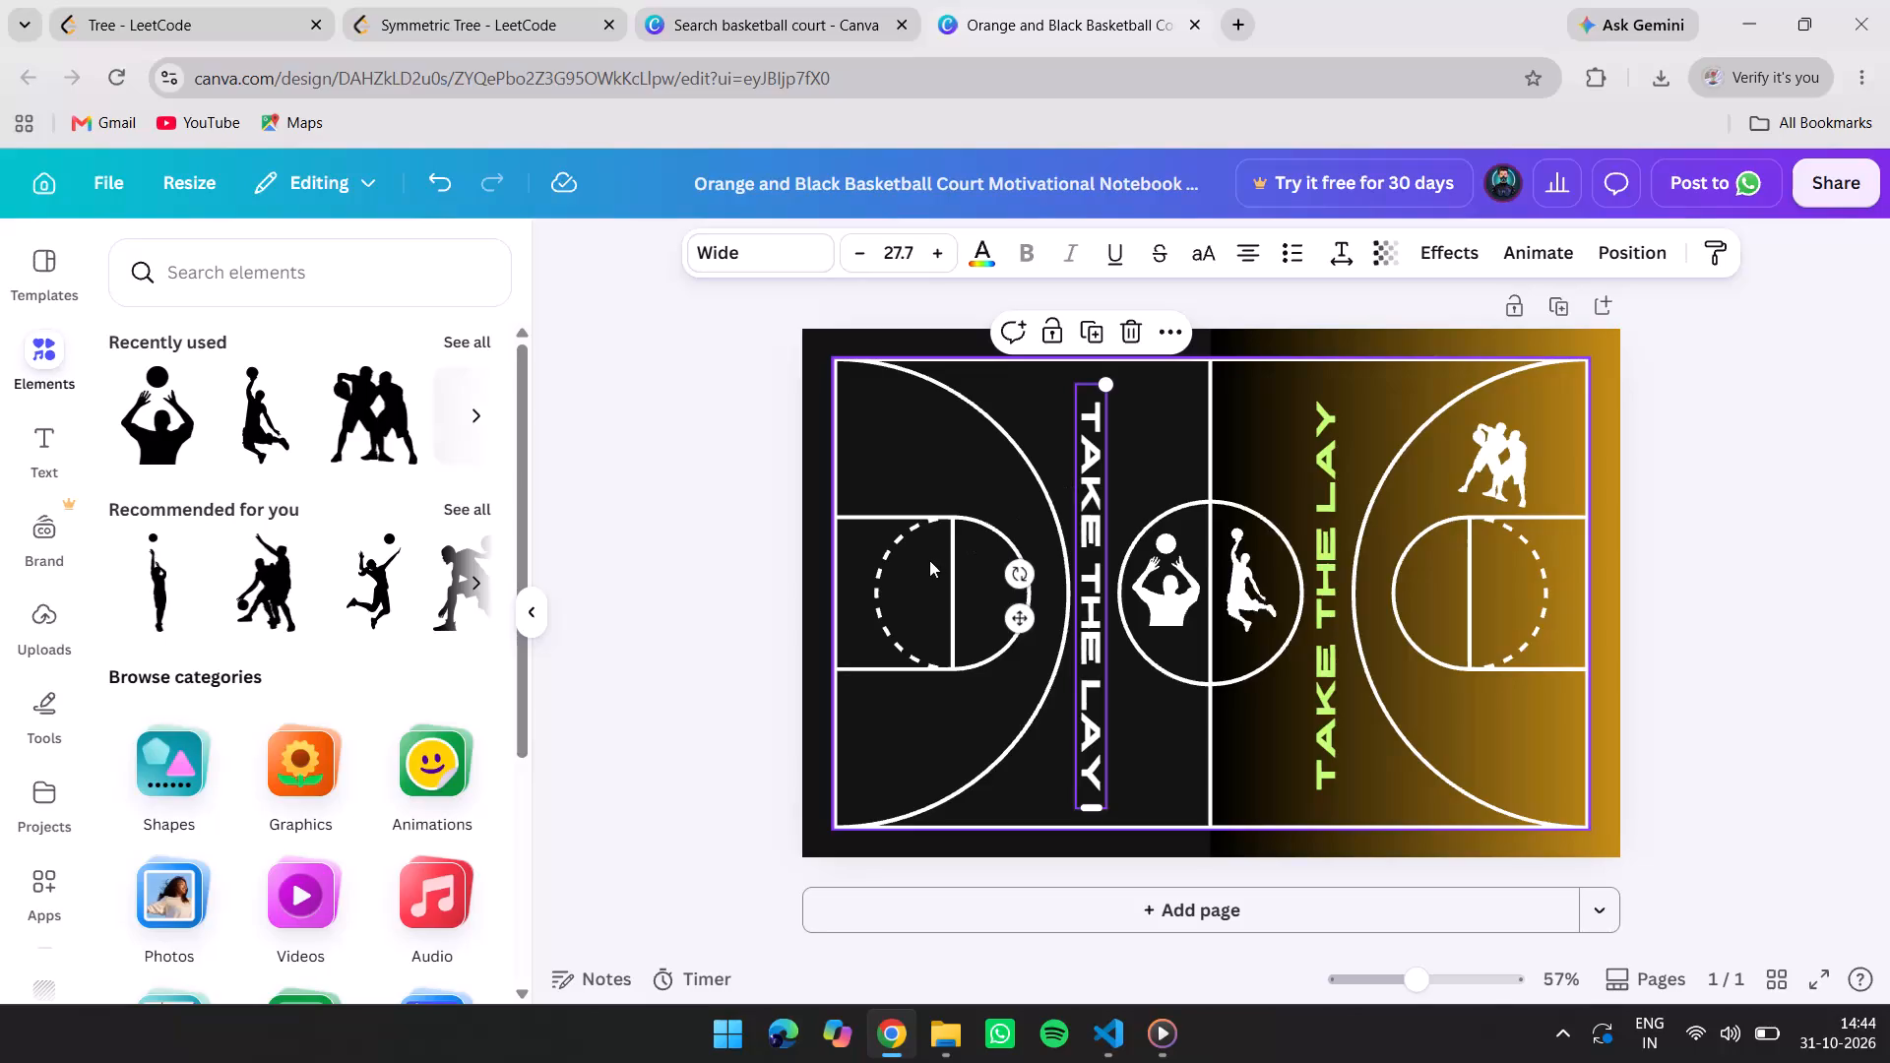
Select the white vertical "TAKE THE LAY" text on the black half of the court again.
click(929, 560)
click(985, 541)
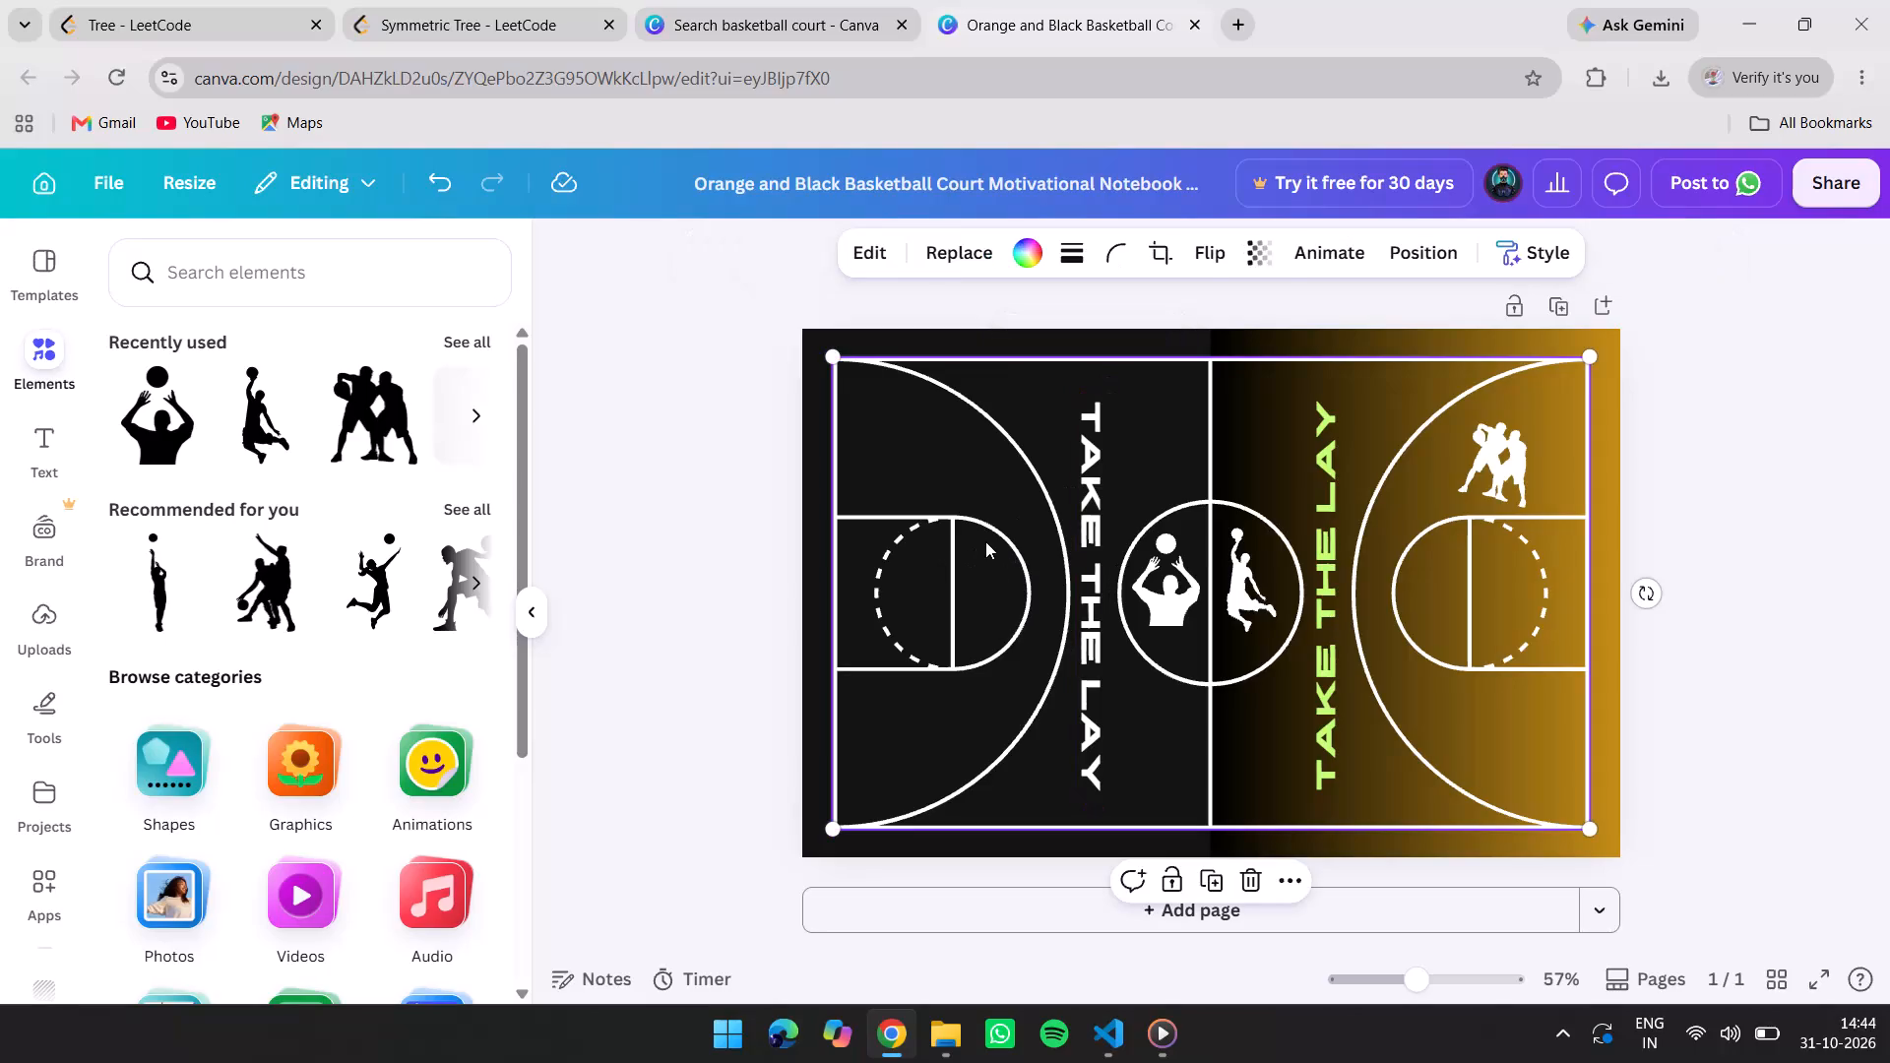
click(1097, 564)
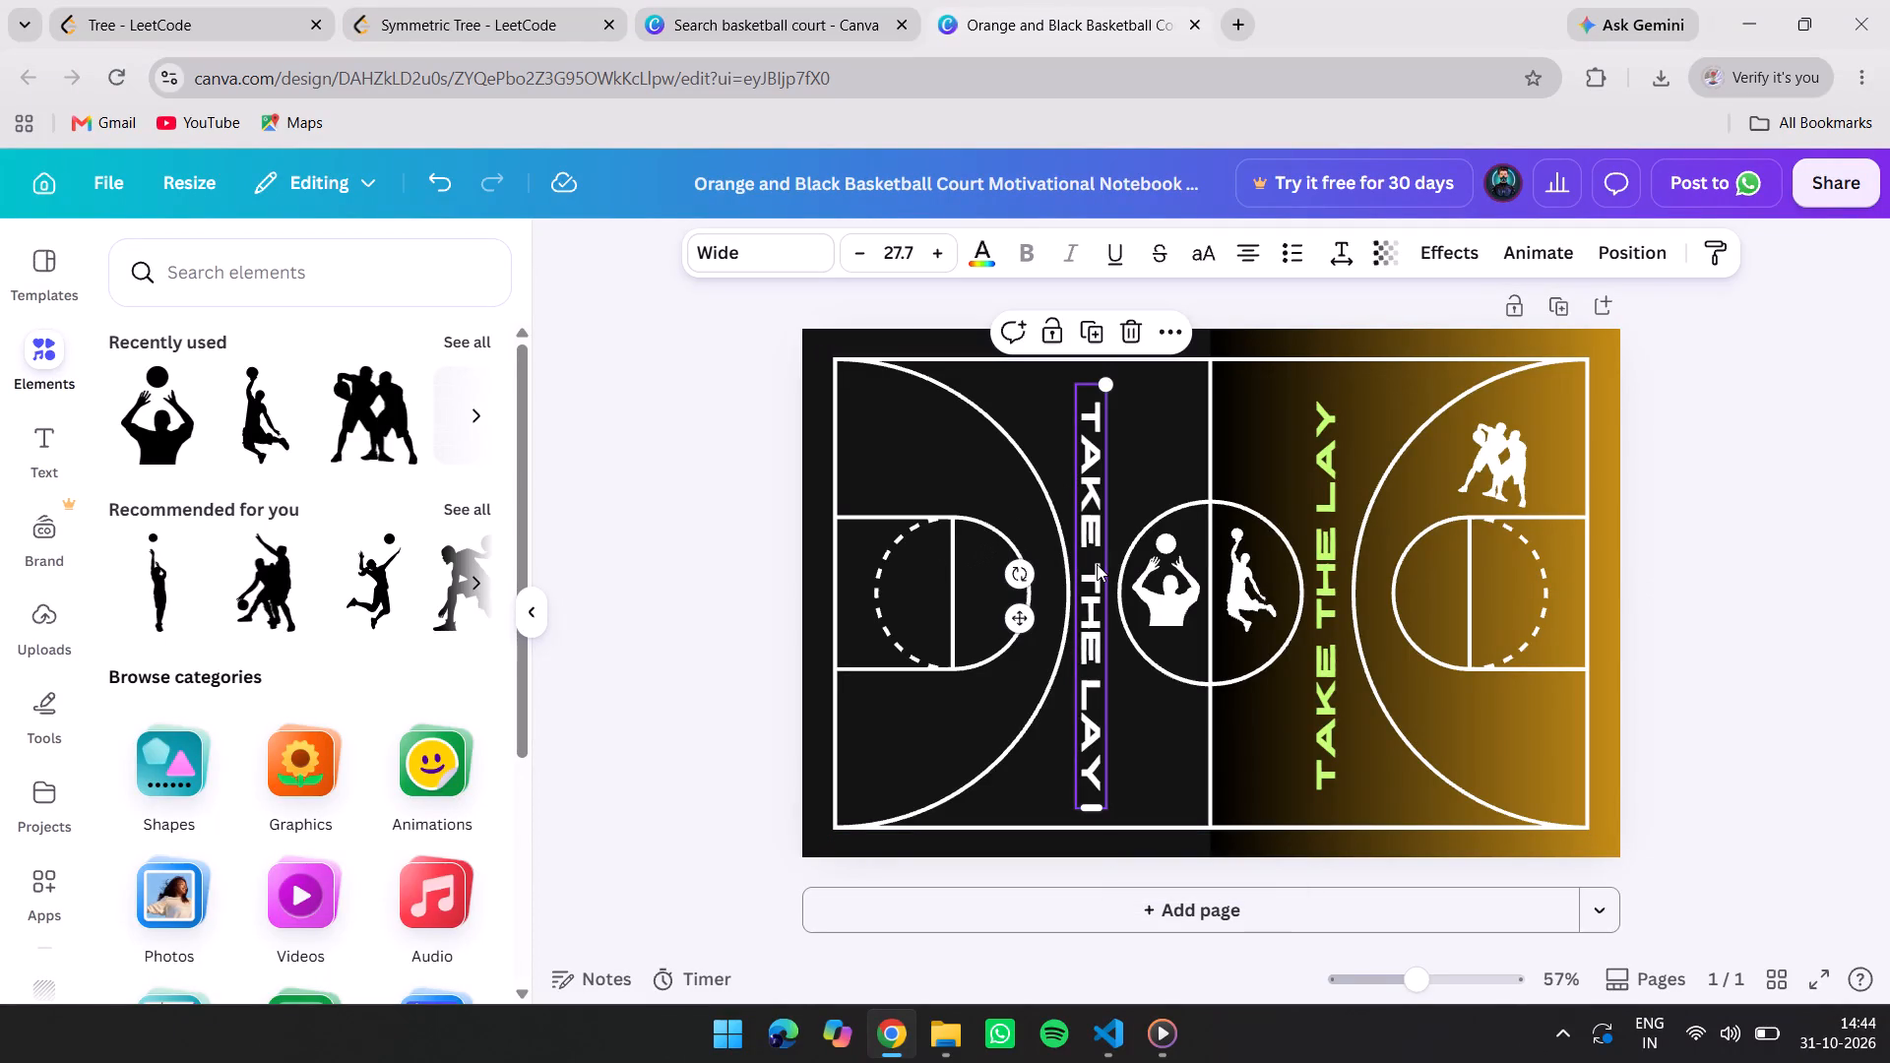
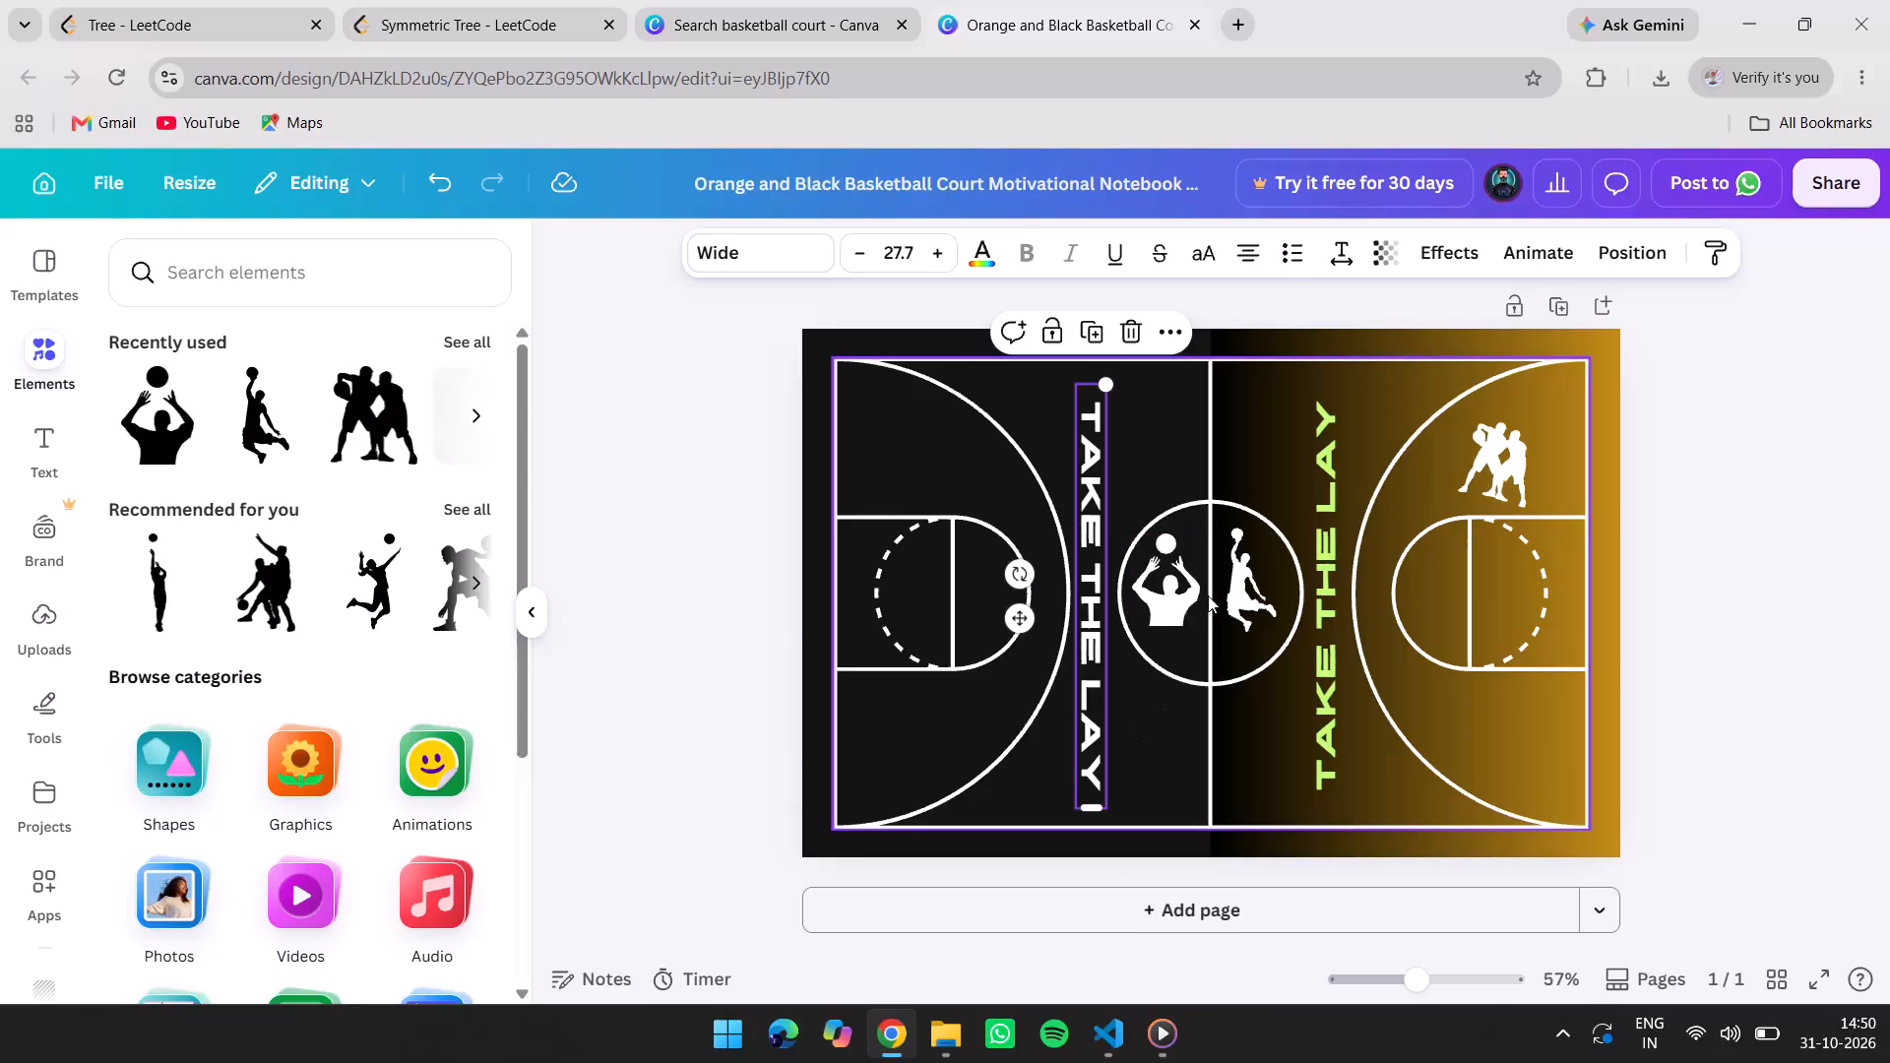
Select the lime-green vertical "TAKE THE LAY" text on the black-to-gold half of the court.
click(1208, 595)
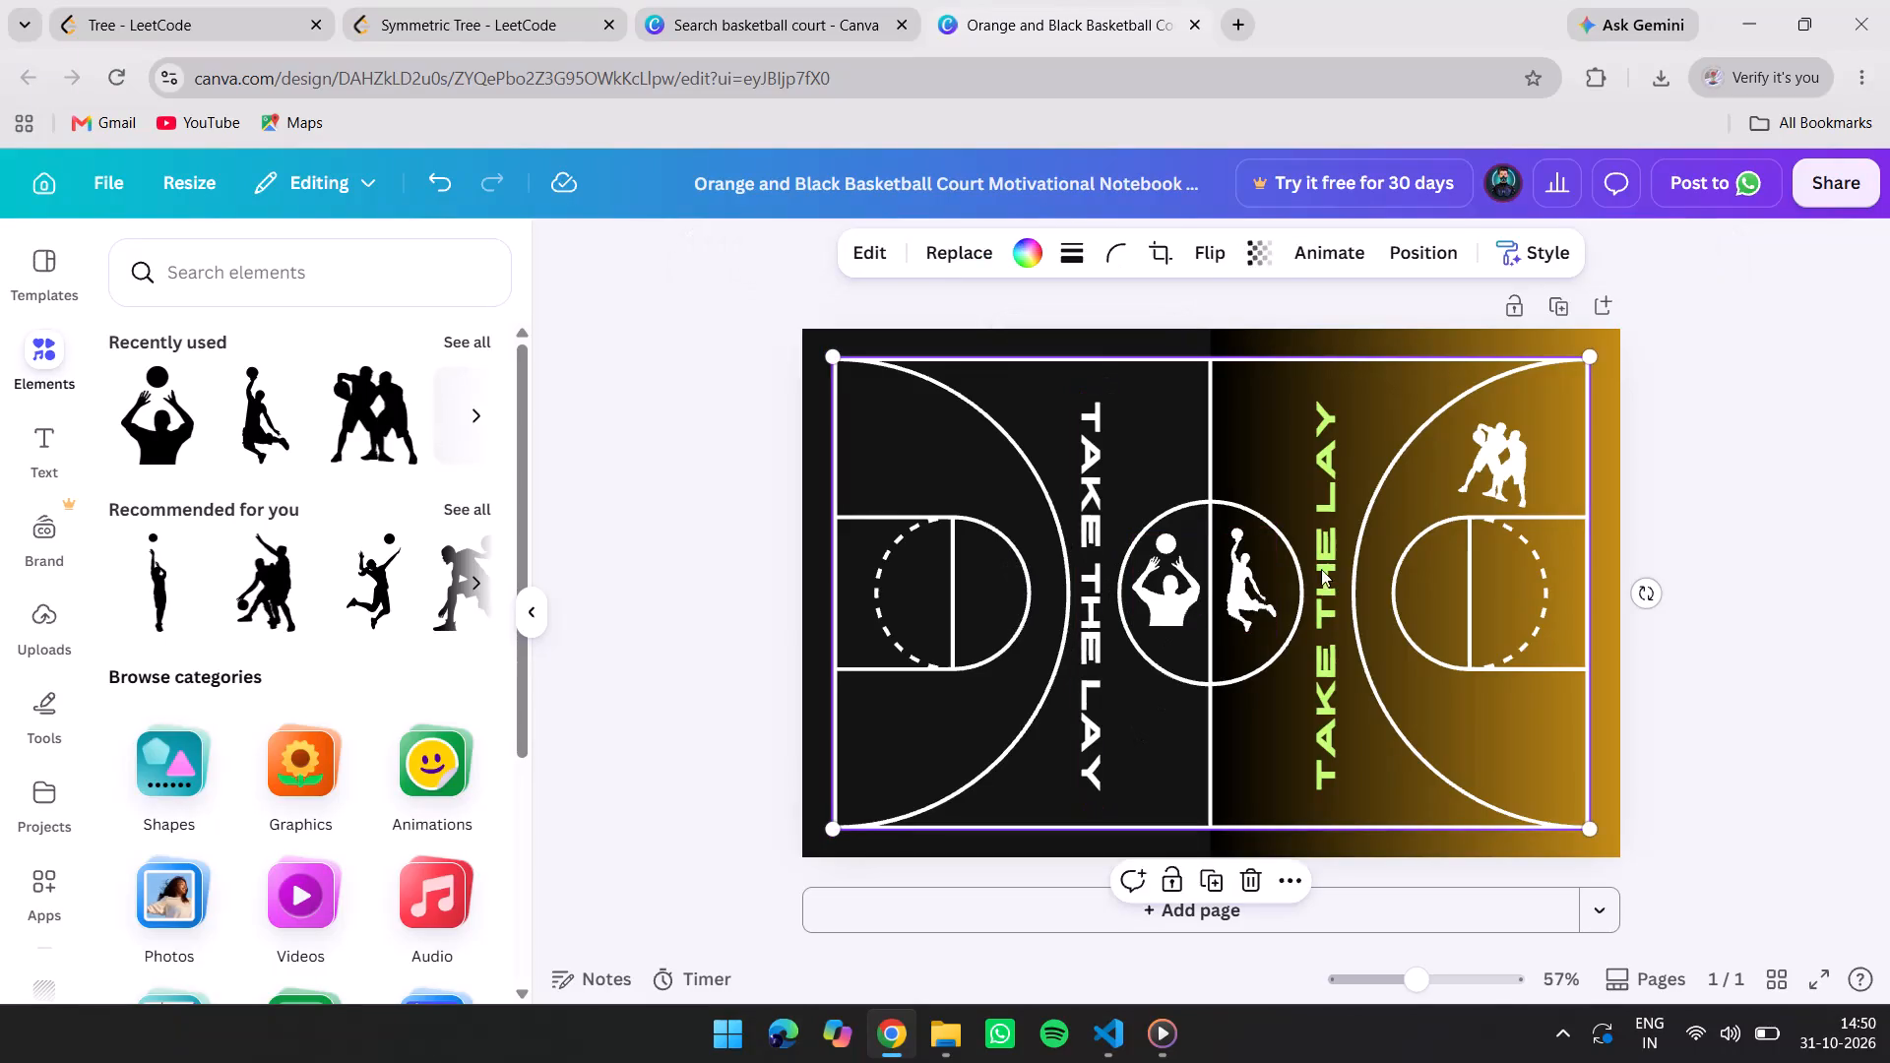
click(1314, 567)
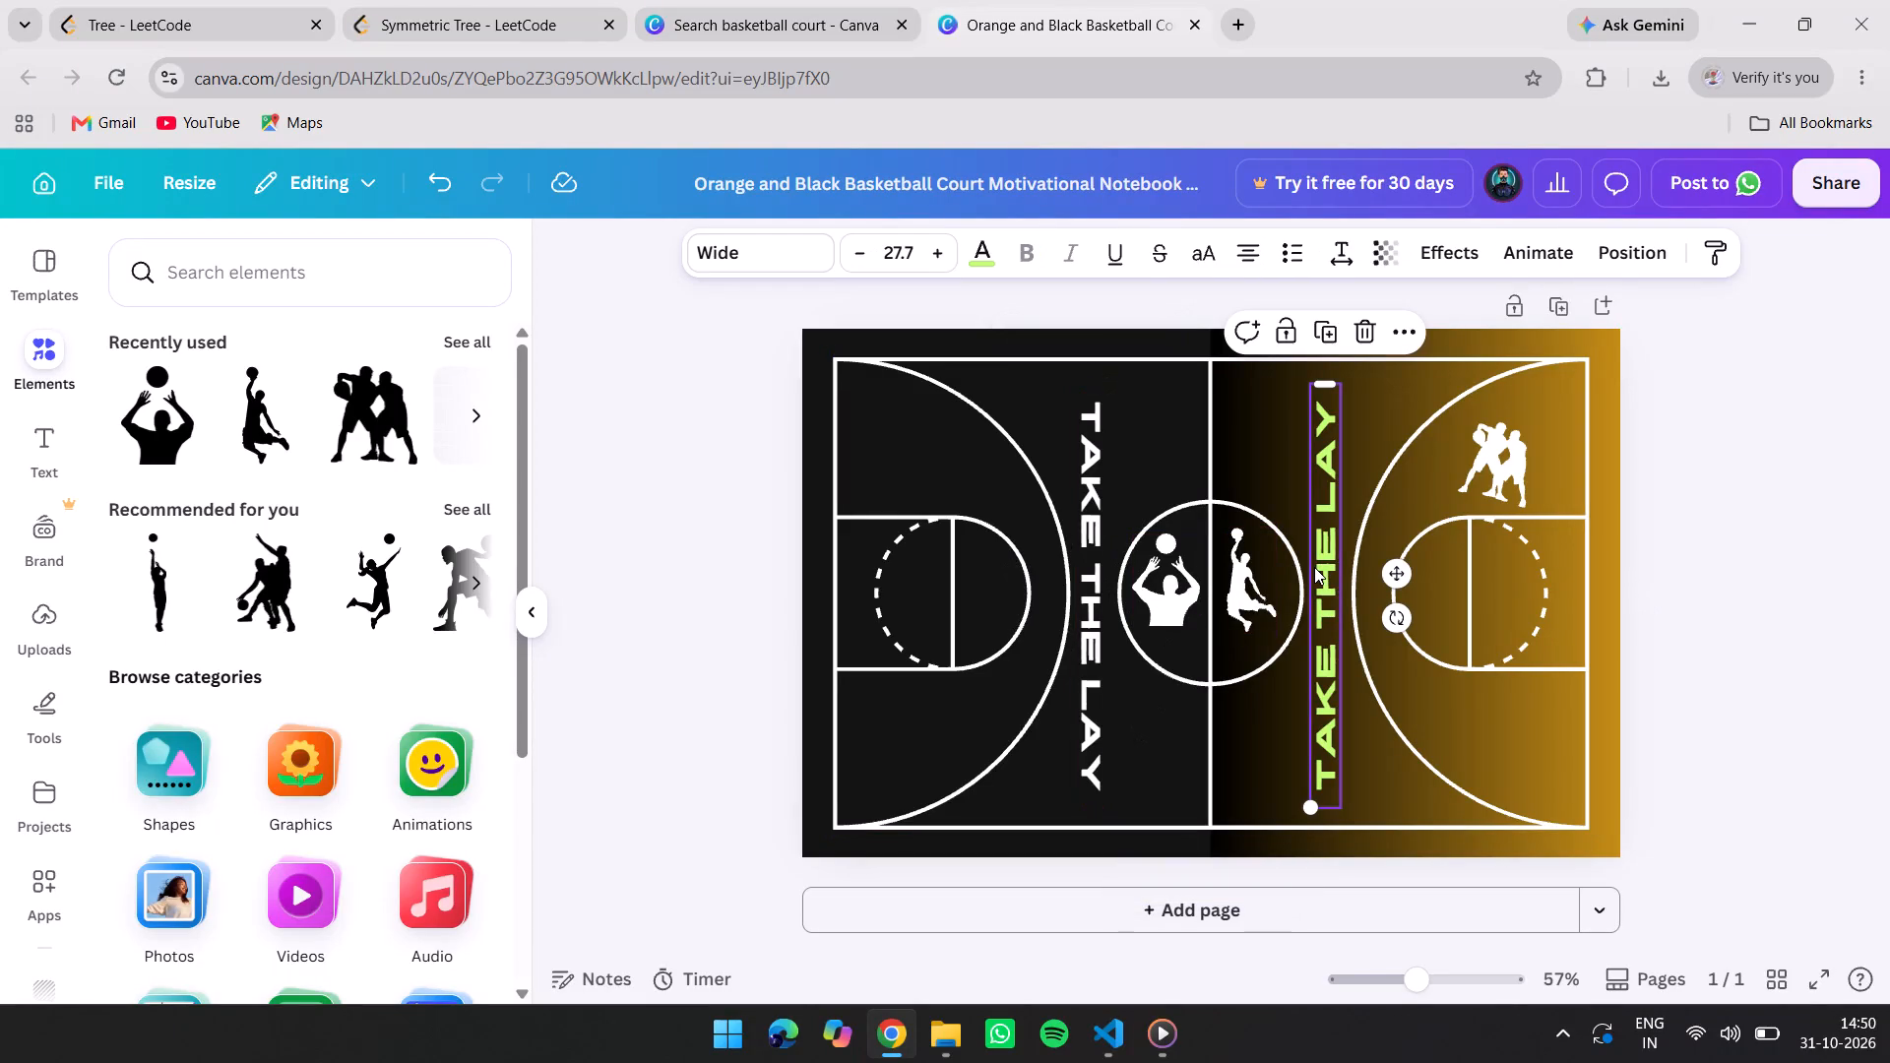
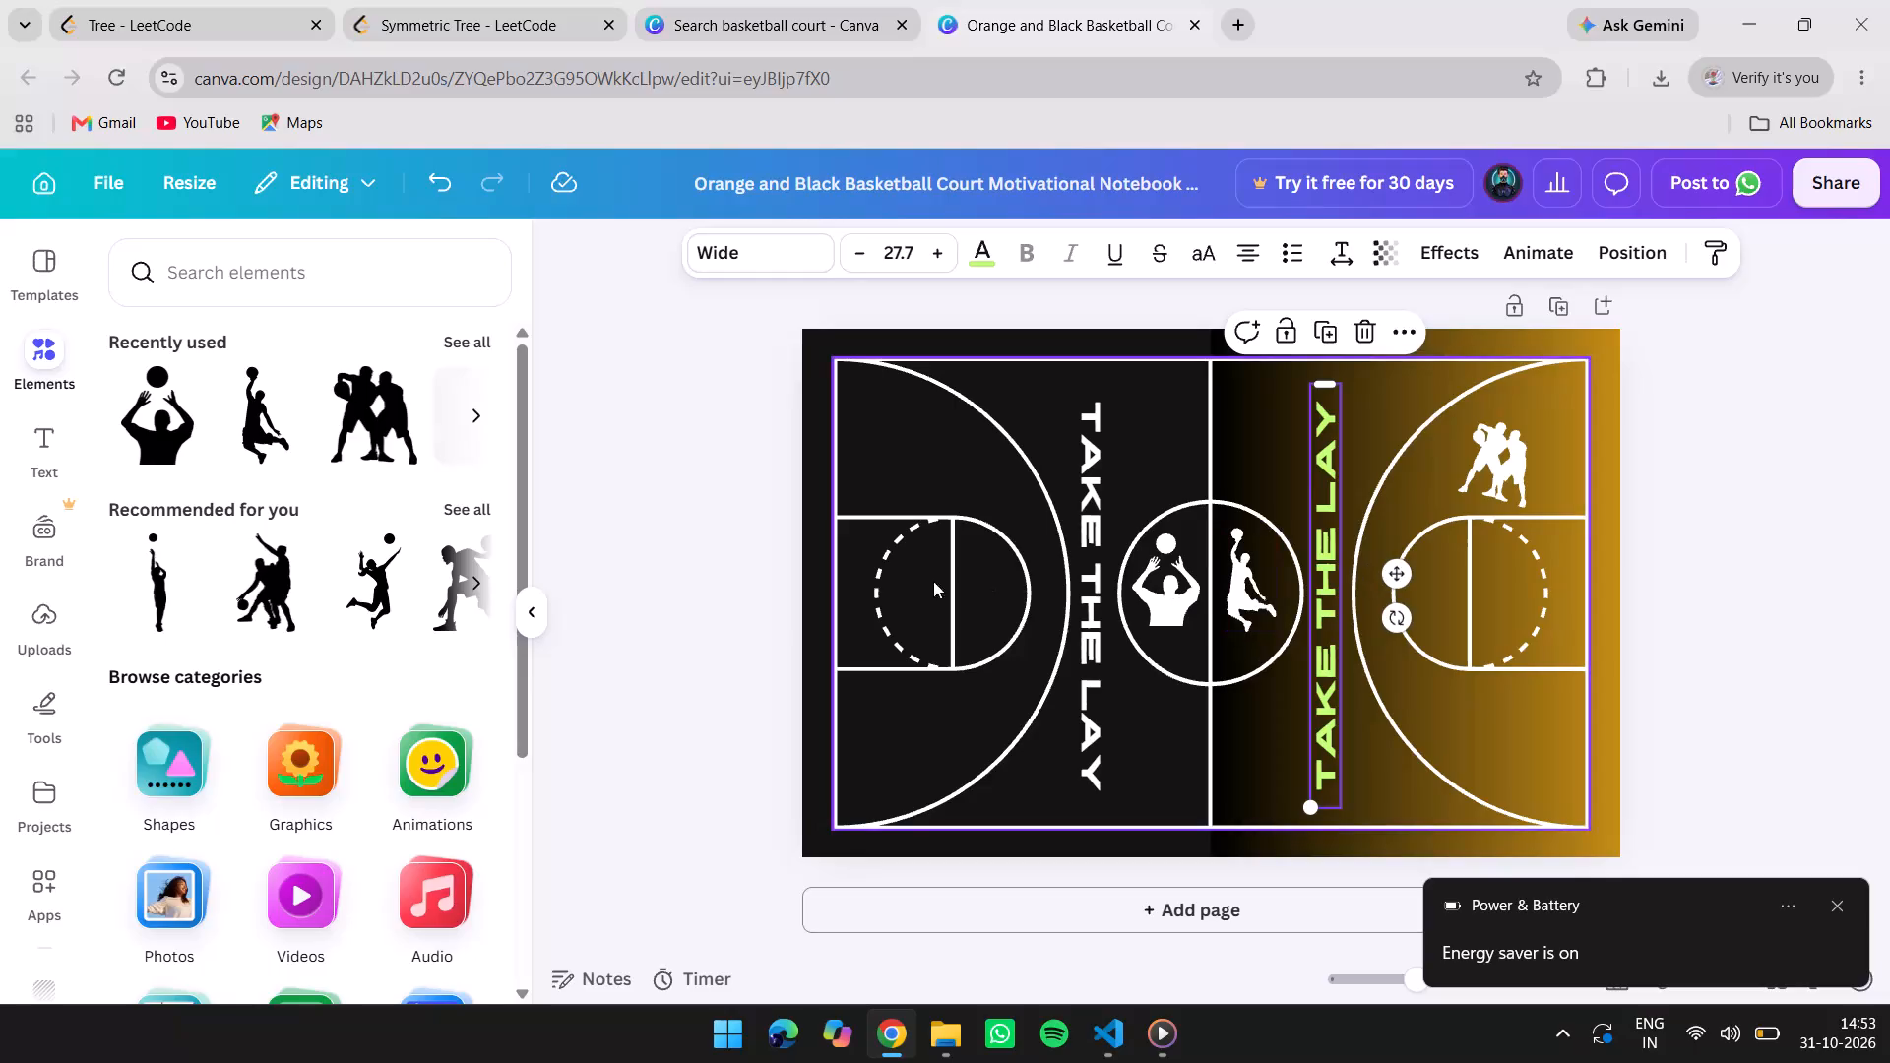
Select the white silhouette of the player with both arms raised to the ball, inside the court's center circle.
click(1159, 596)
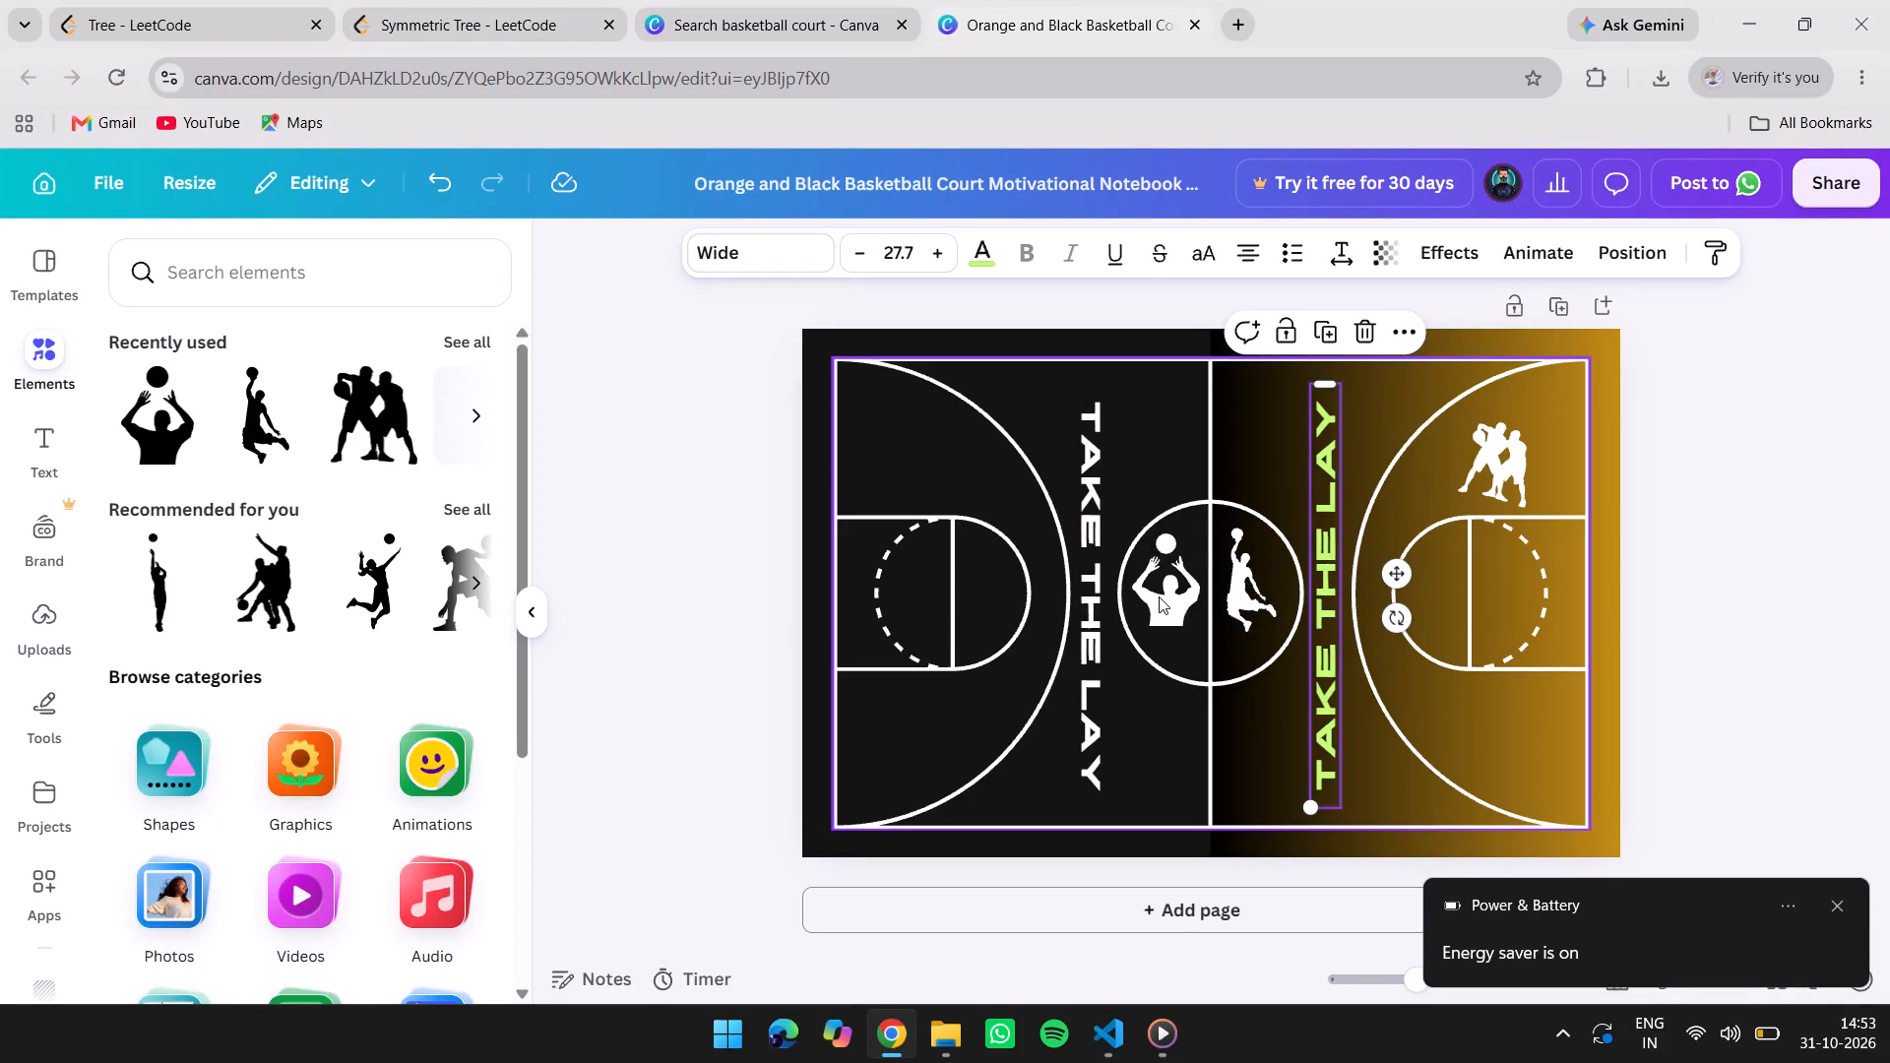
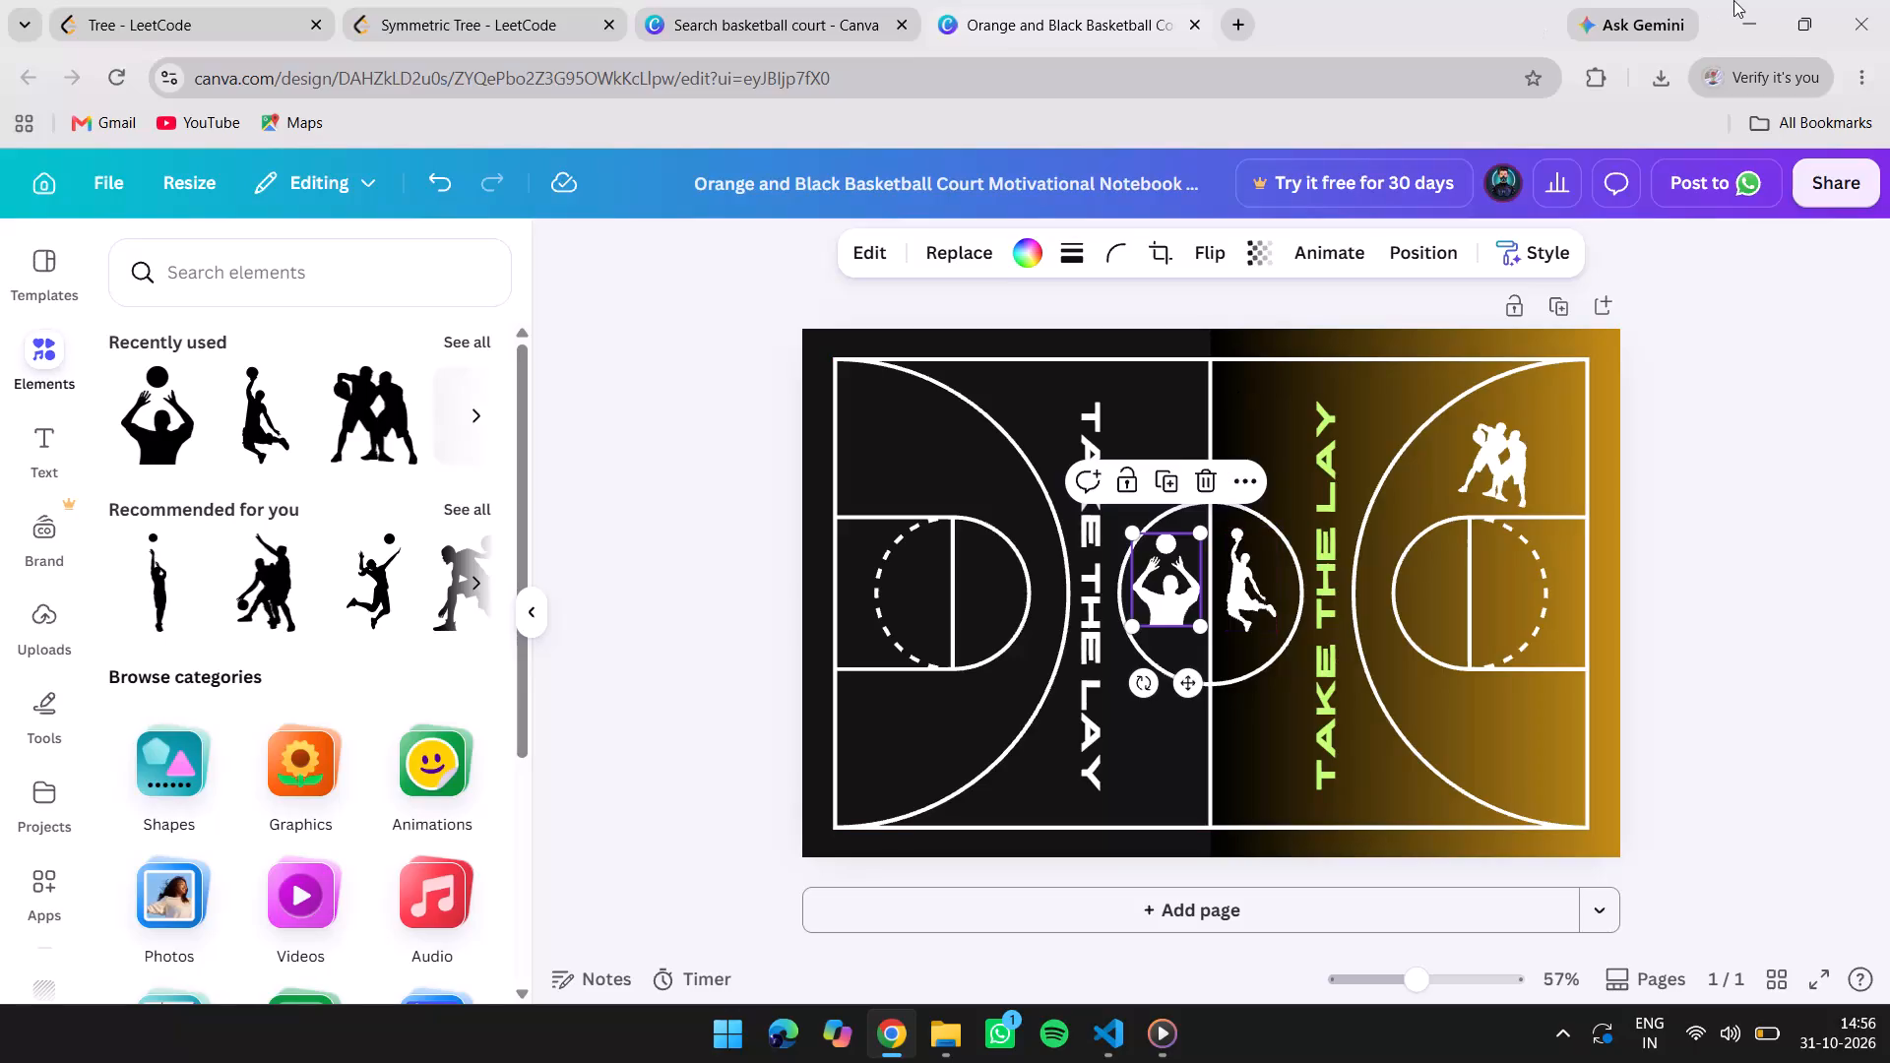
Clear the desktop by minimizing the browser, media player and code editor windows and closing File Explorer, and launch Kuro.
click(1733, 0)
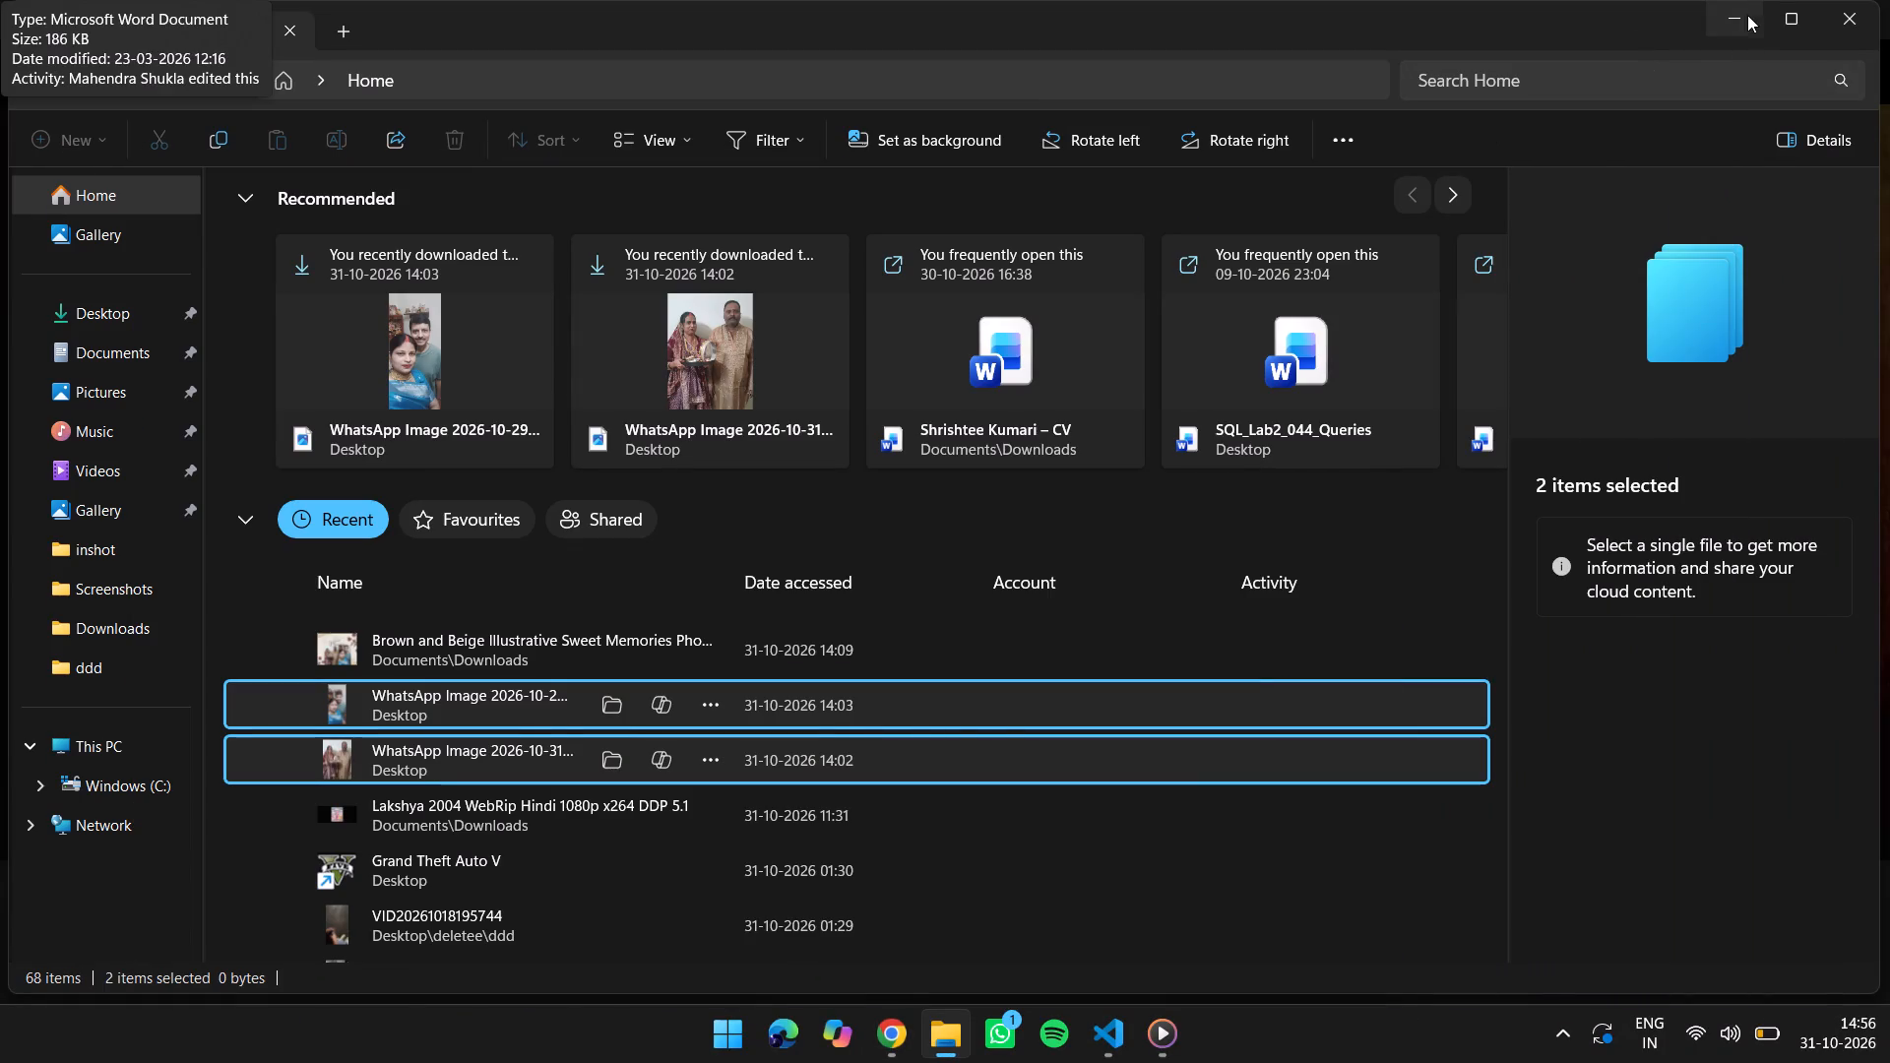
click(1857, 5)
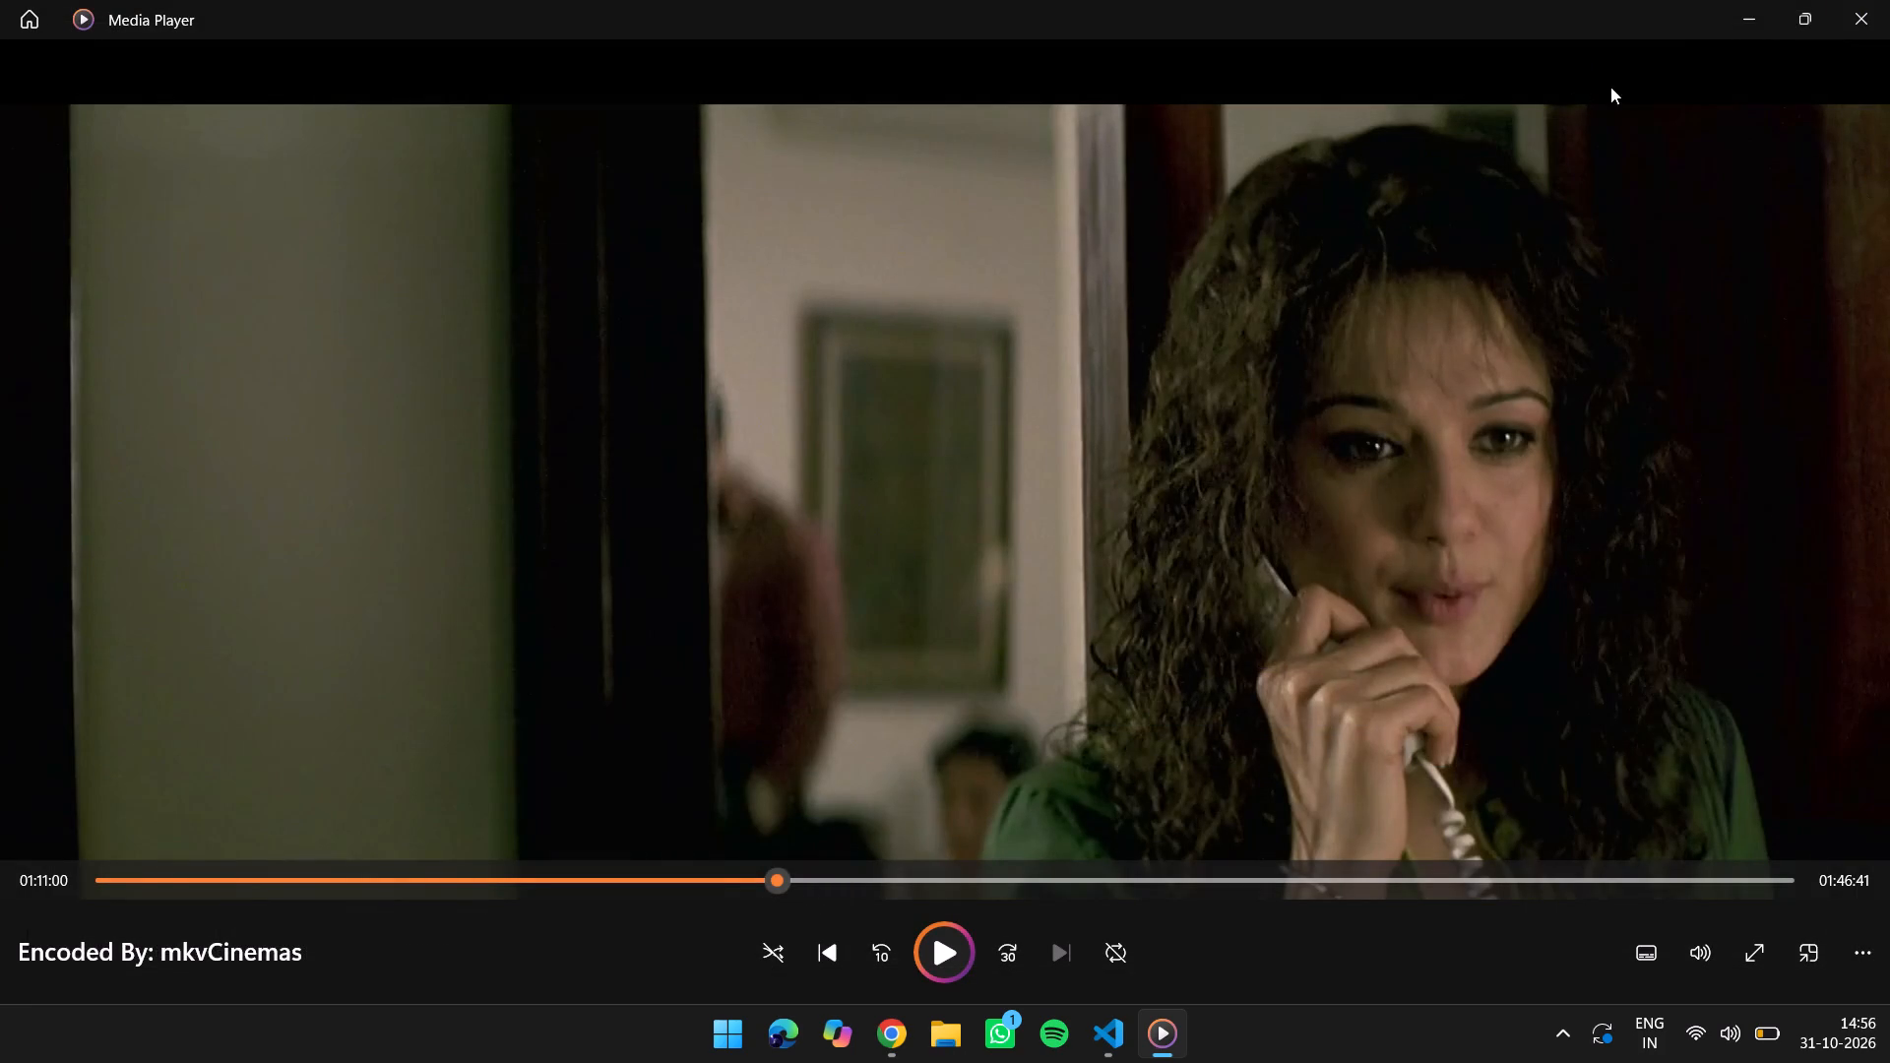
click(1732, 38)
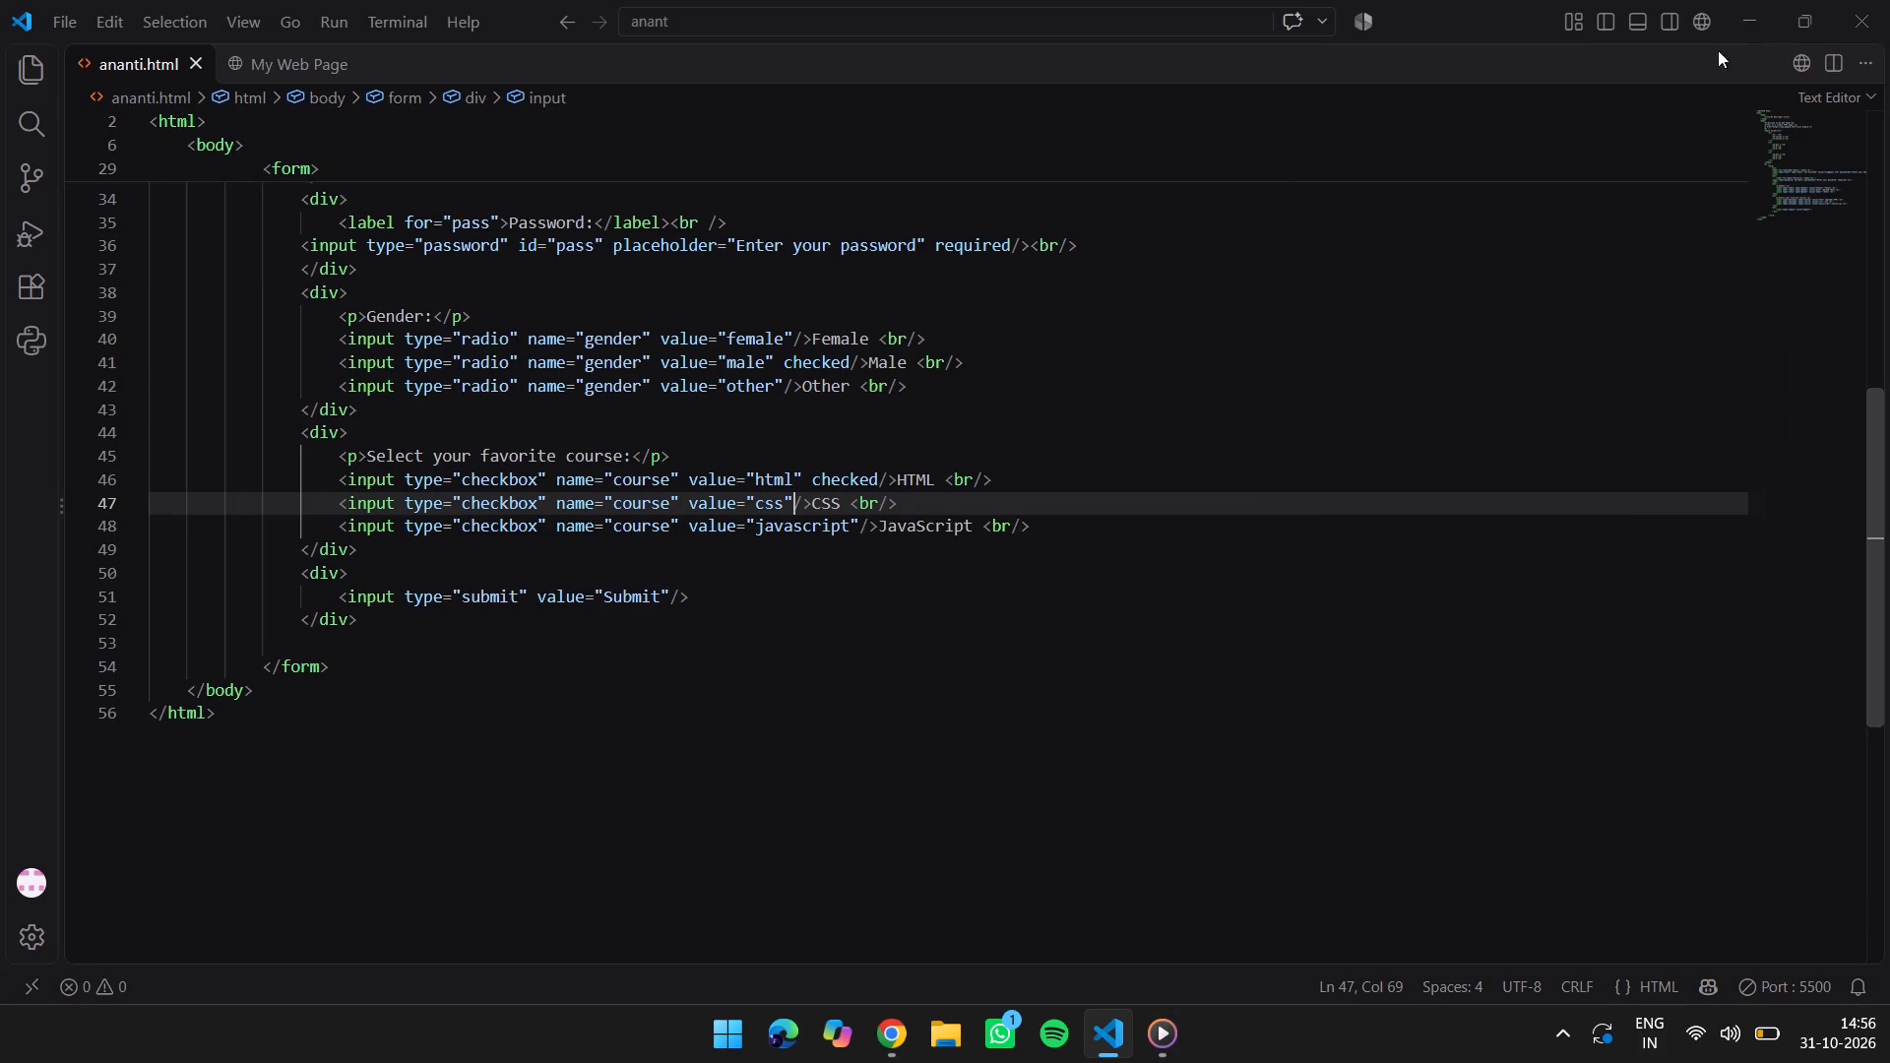
click(1739, 10)
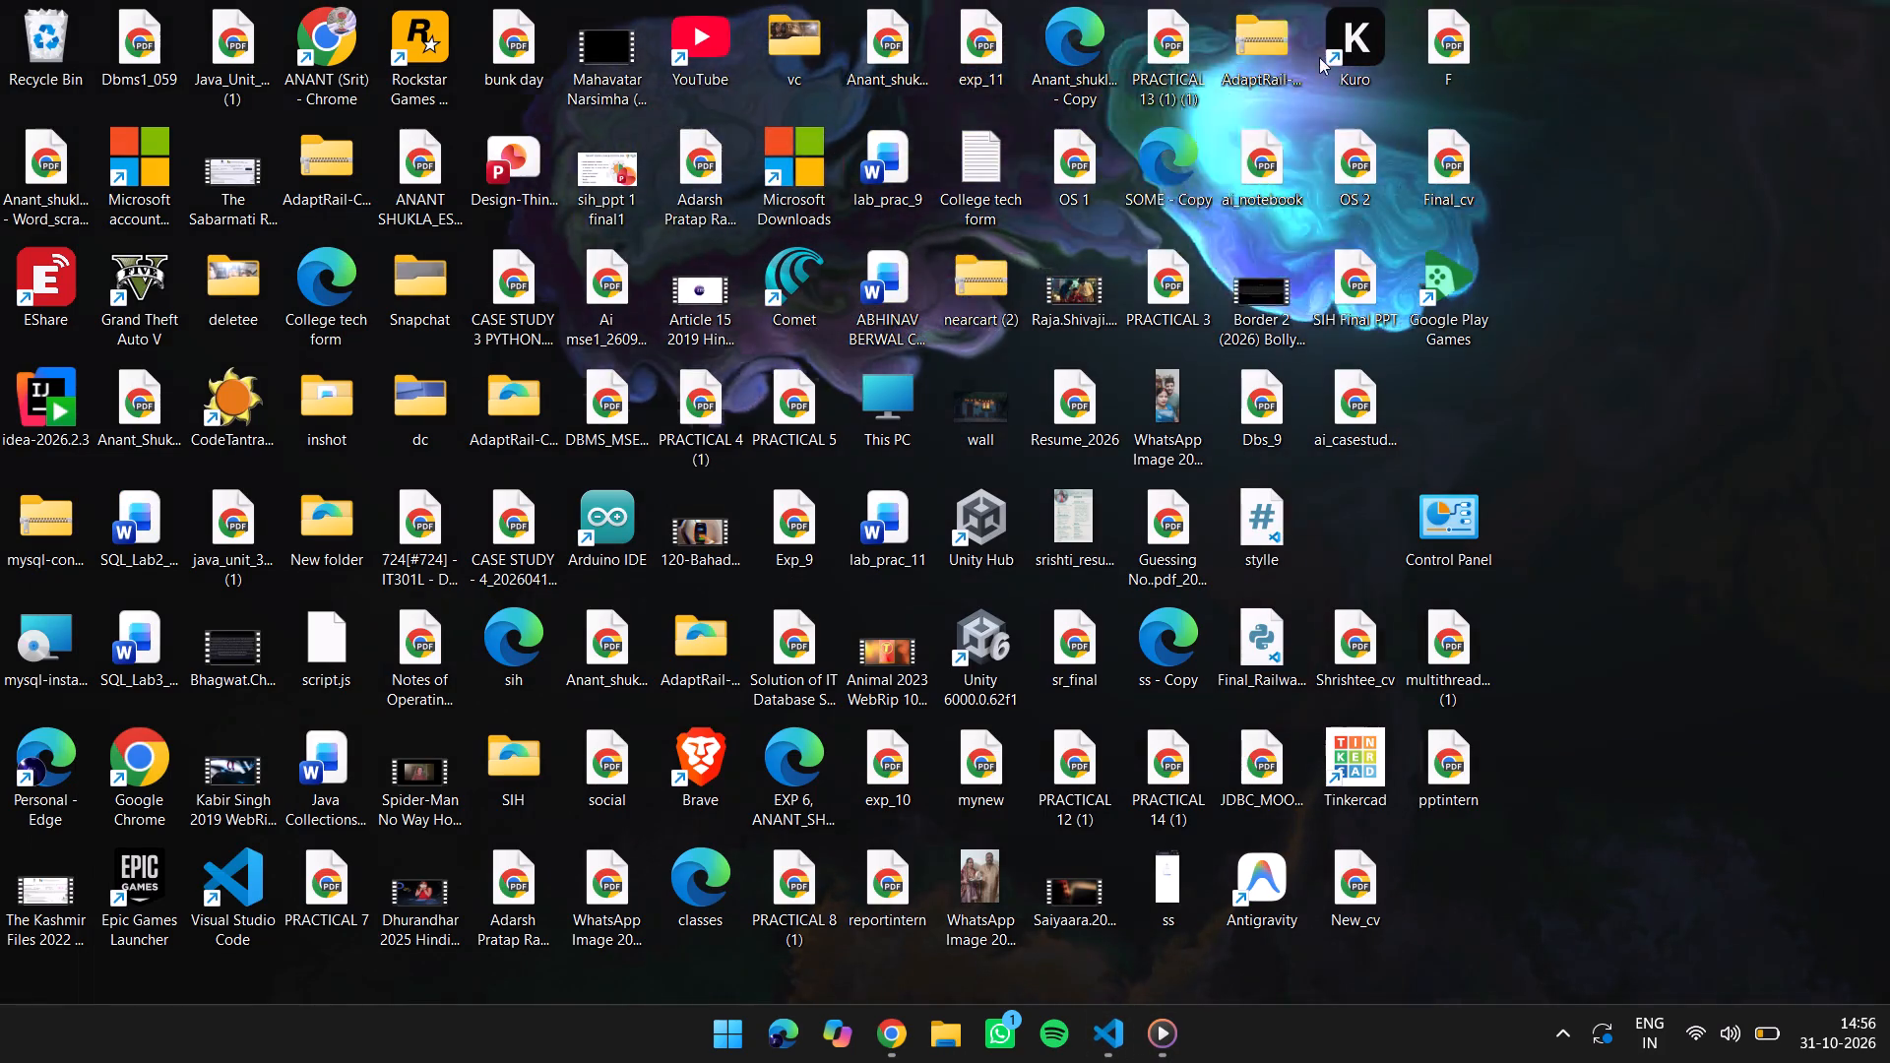
double_click(1343, 11)
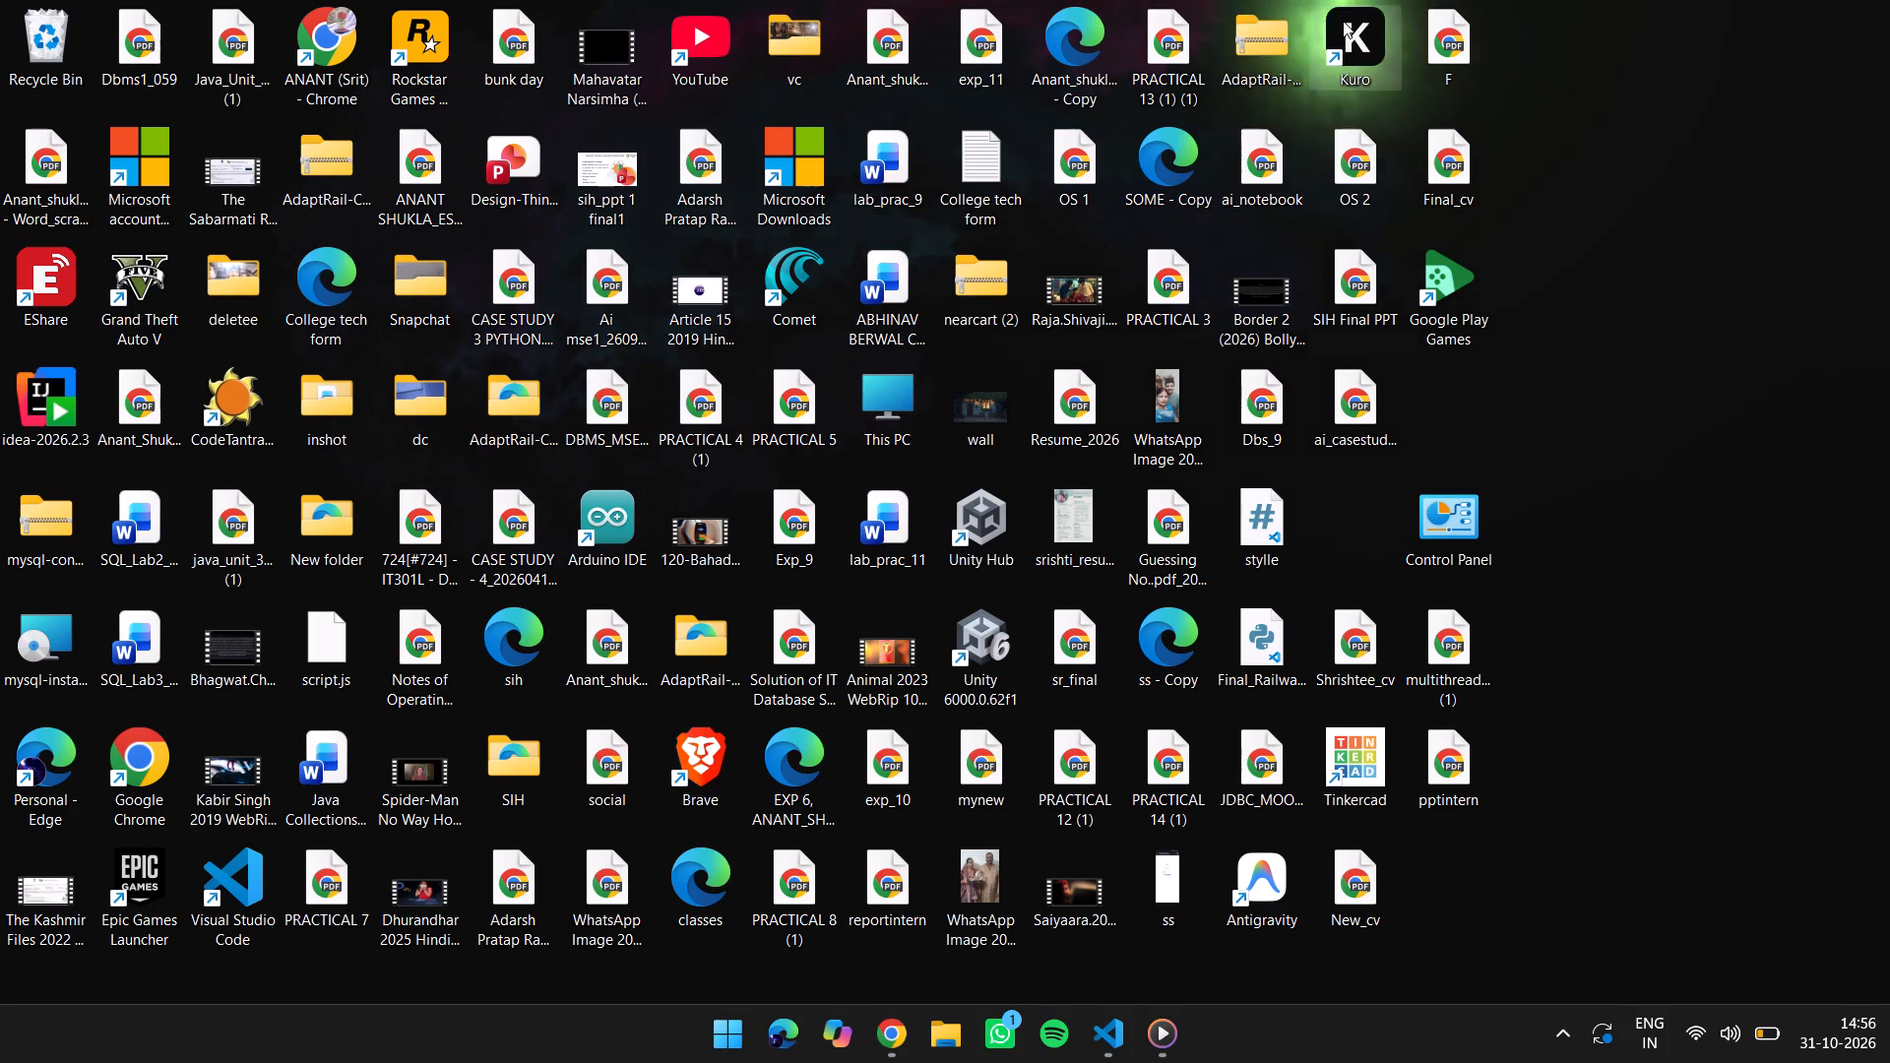
double_click(1343, 21)
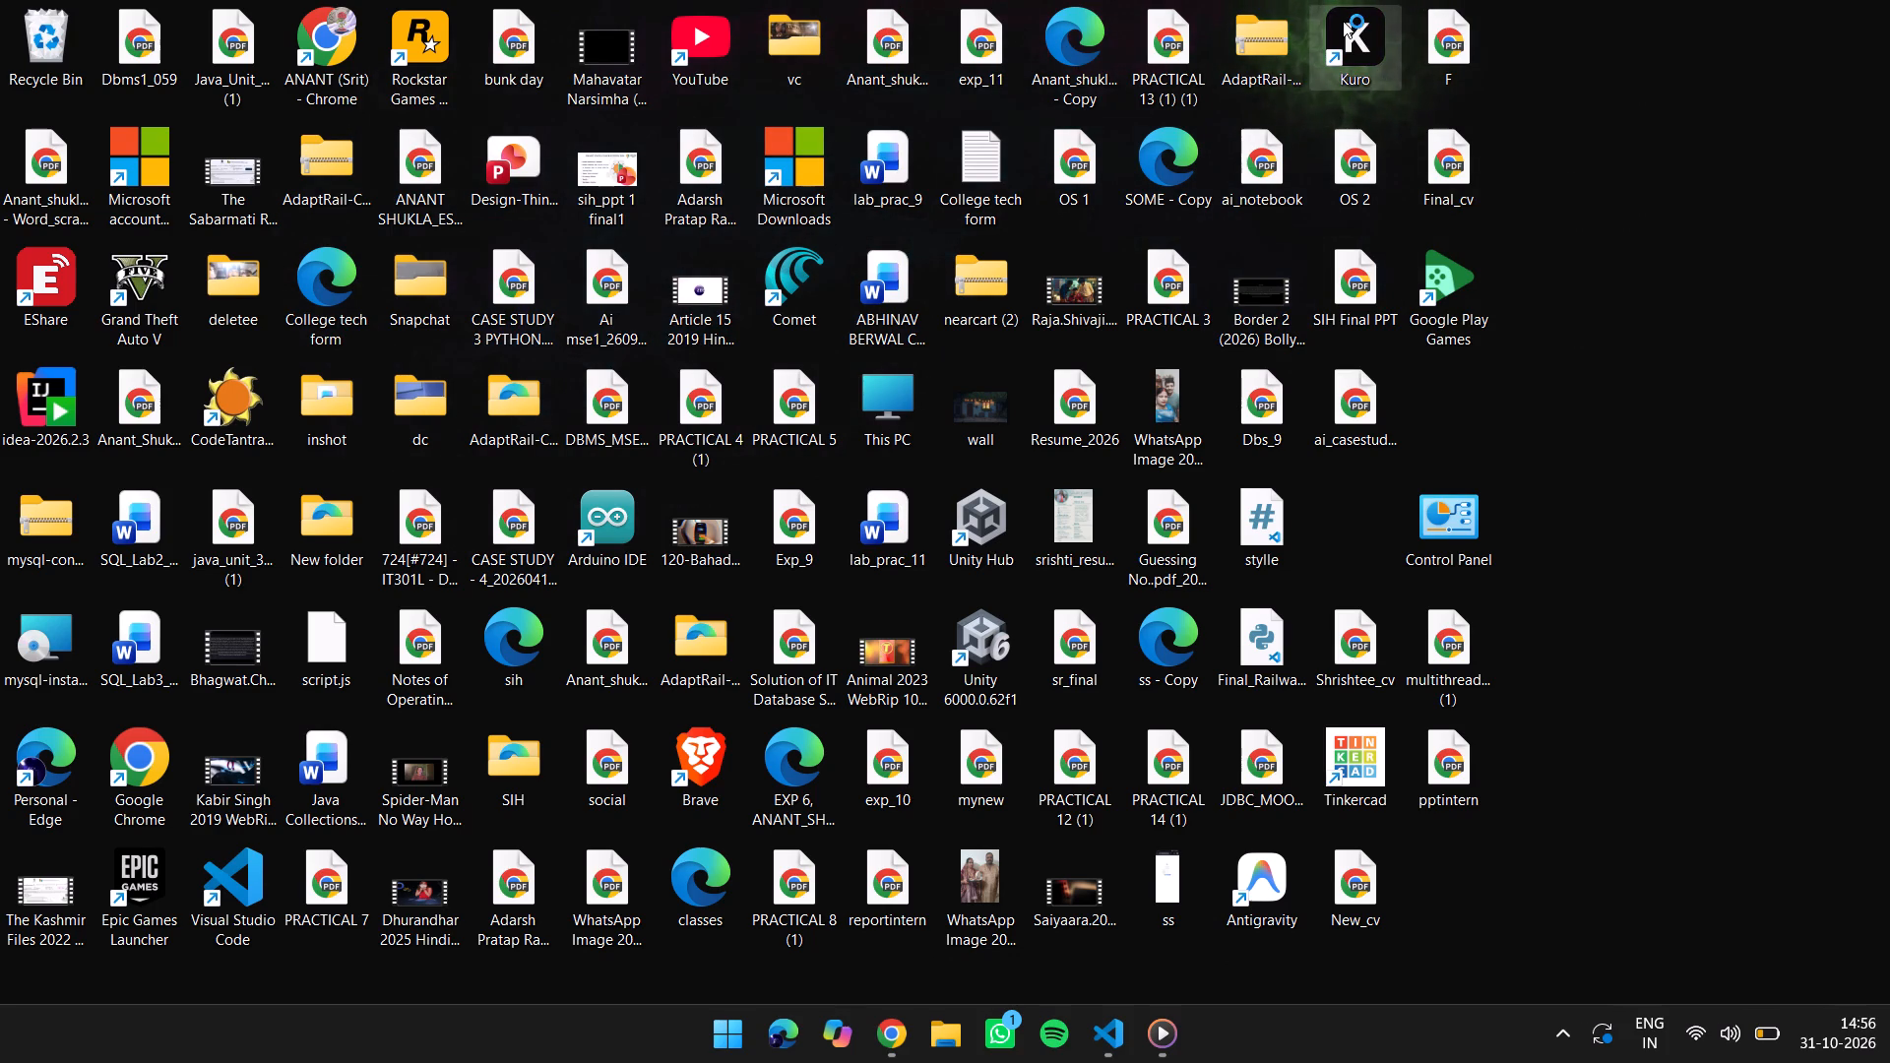
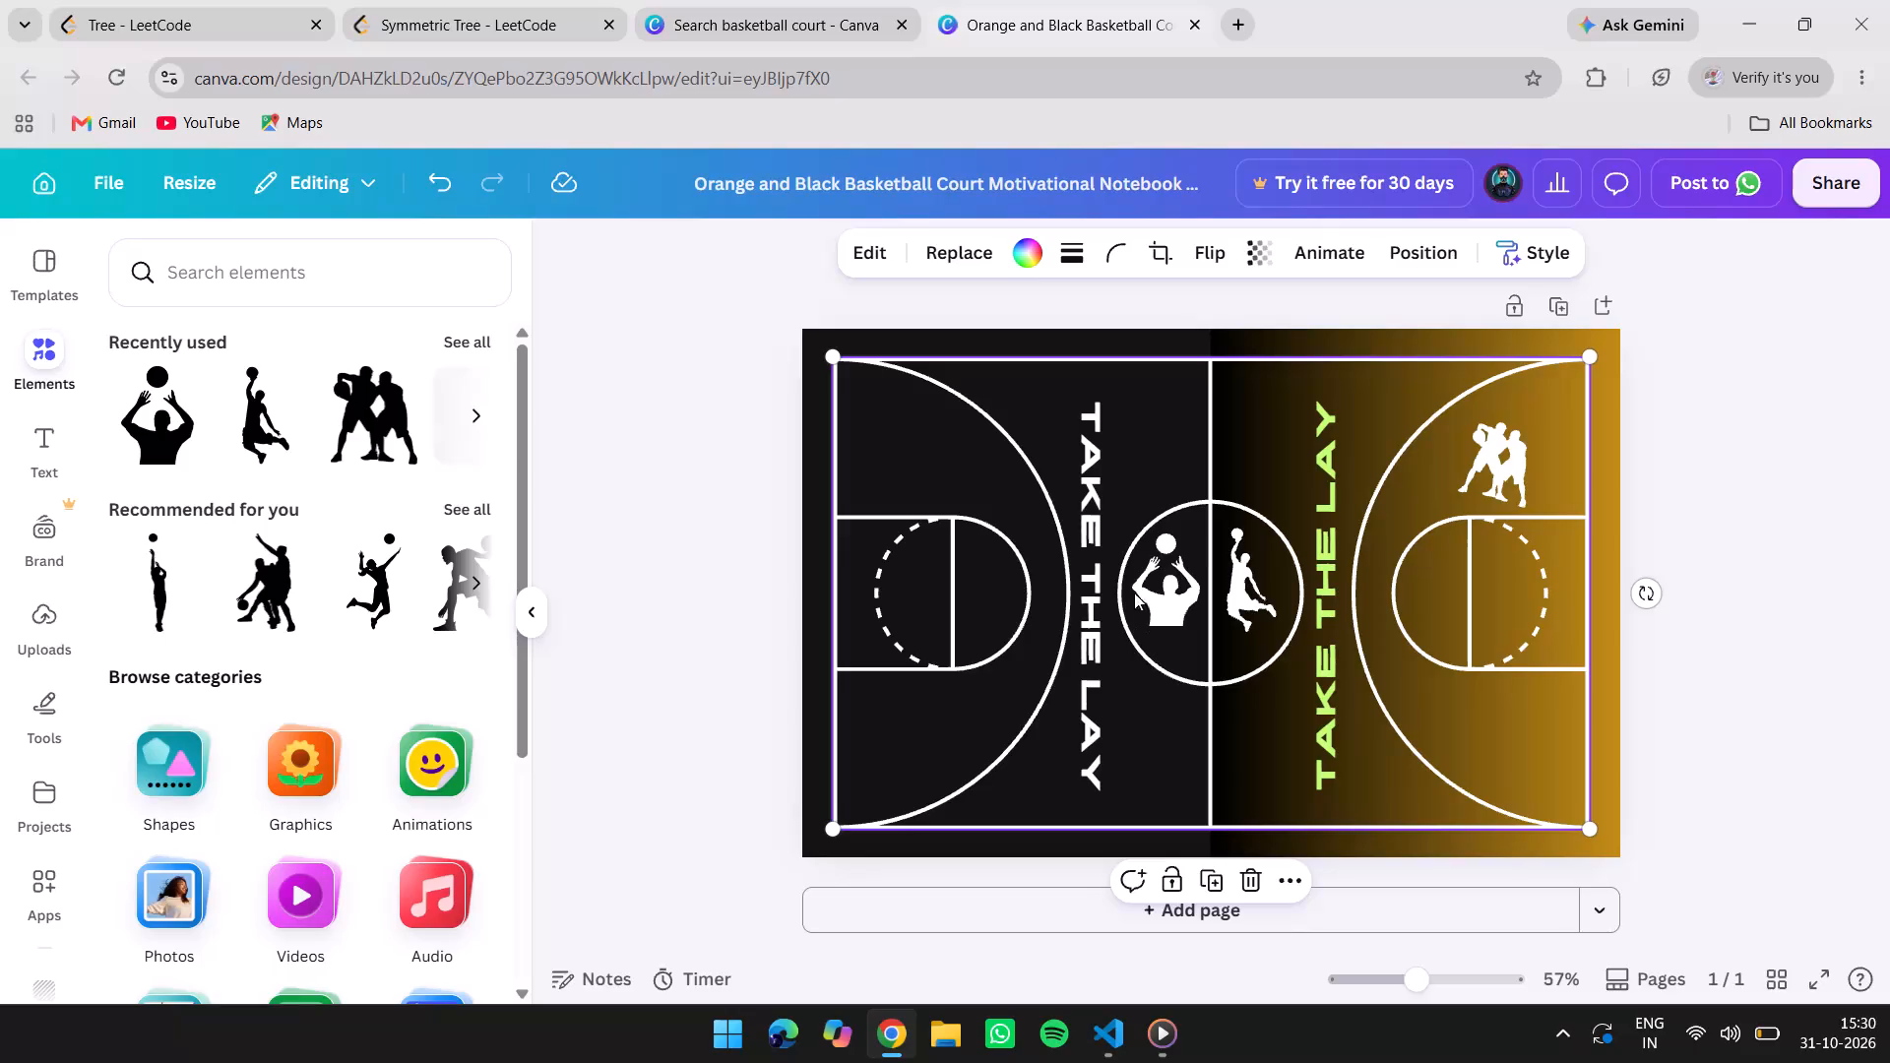
Add the recommended silhouette of two players with a low dribble, shrink it and place it in the court's lower-left corner area.
click(1129, 584)
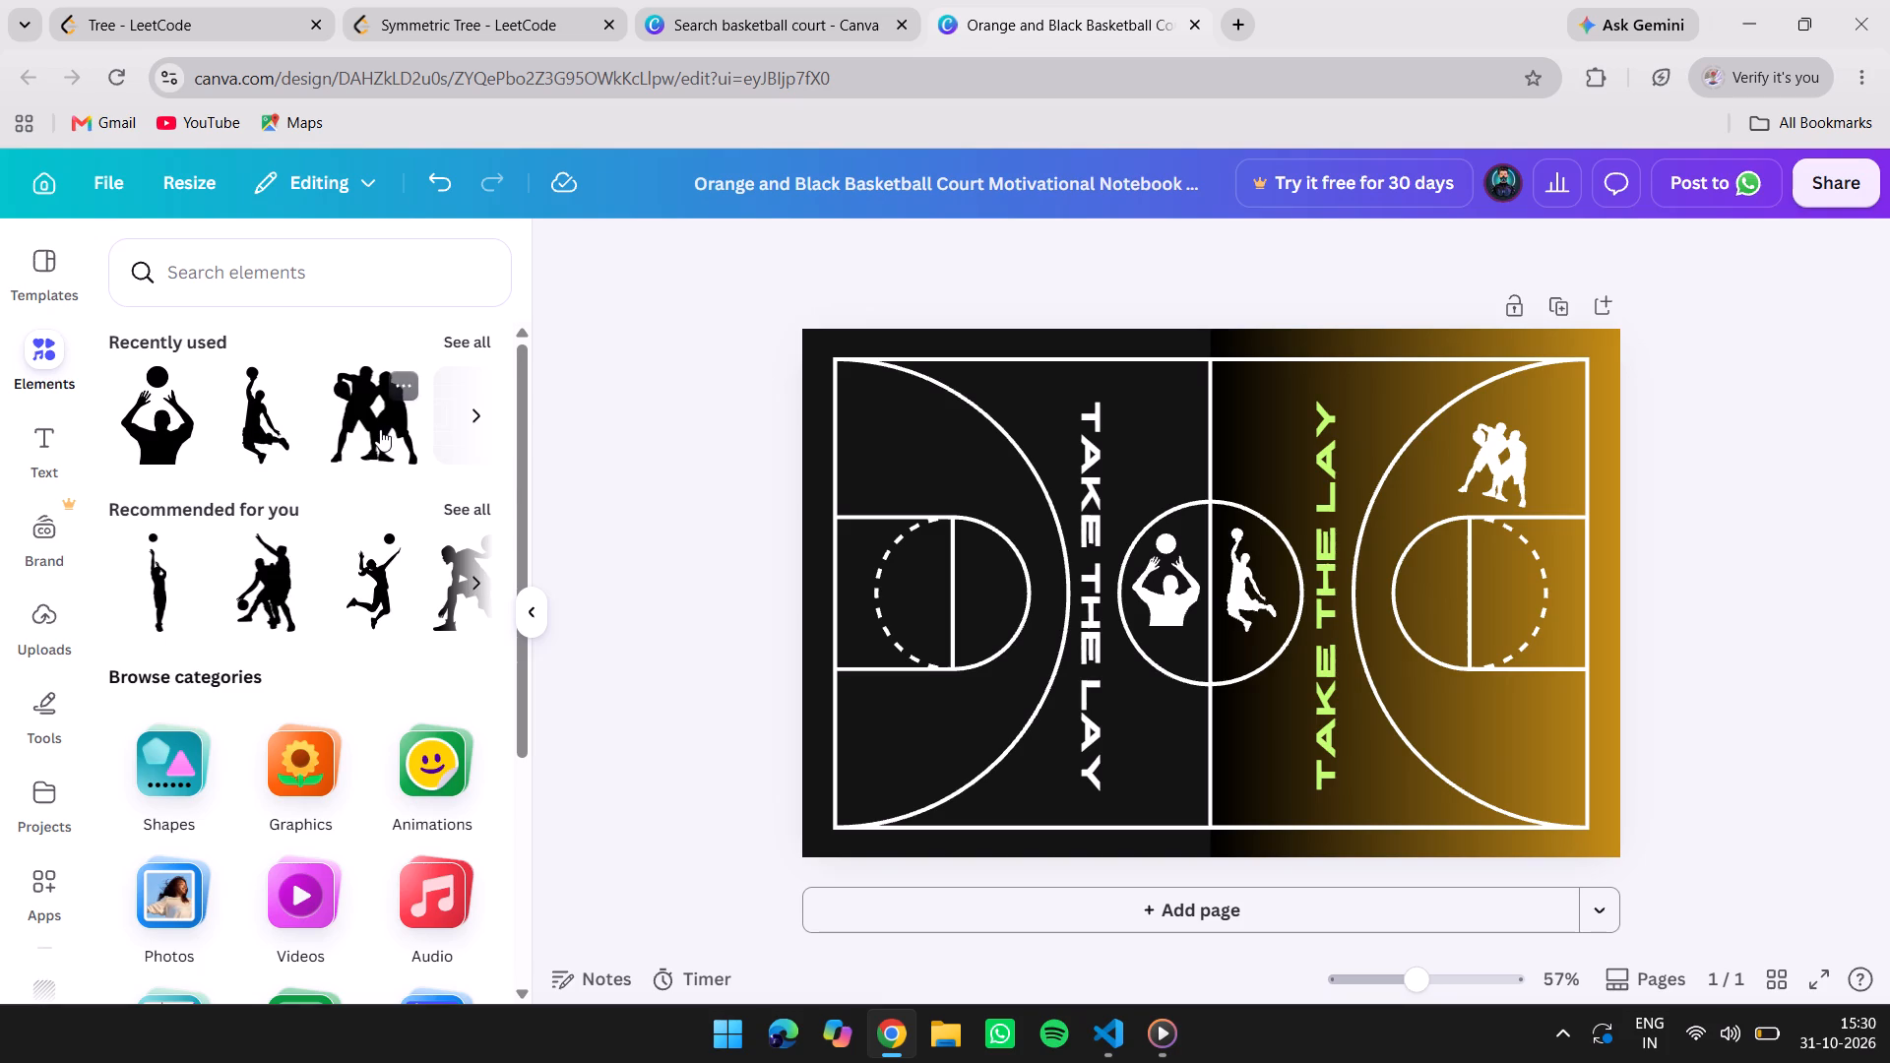
click(274, 582)
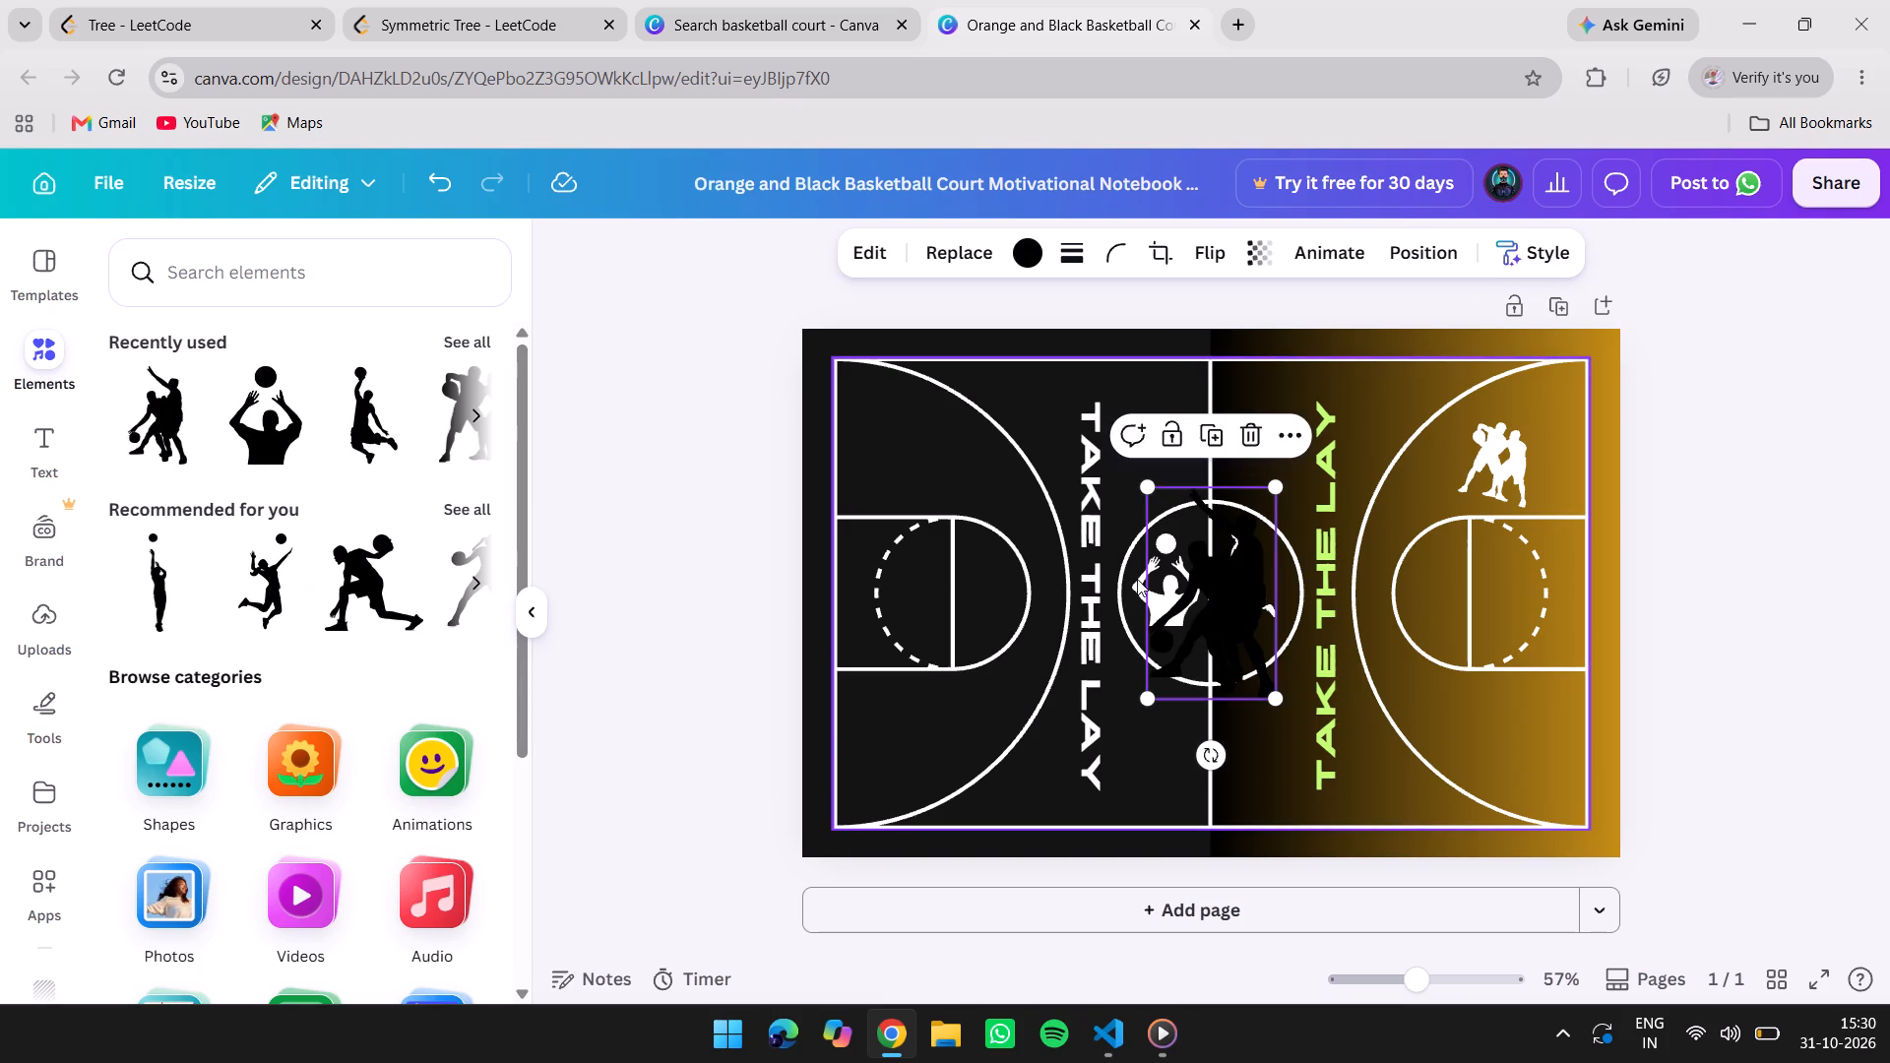
drag(1194, 581, 936, 493)
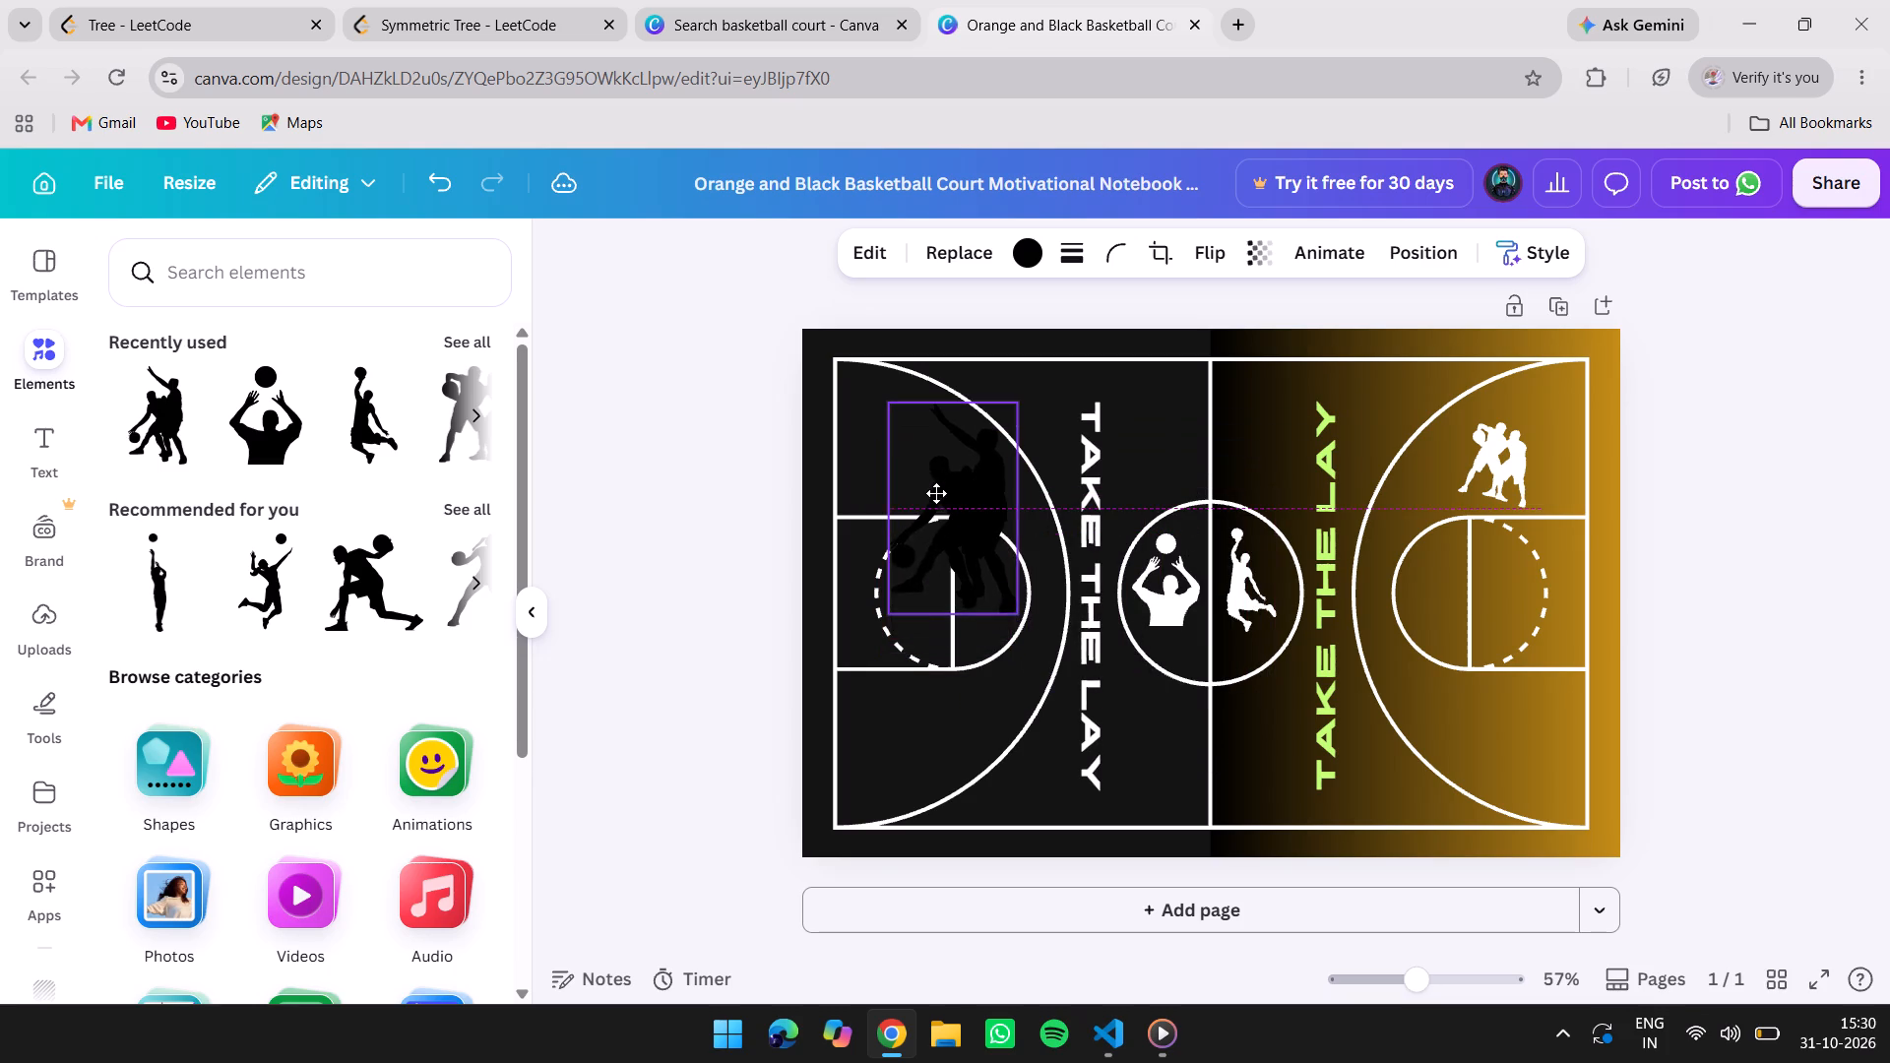
drag(936, 493, 896, 668)
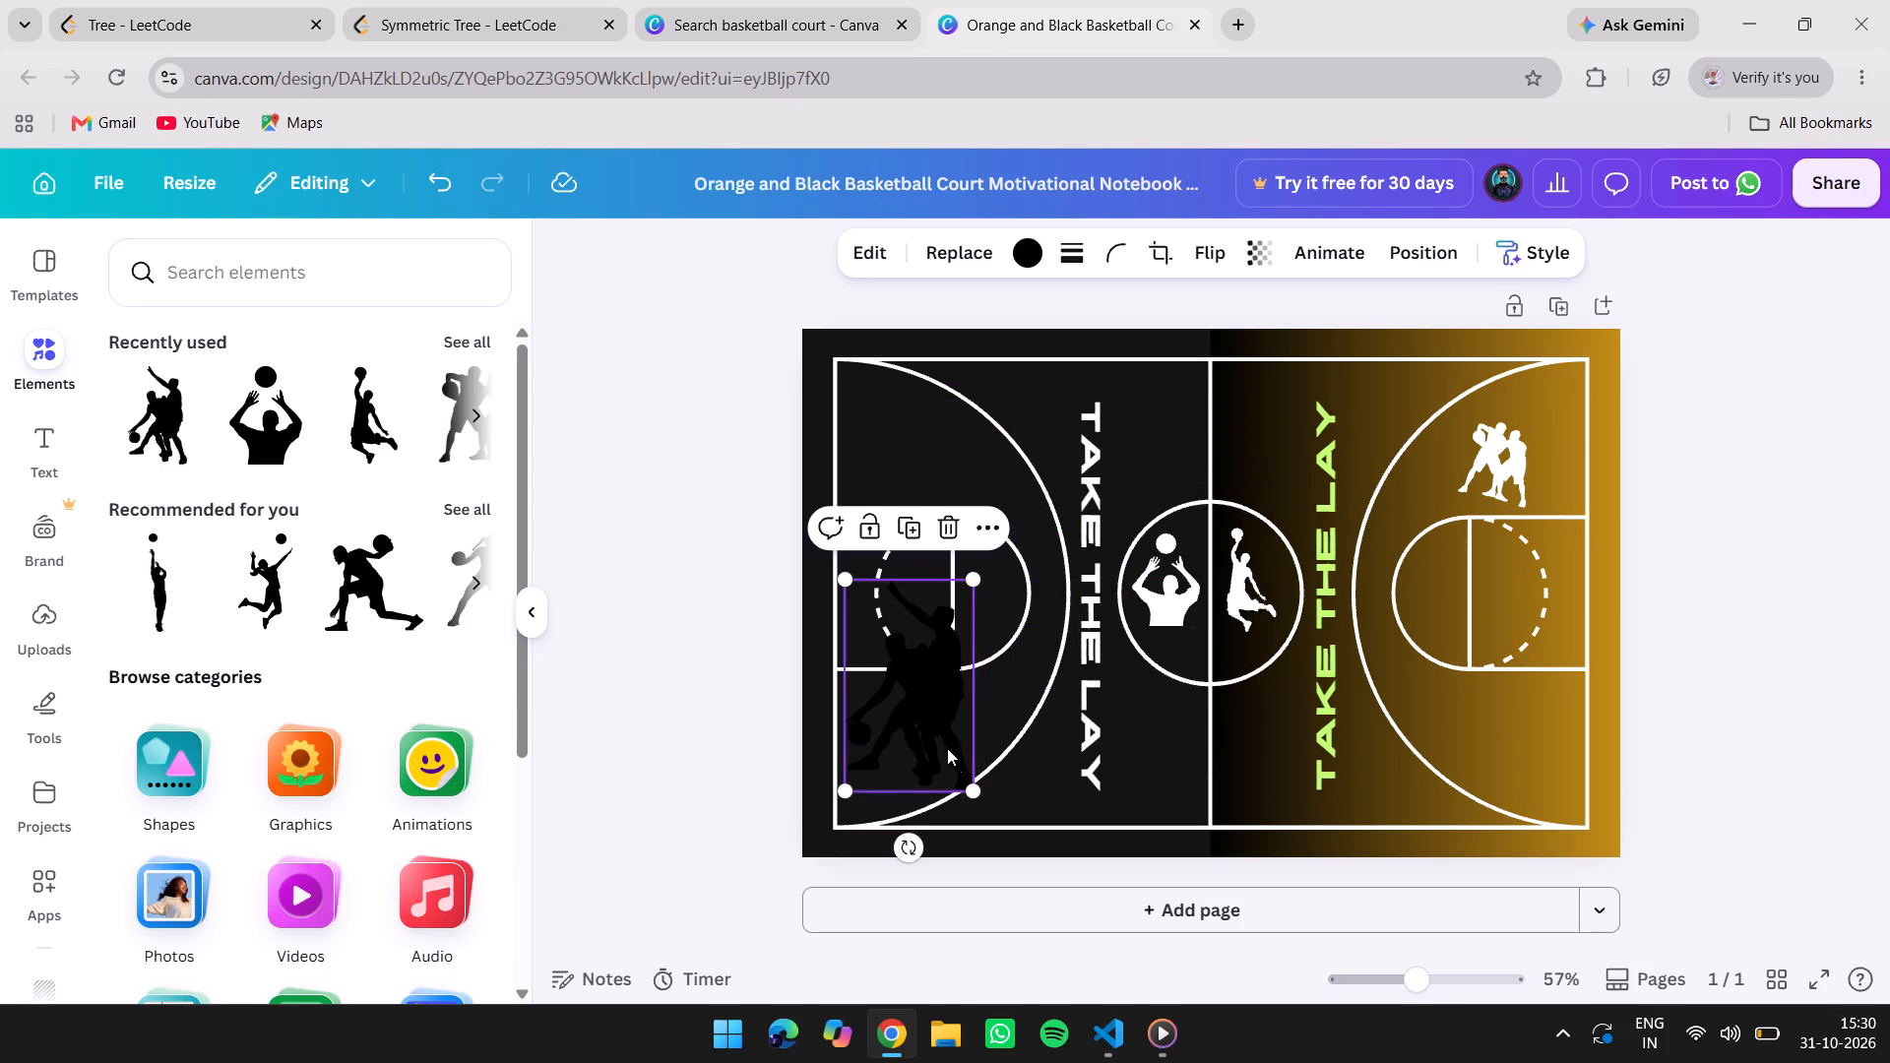
click(976, 800)
drag(976, 800, 948, 748)
drag(948, 748, 934, 712)
drag(898, 675, 928, 771)
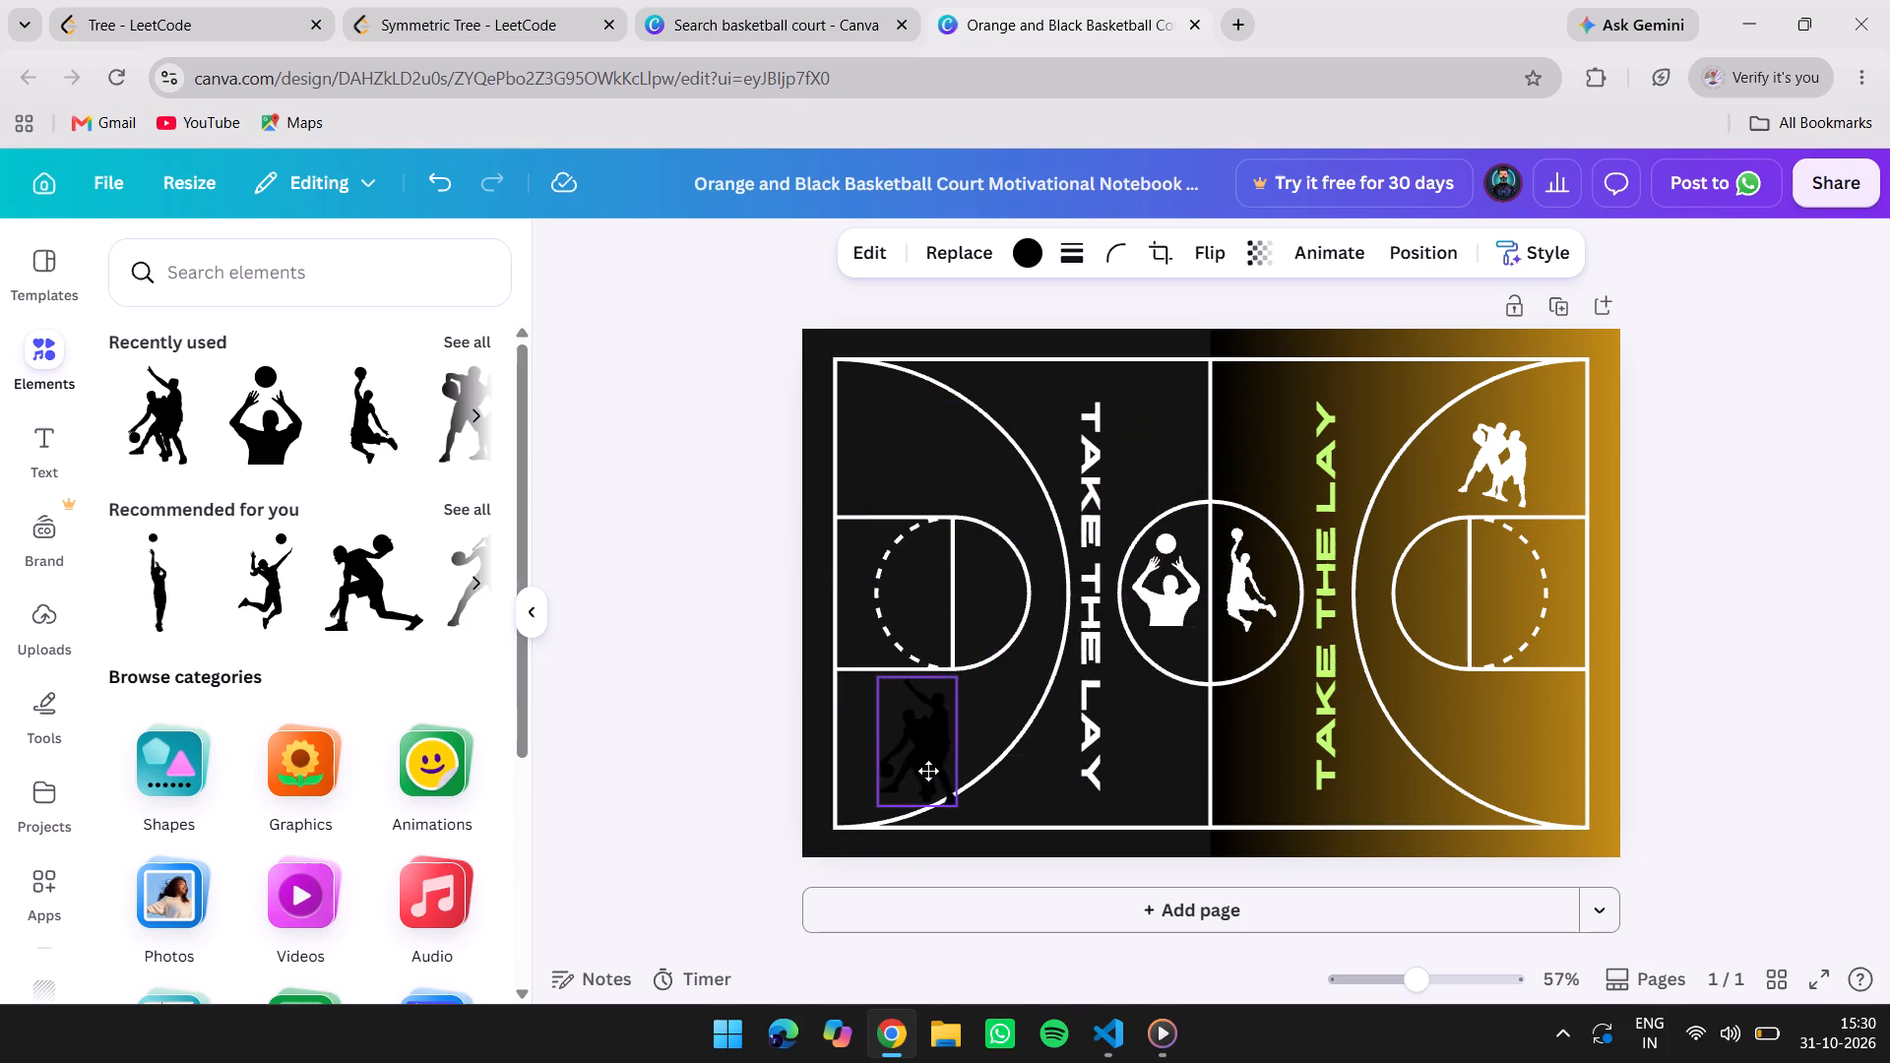
drag(928, 771, 911, 760)
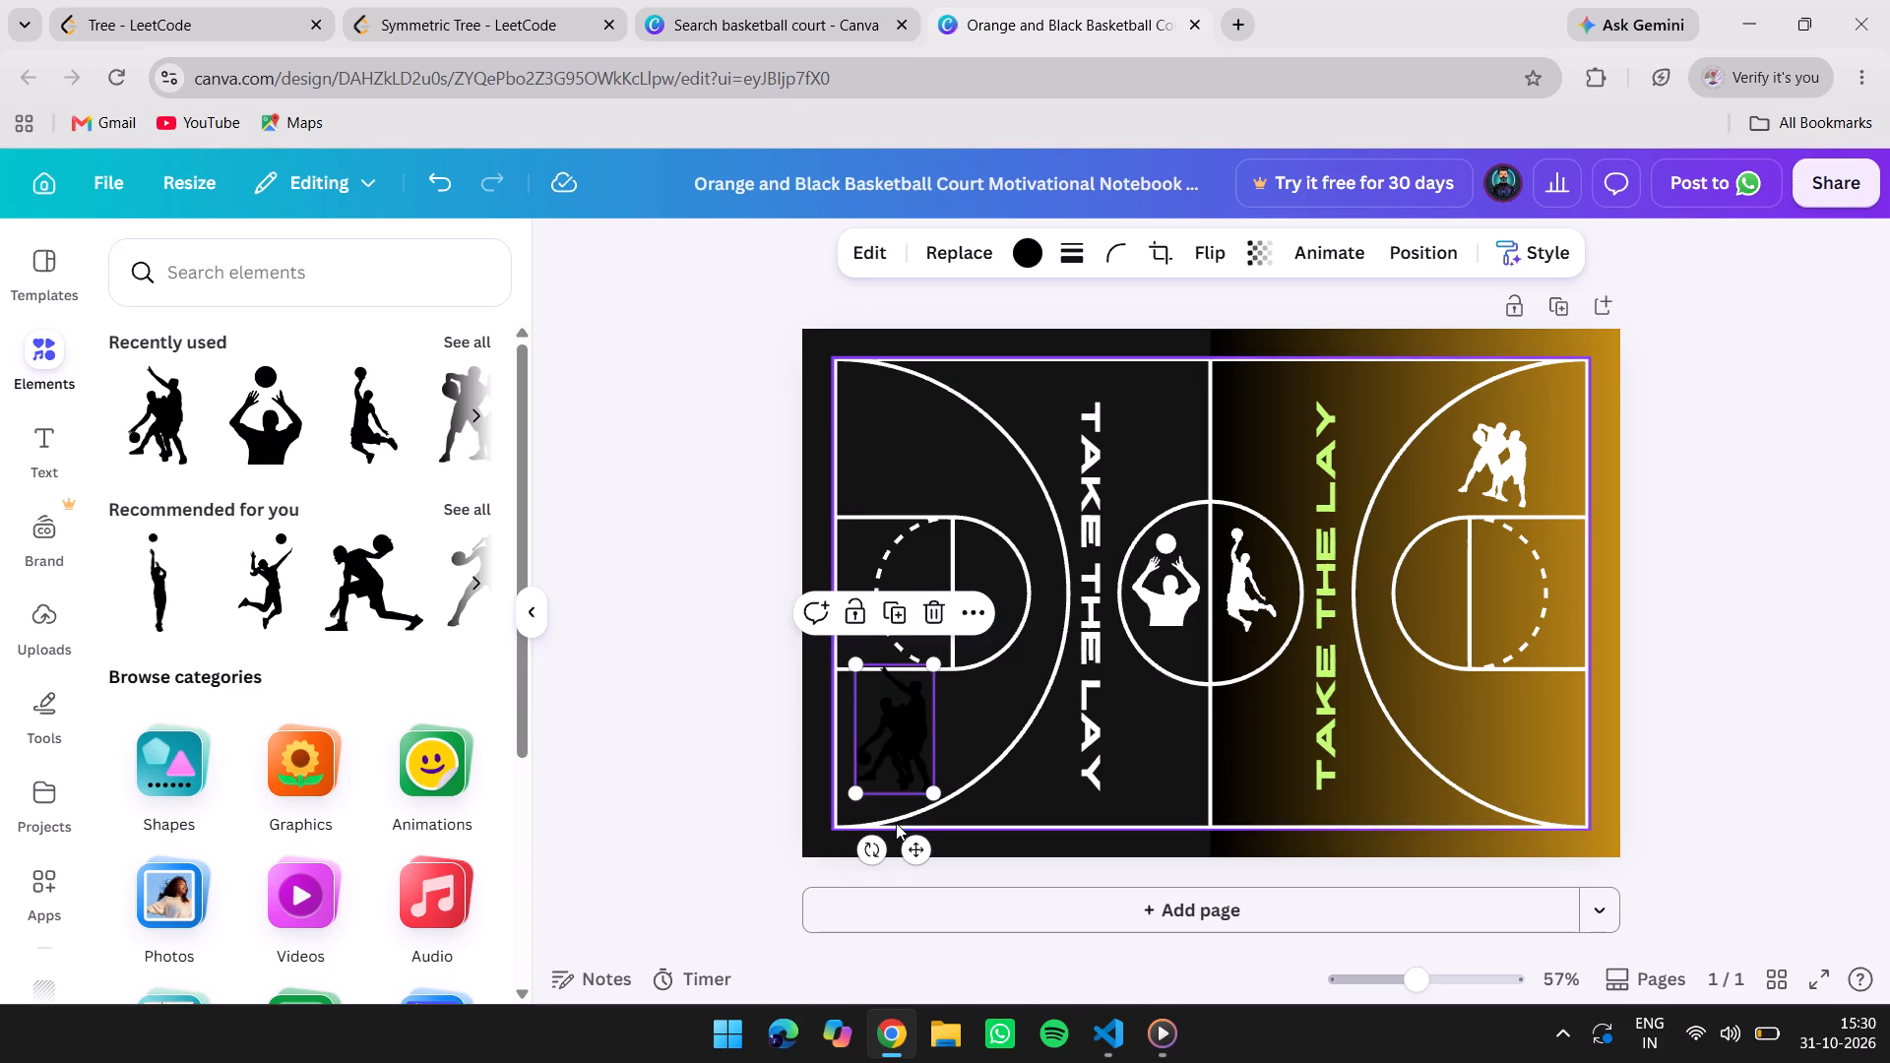
Rotate the new player silhouette sideways to about -90°, place it below the left key and shrink it further.
drag(879, 849, 936, 662)
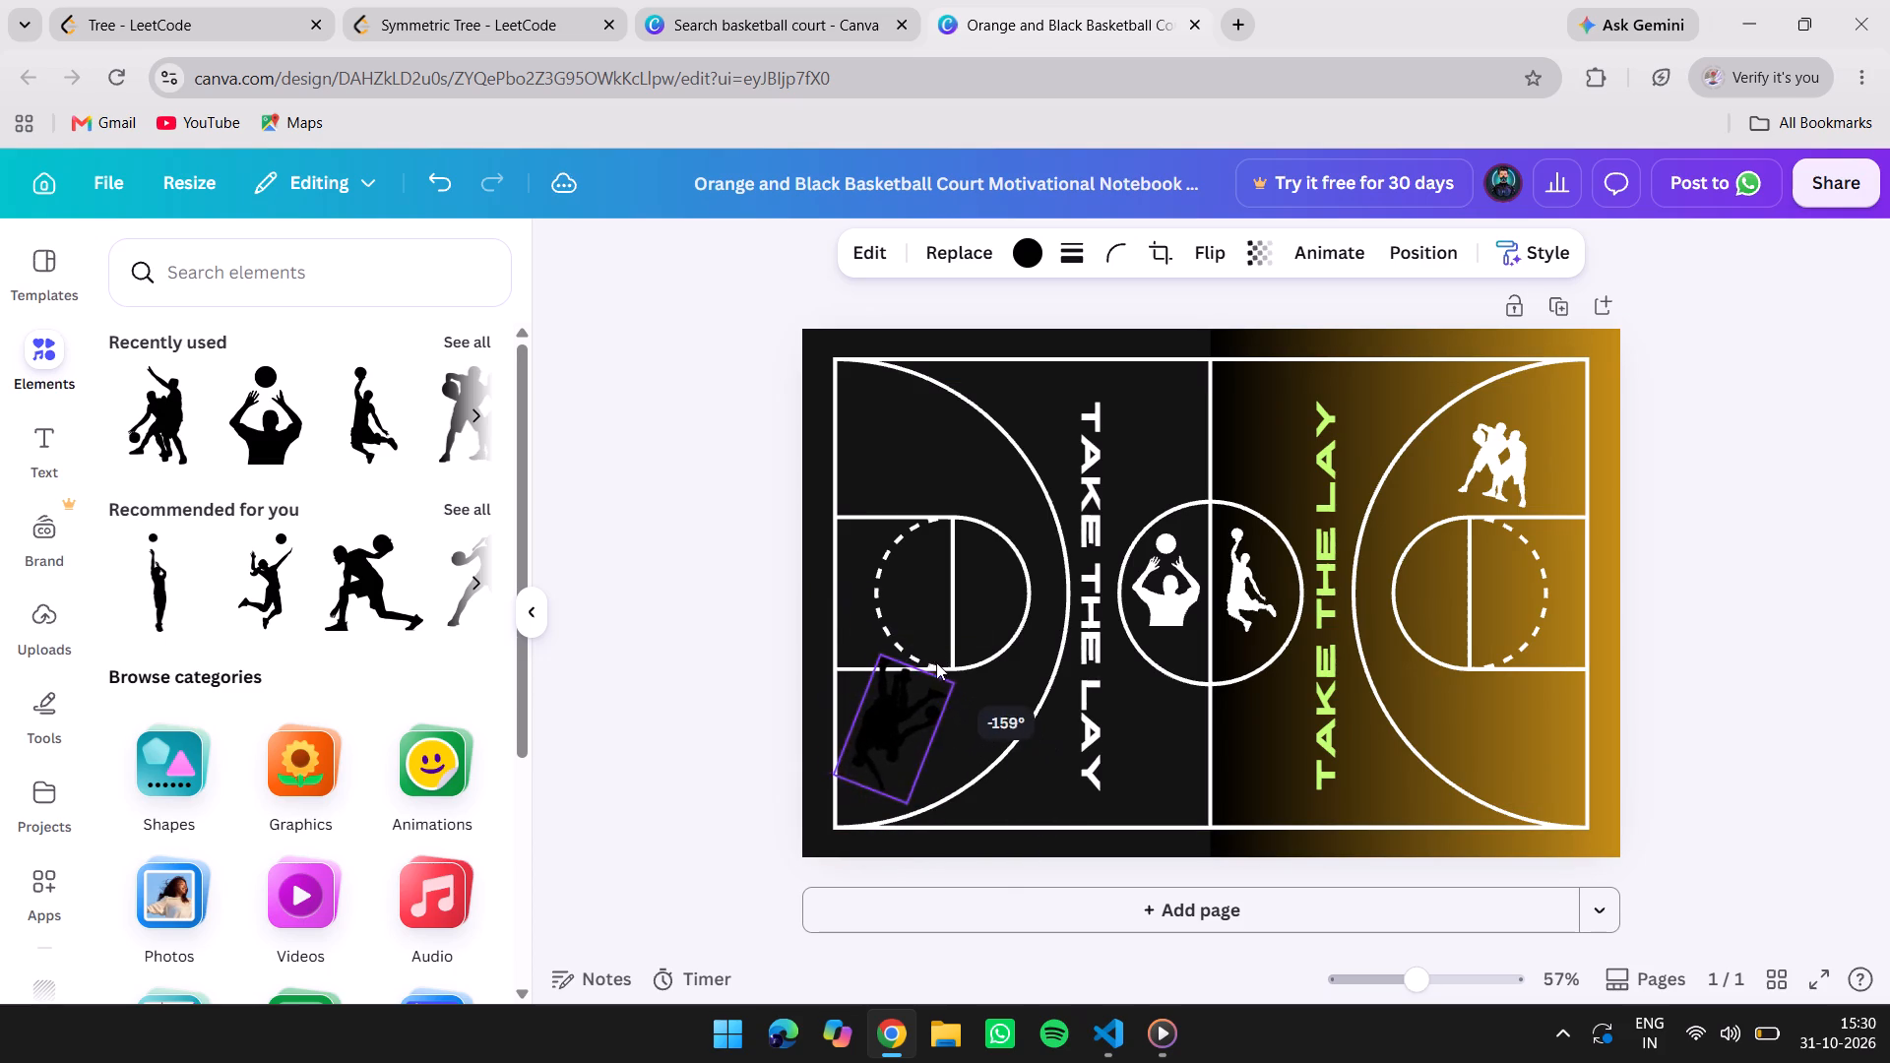
drag(936, 662, 931, 688)
drag(904, 716, 937, 718)
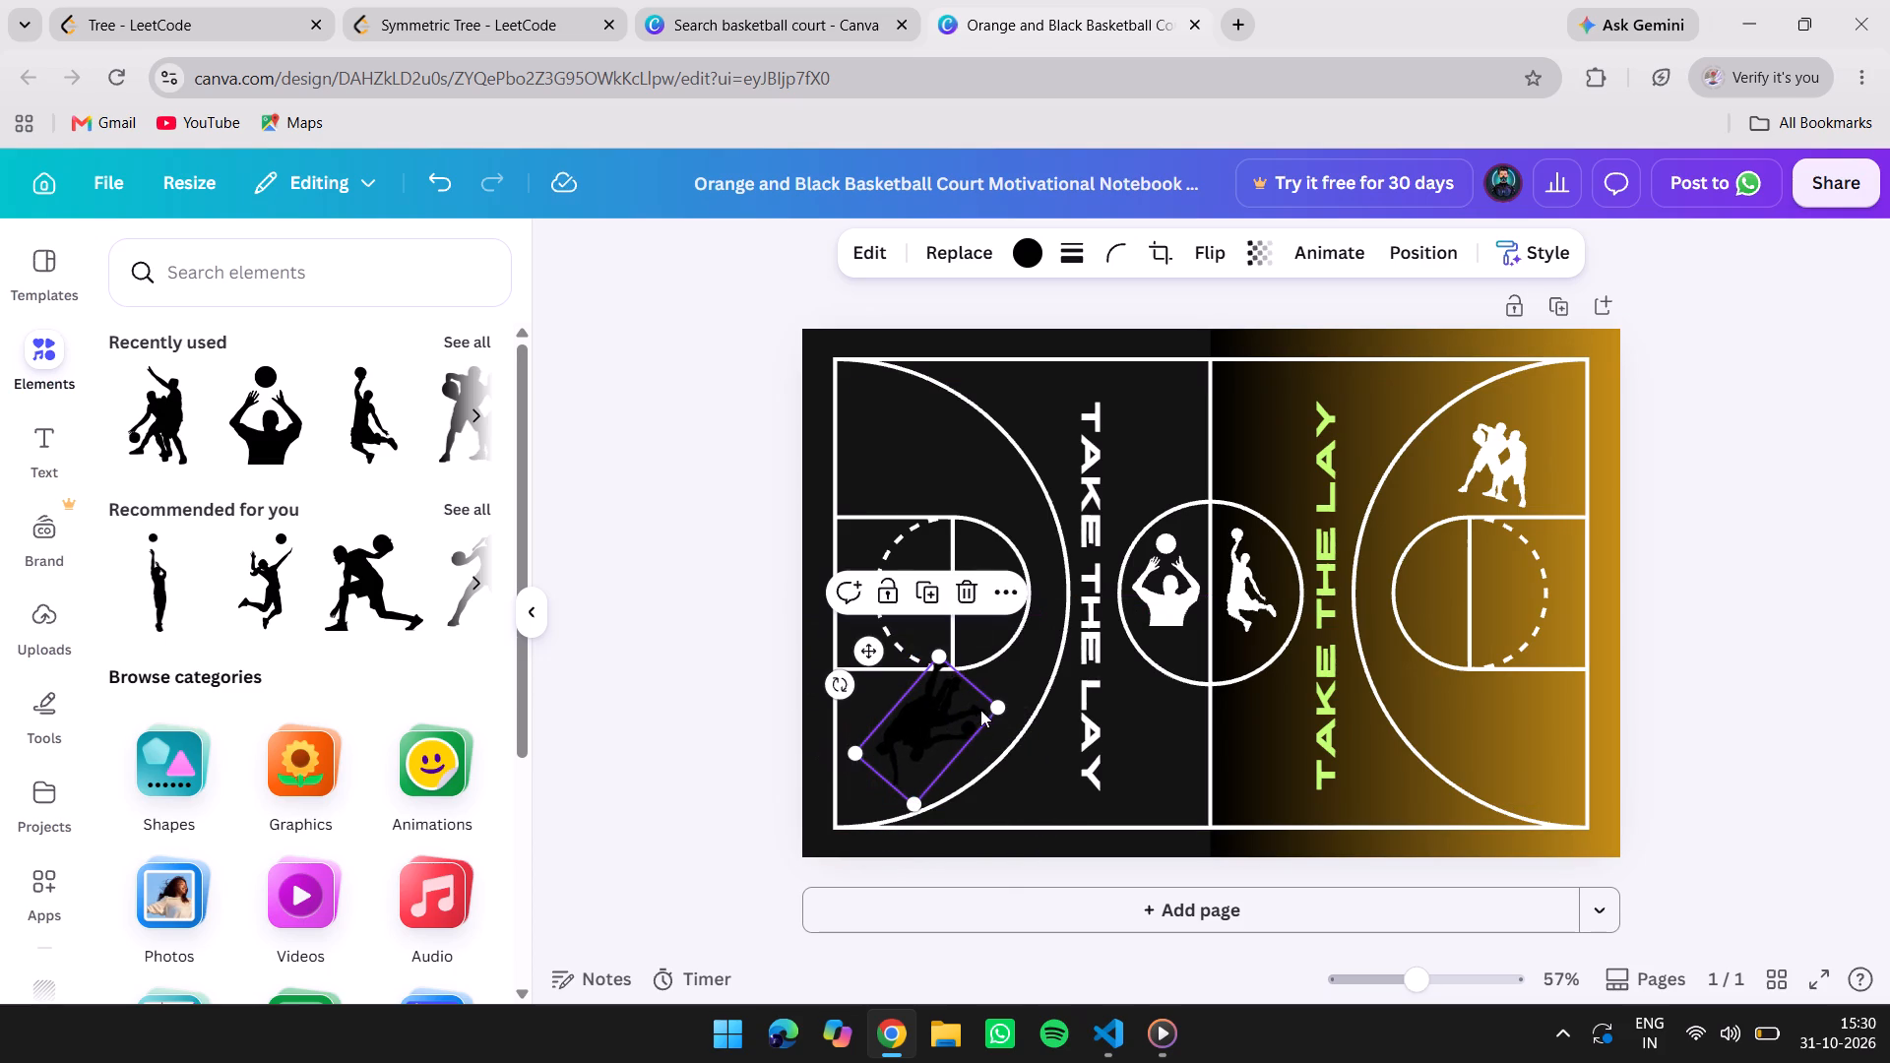
drag(854, 683, 906, 619)
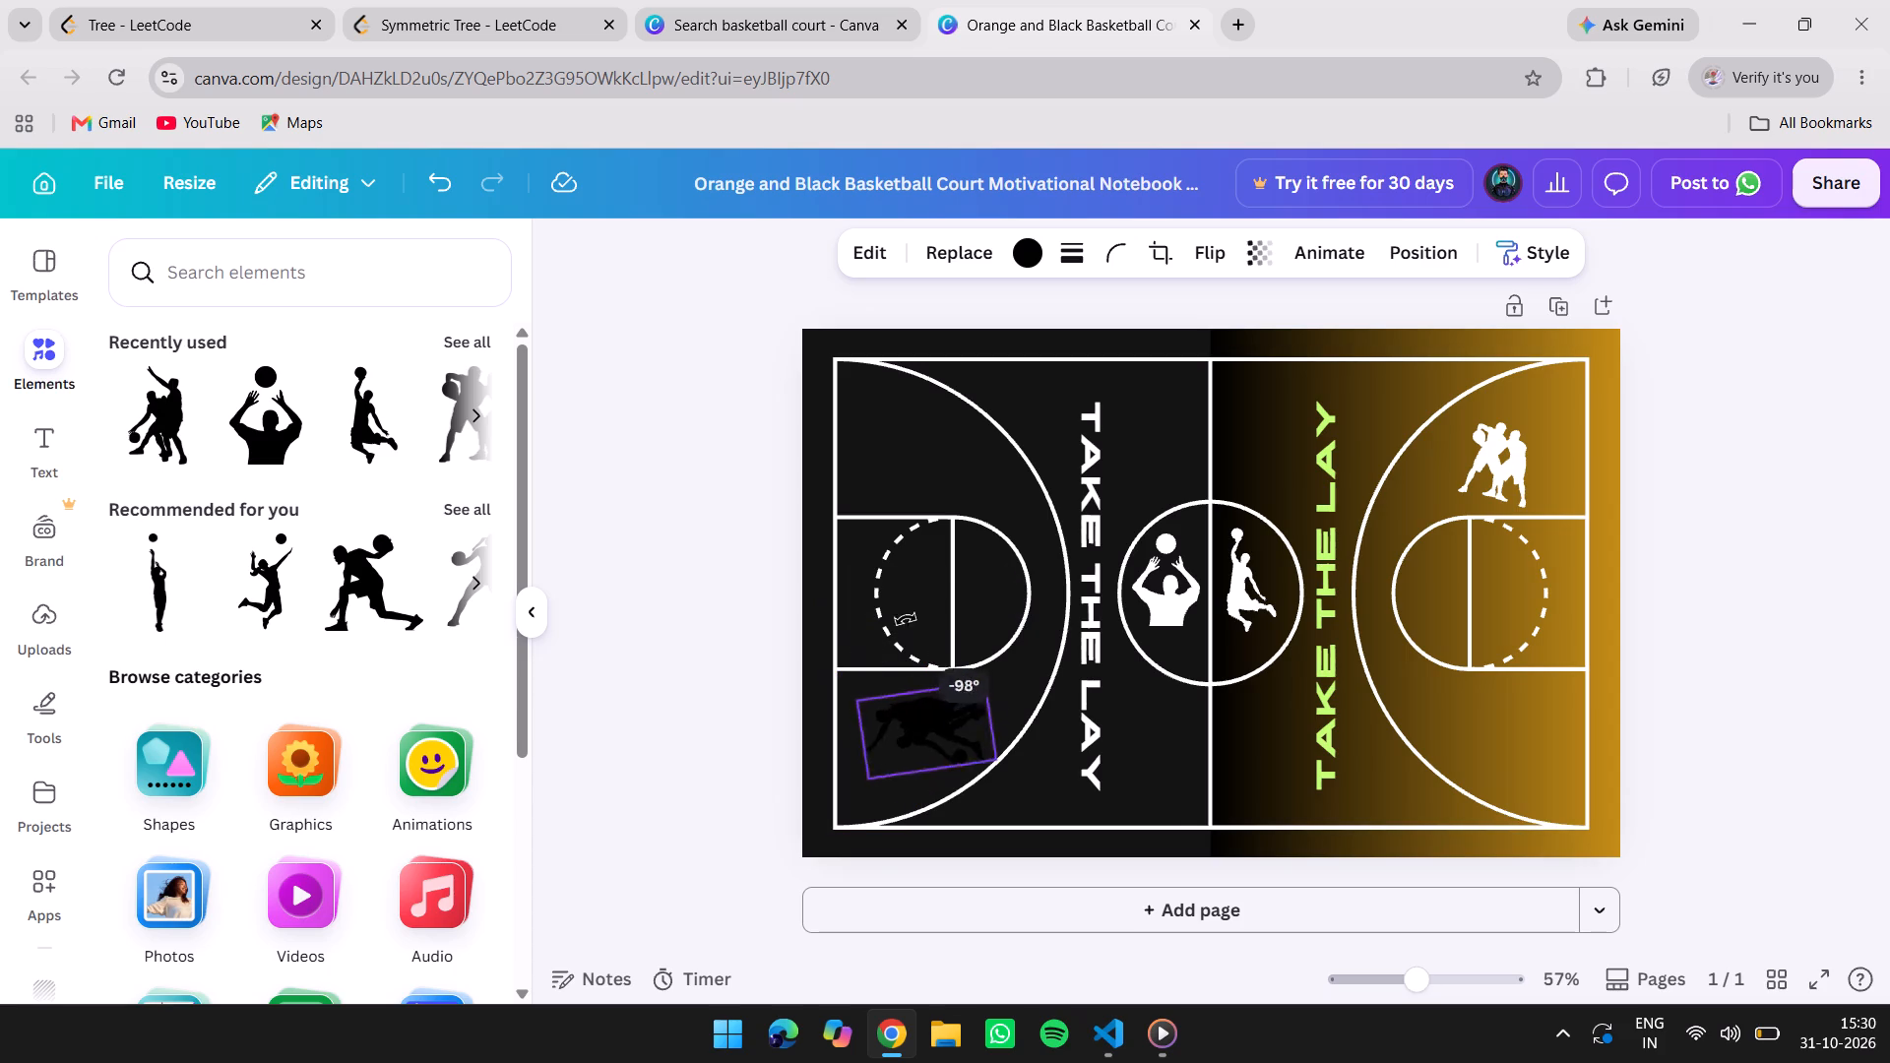
drag(906, 619, 908, 616)
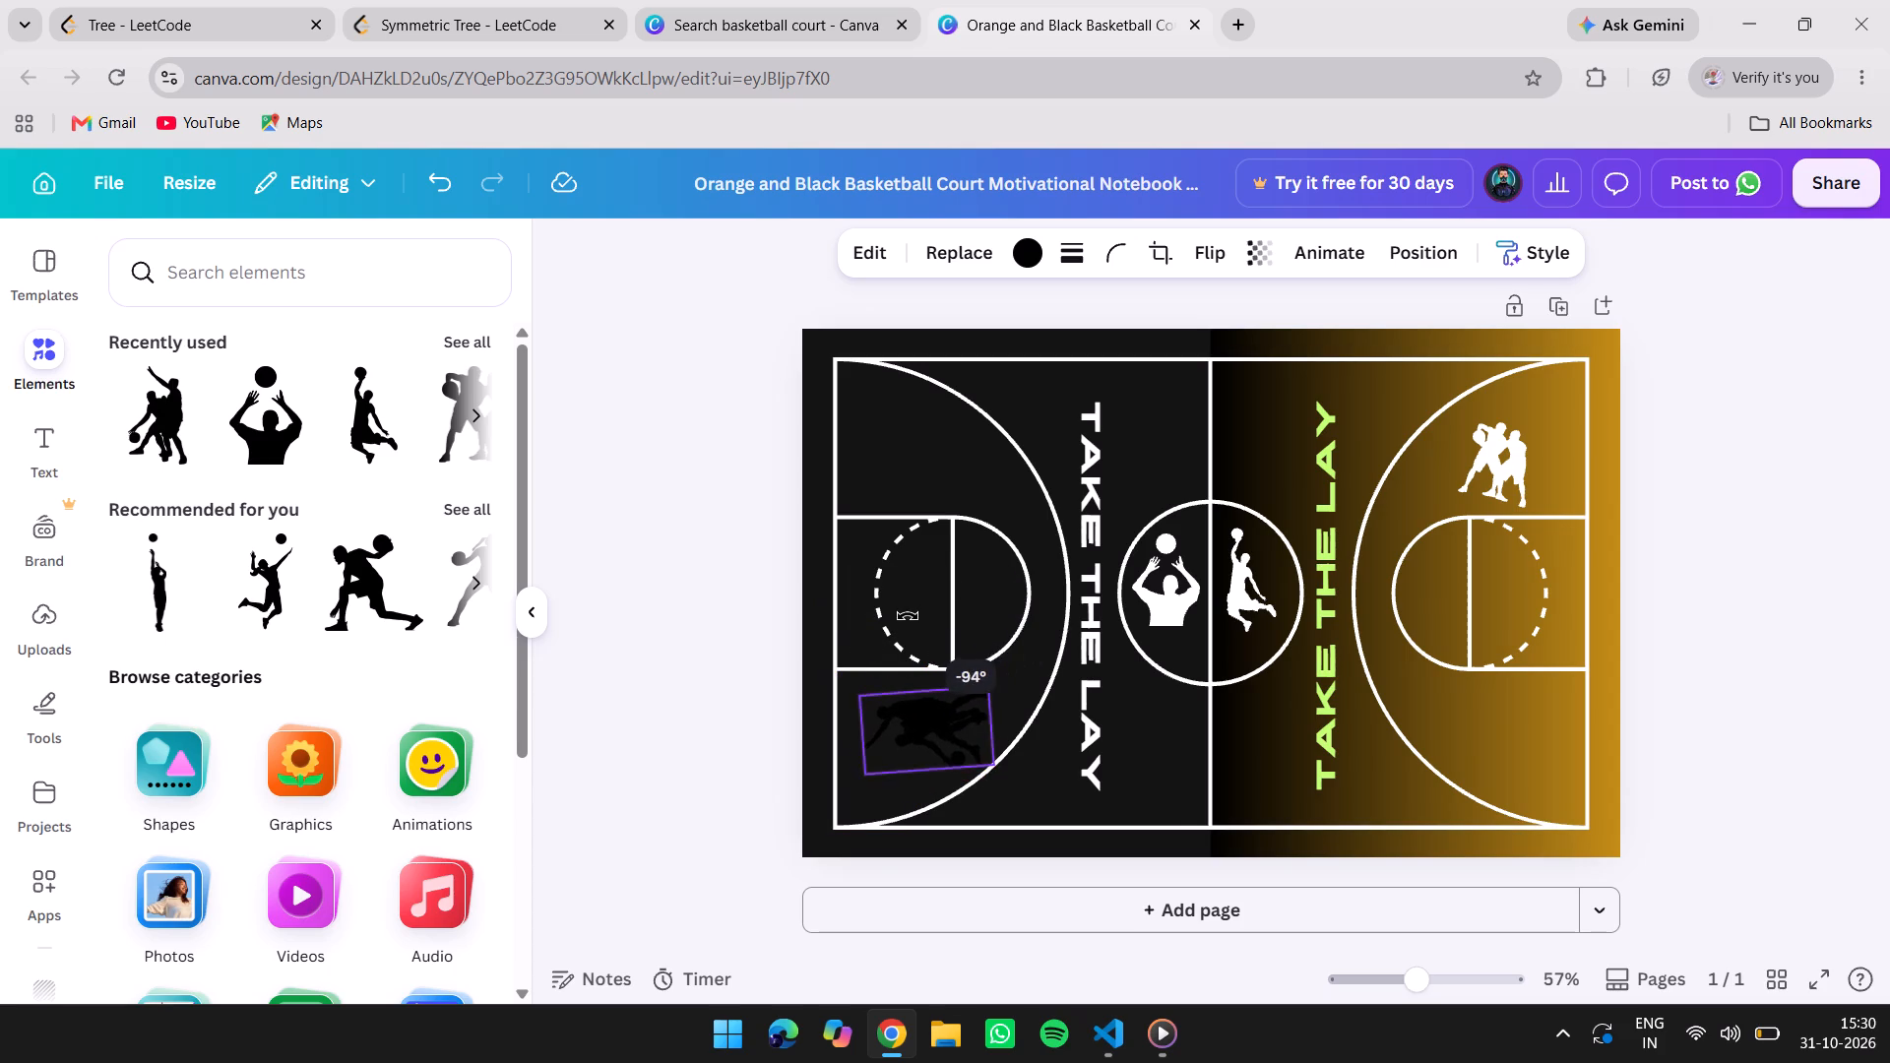
drag(908, 616, 917, 616)
drag(898, 732, 942, 787)
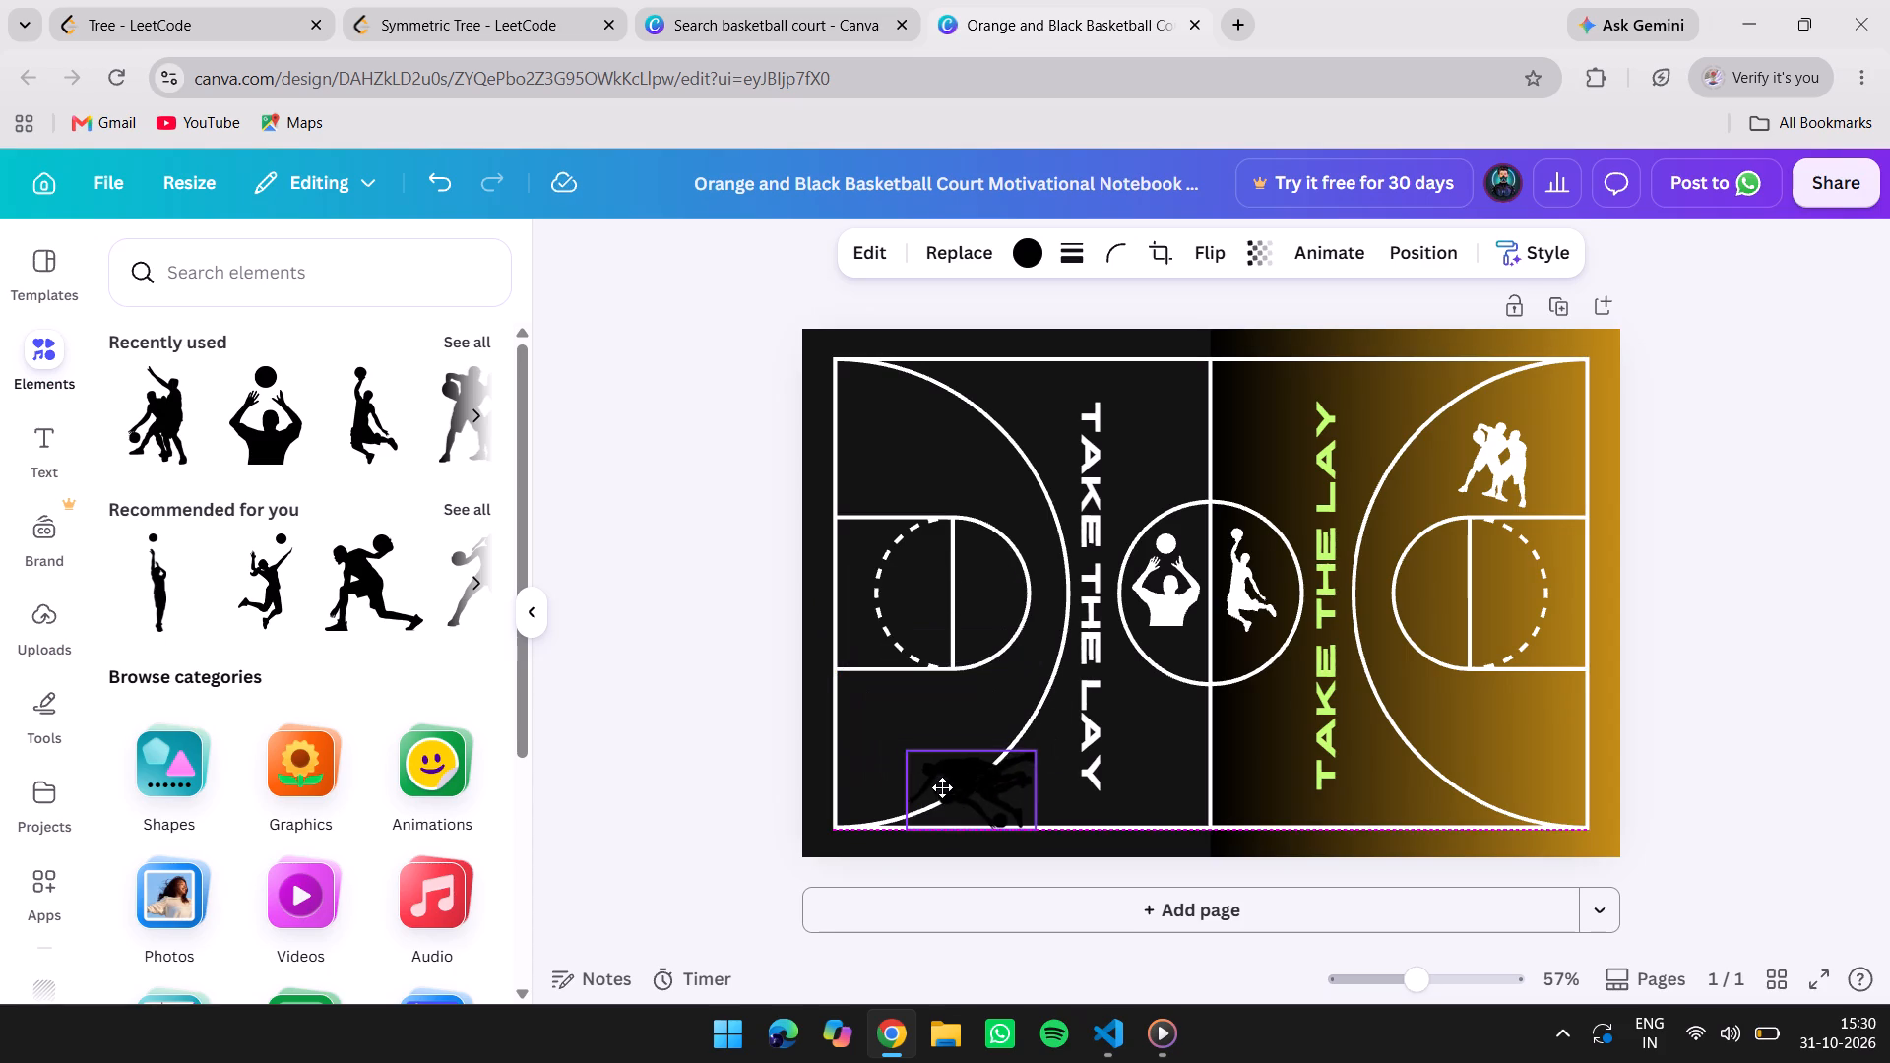
drag(942, 787, 871, 729)
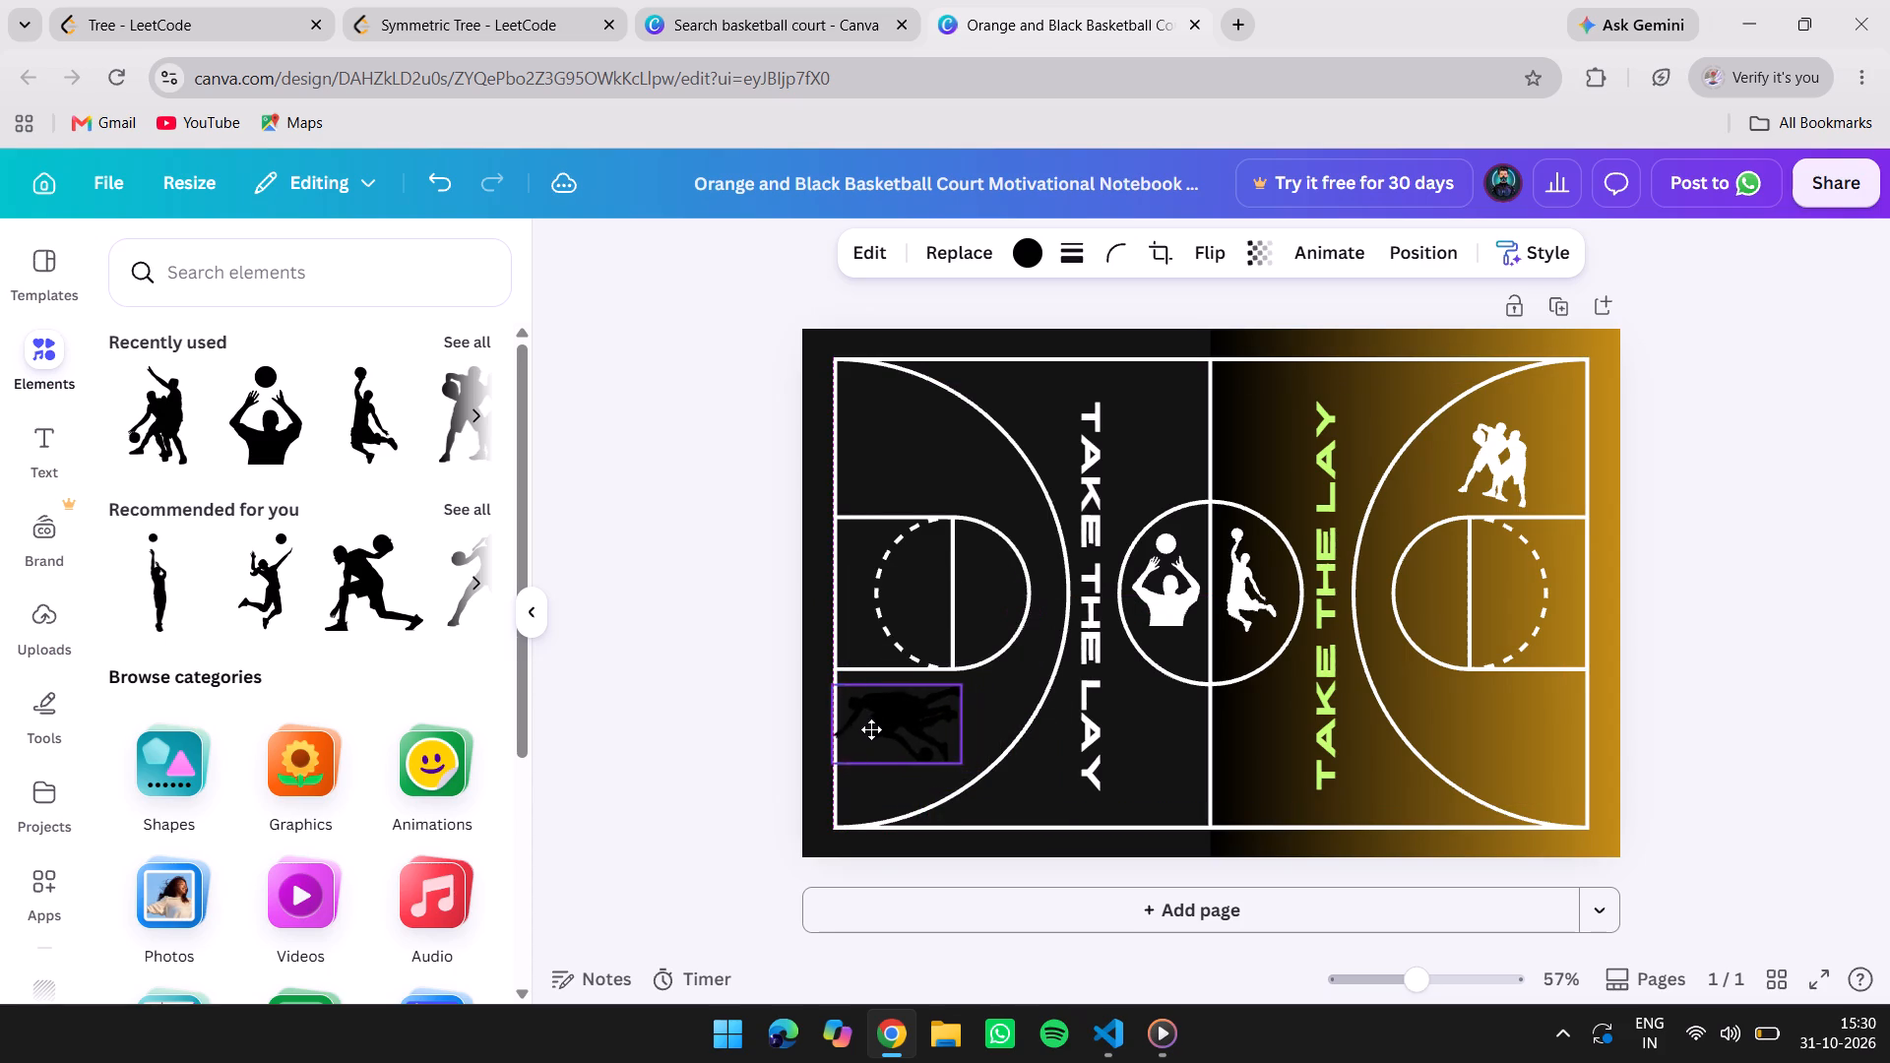
drag(871, 729, 881, 740)
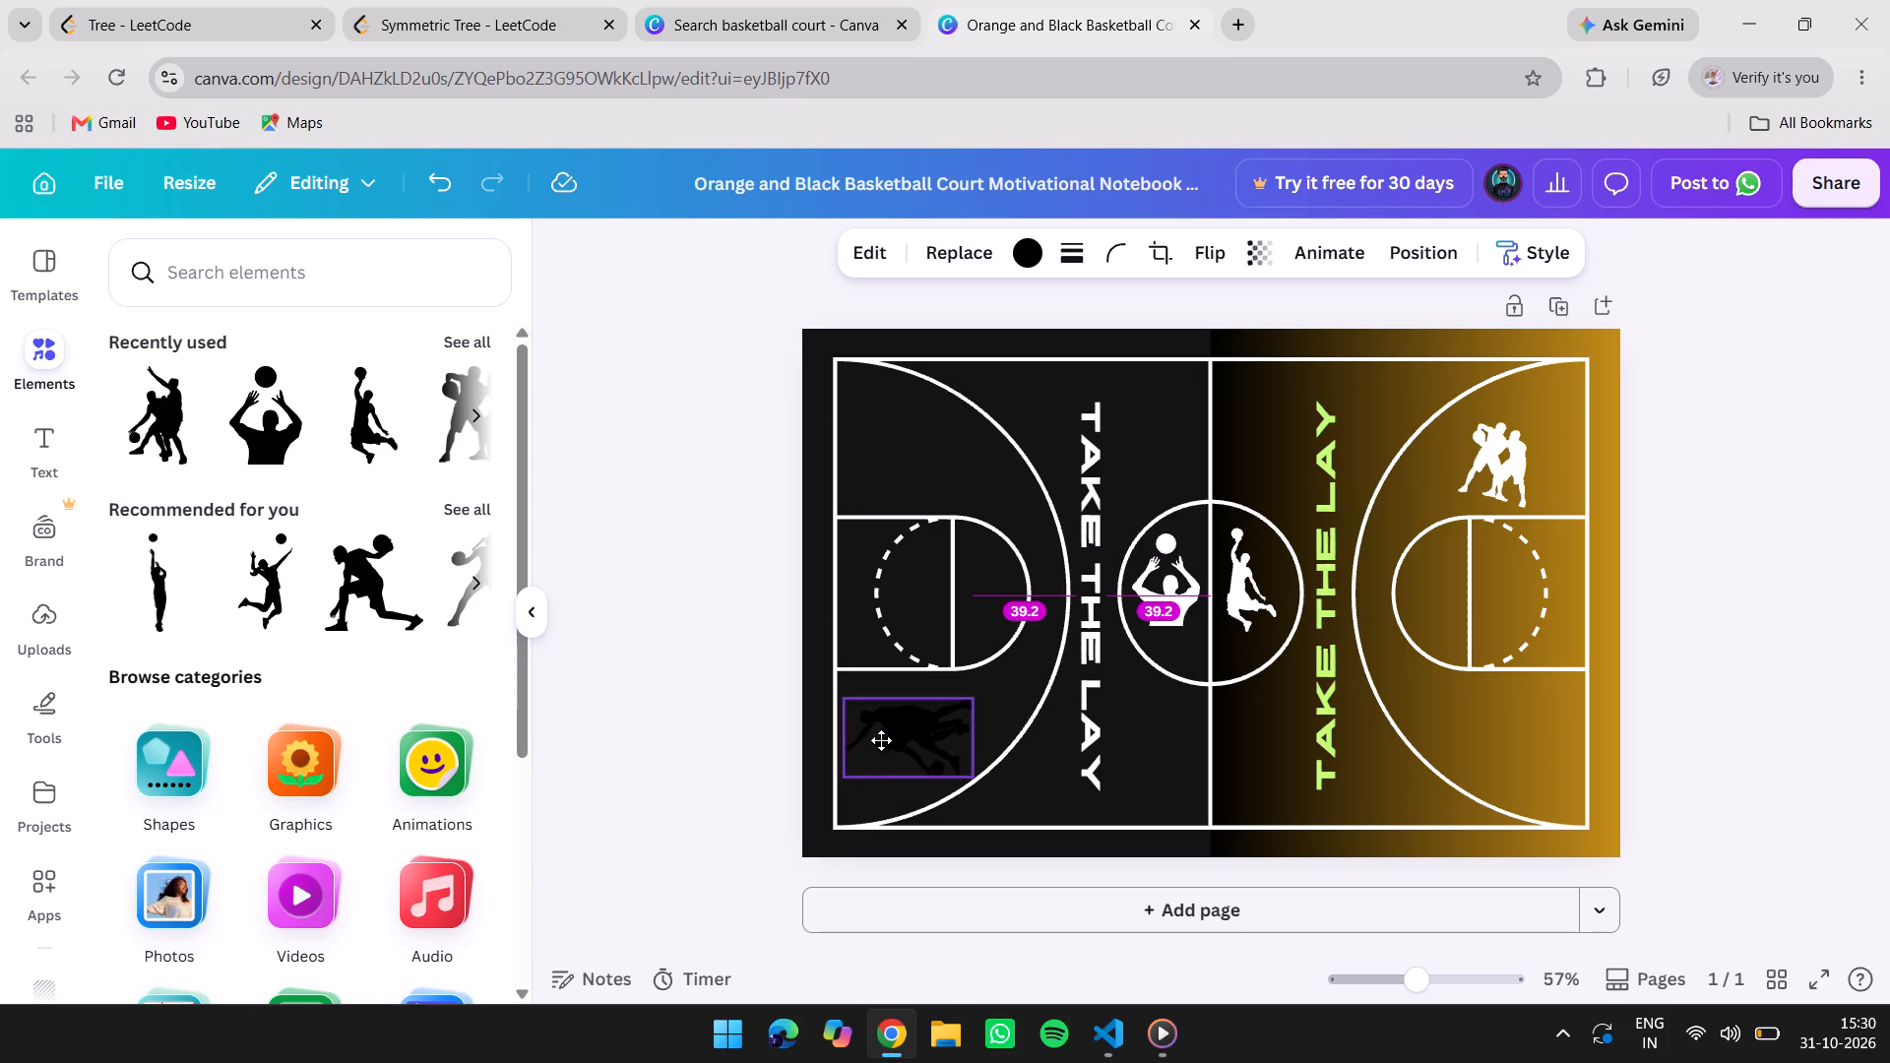
drag(881, 740, 883, 734)
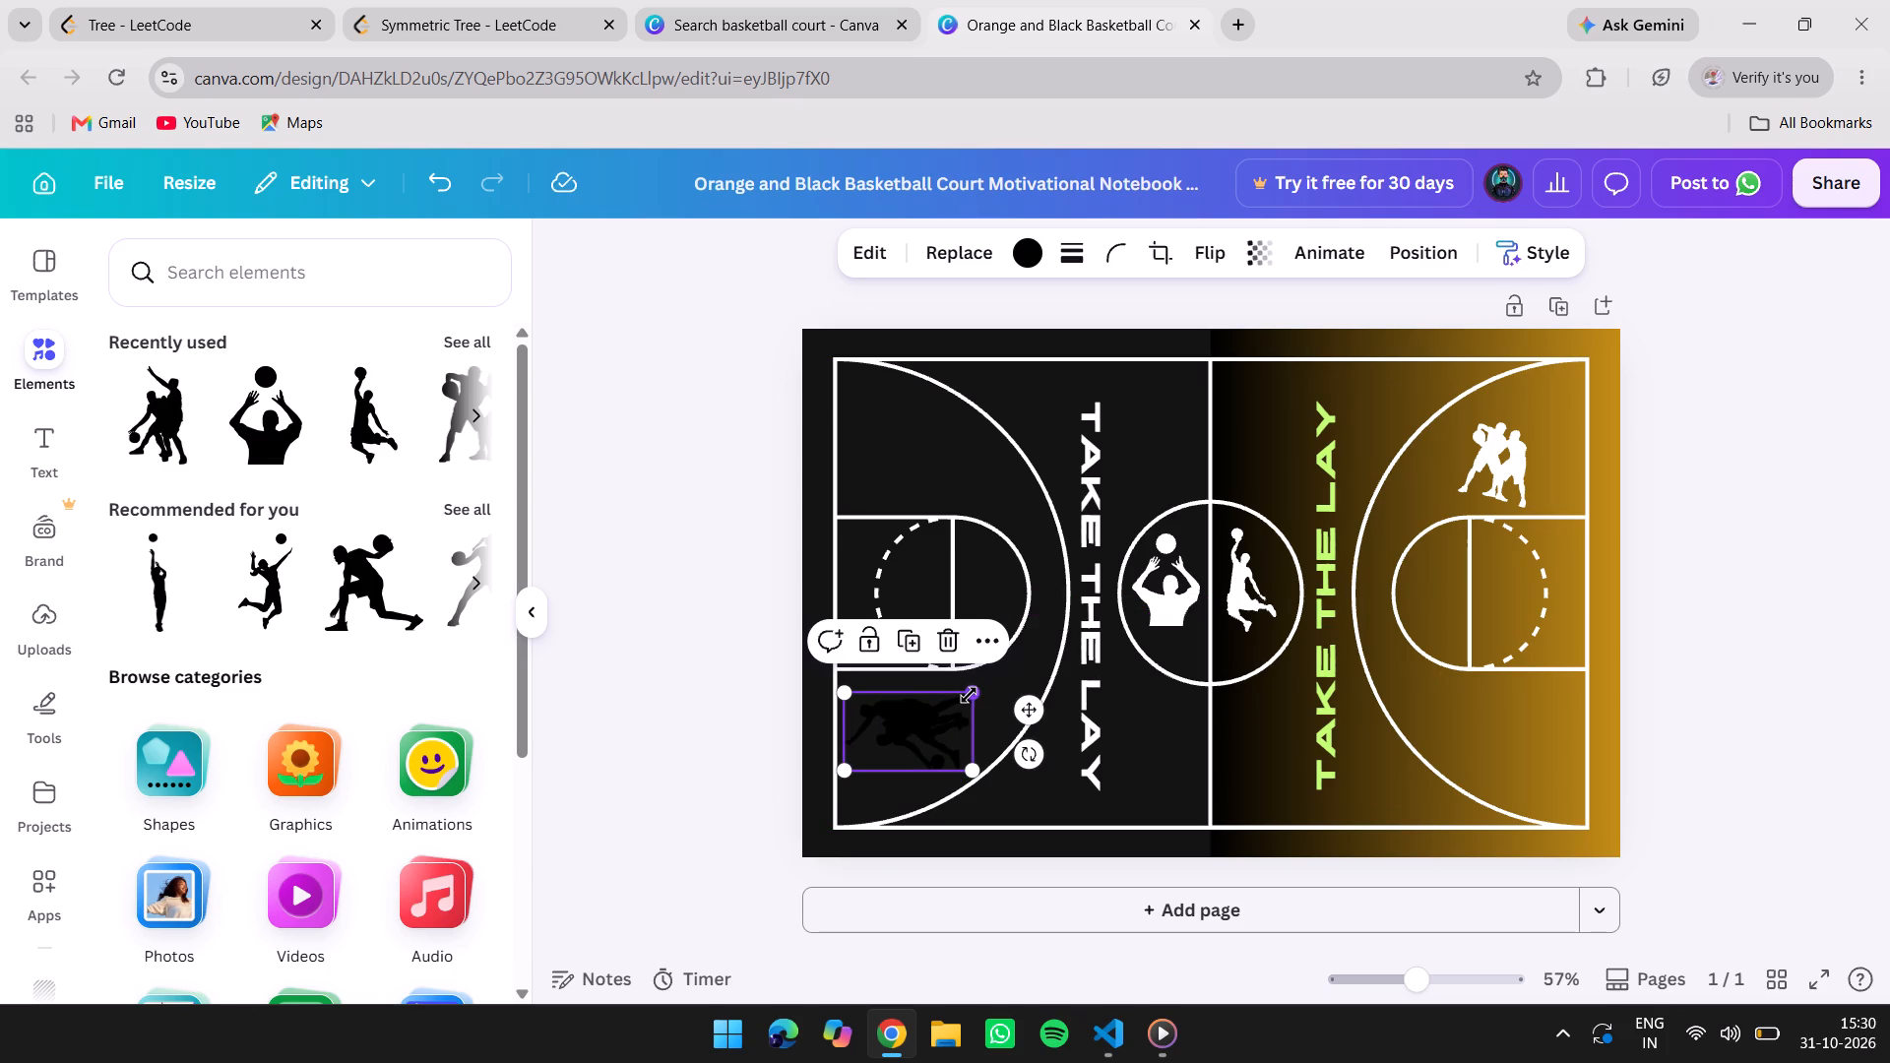
drag(969, 695, 919, 702)
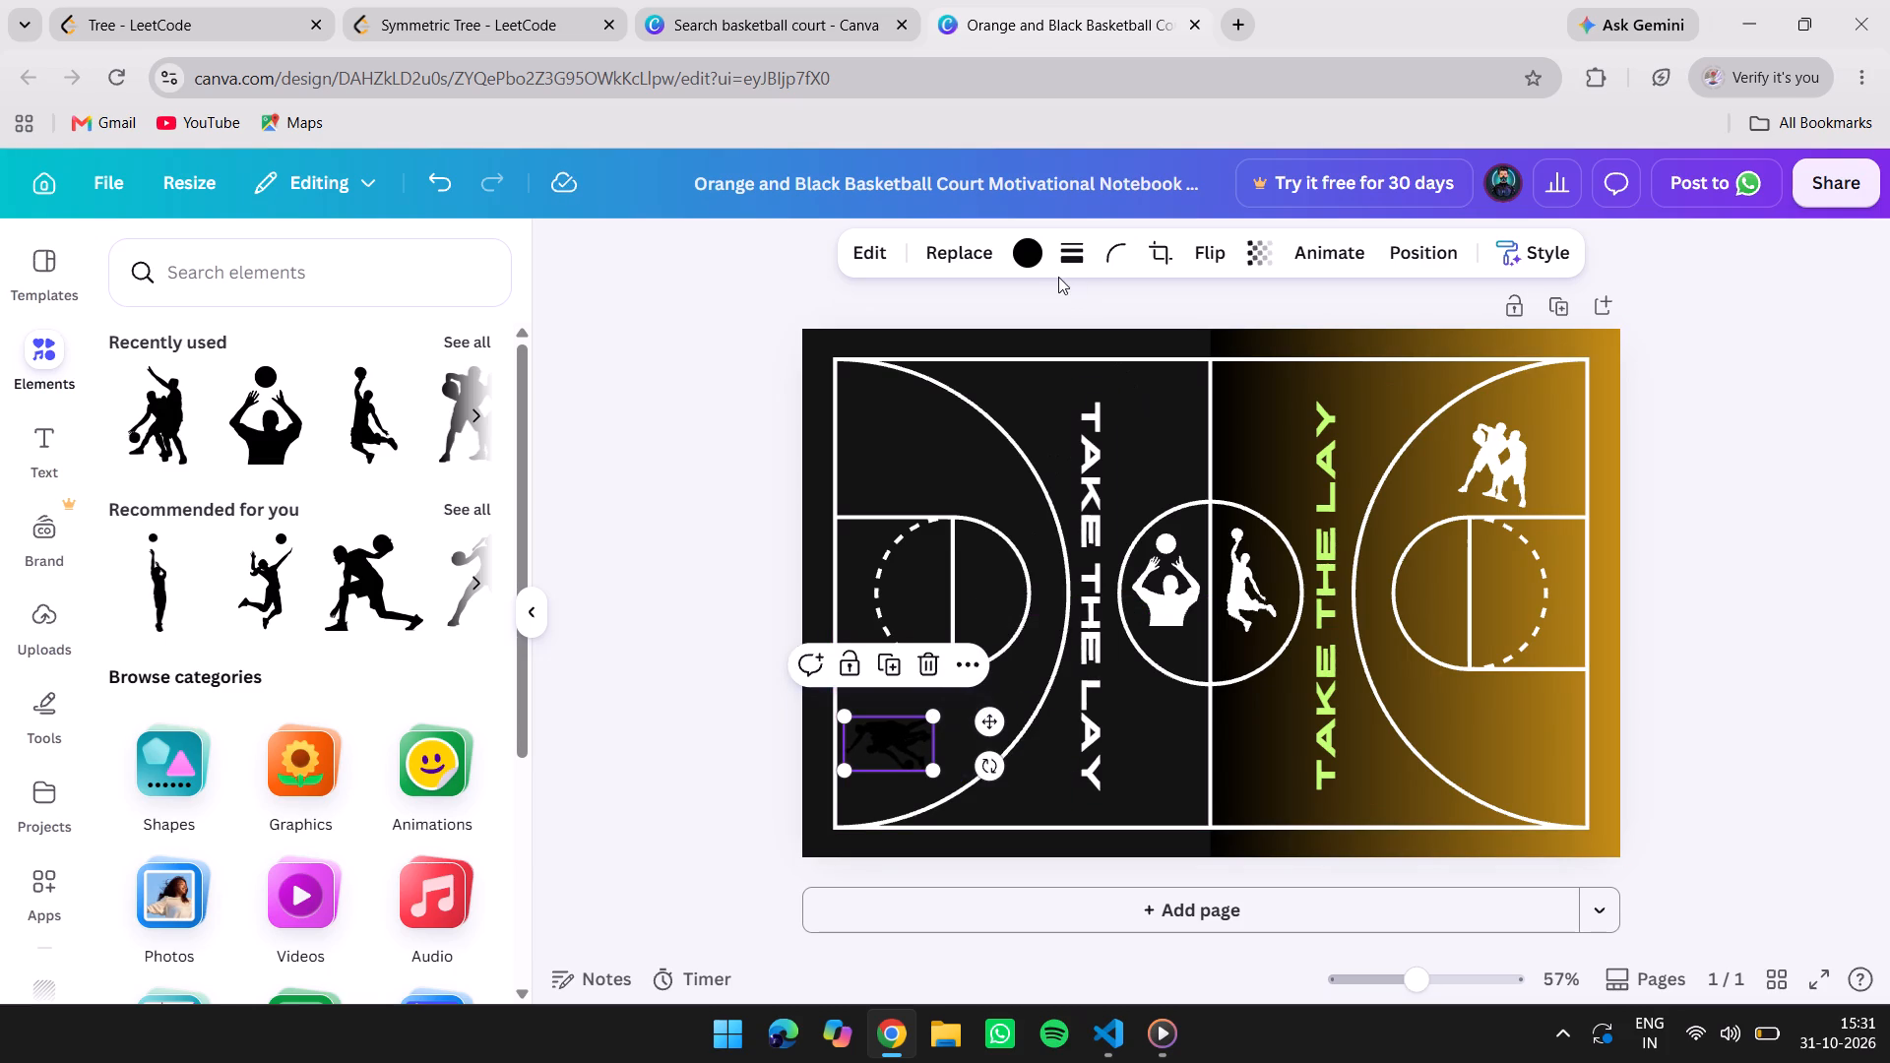
Recolor the sideways player silhouette in the court's lower-left area white.
click(1034, 276)
click(1034, 263)
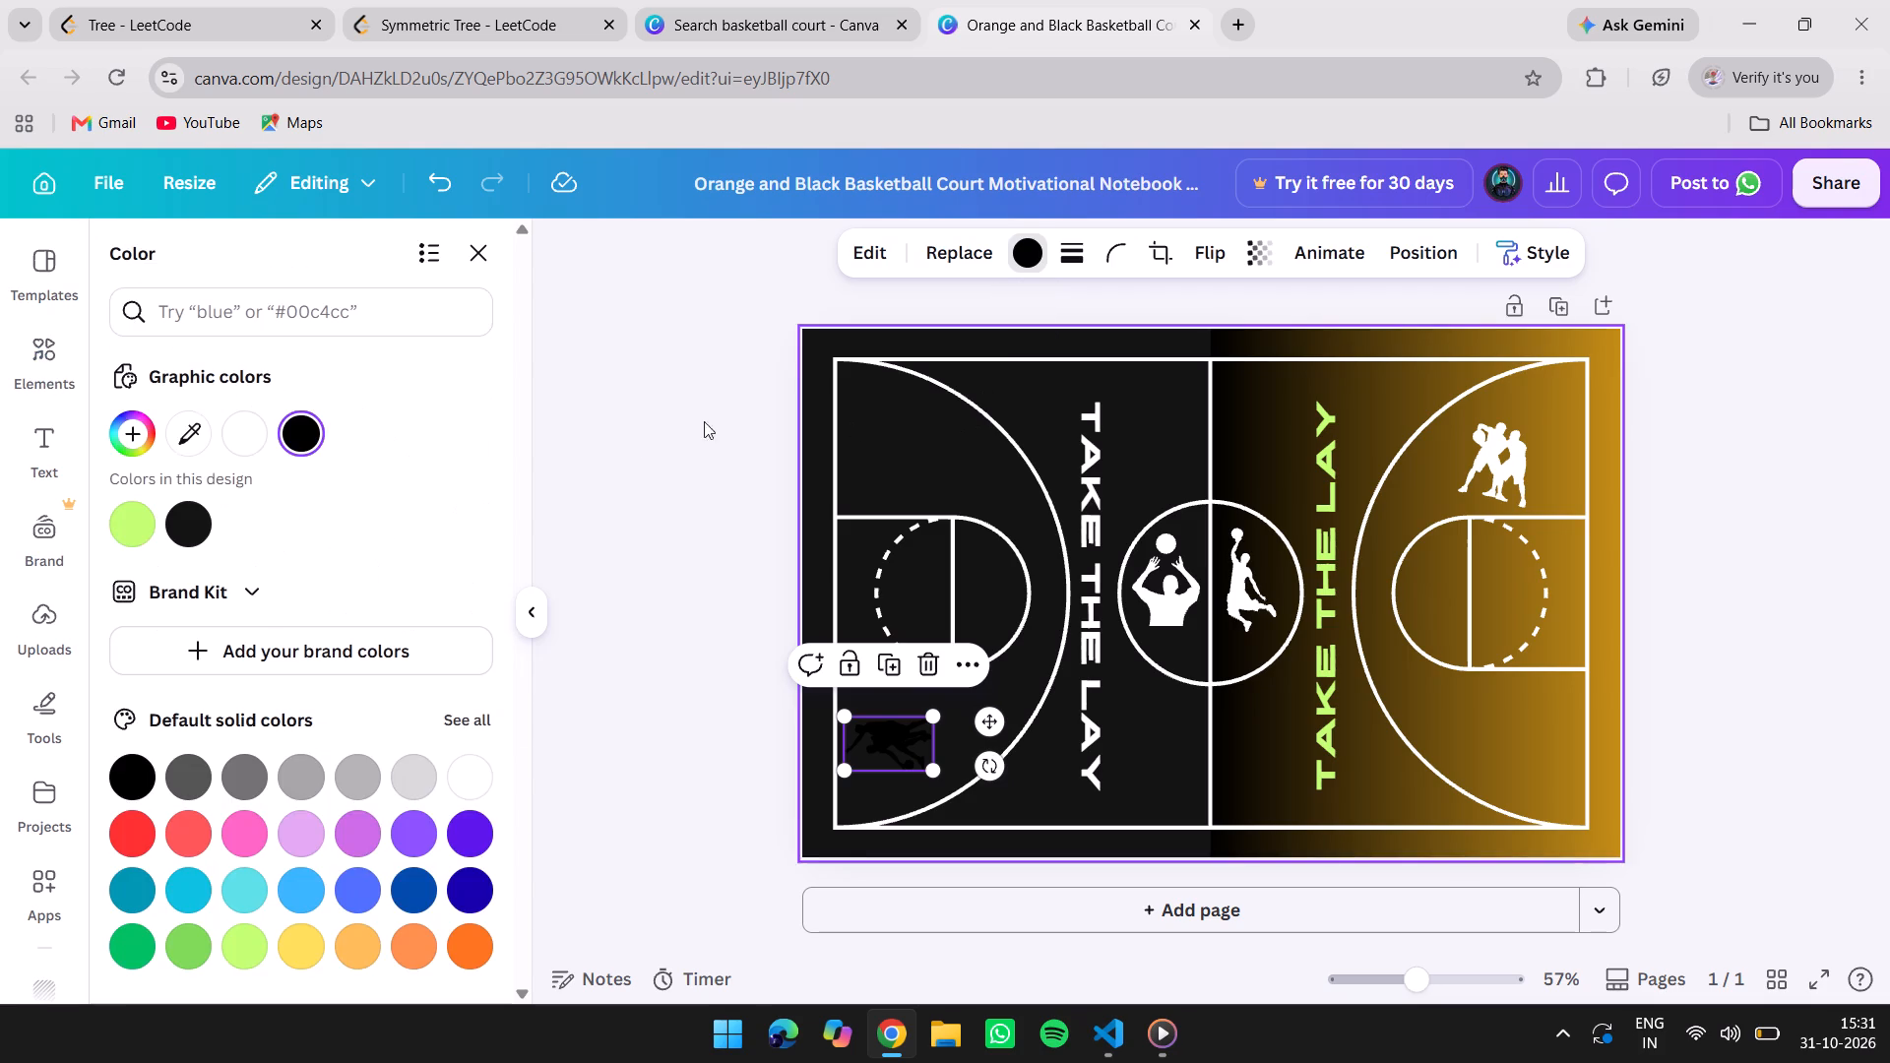
click(248, 448)
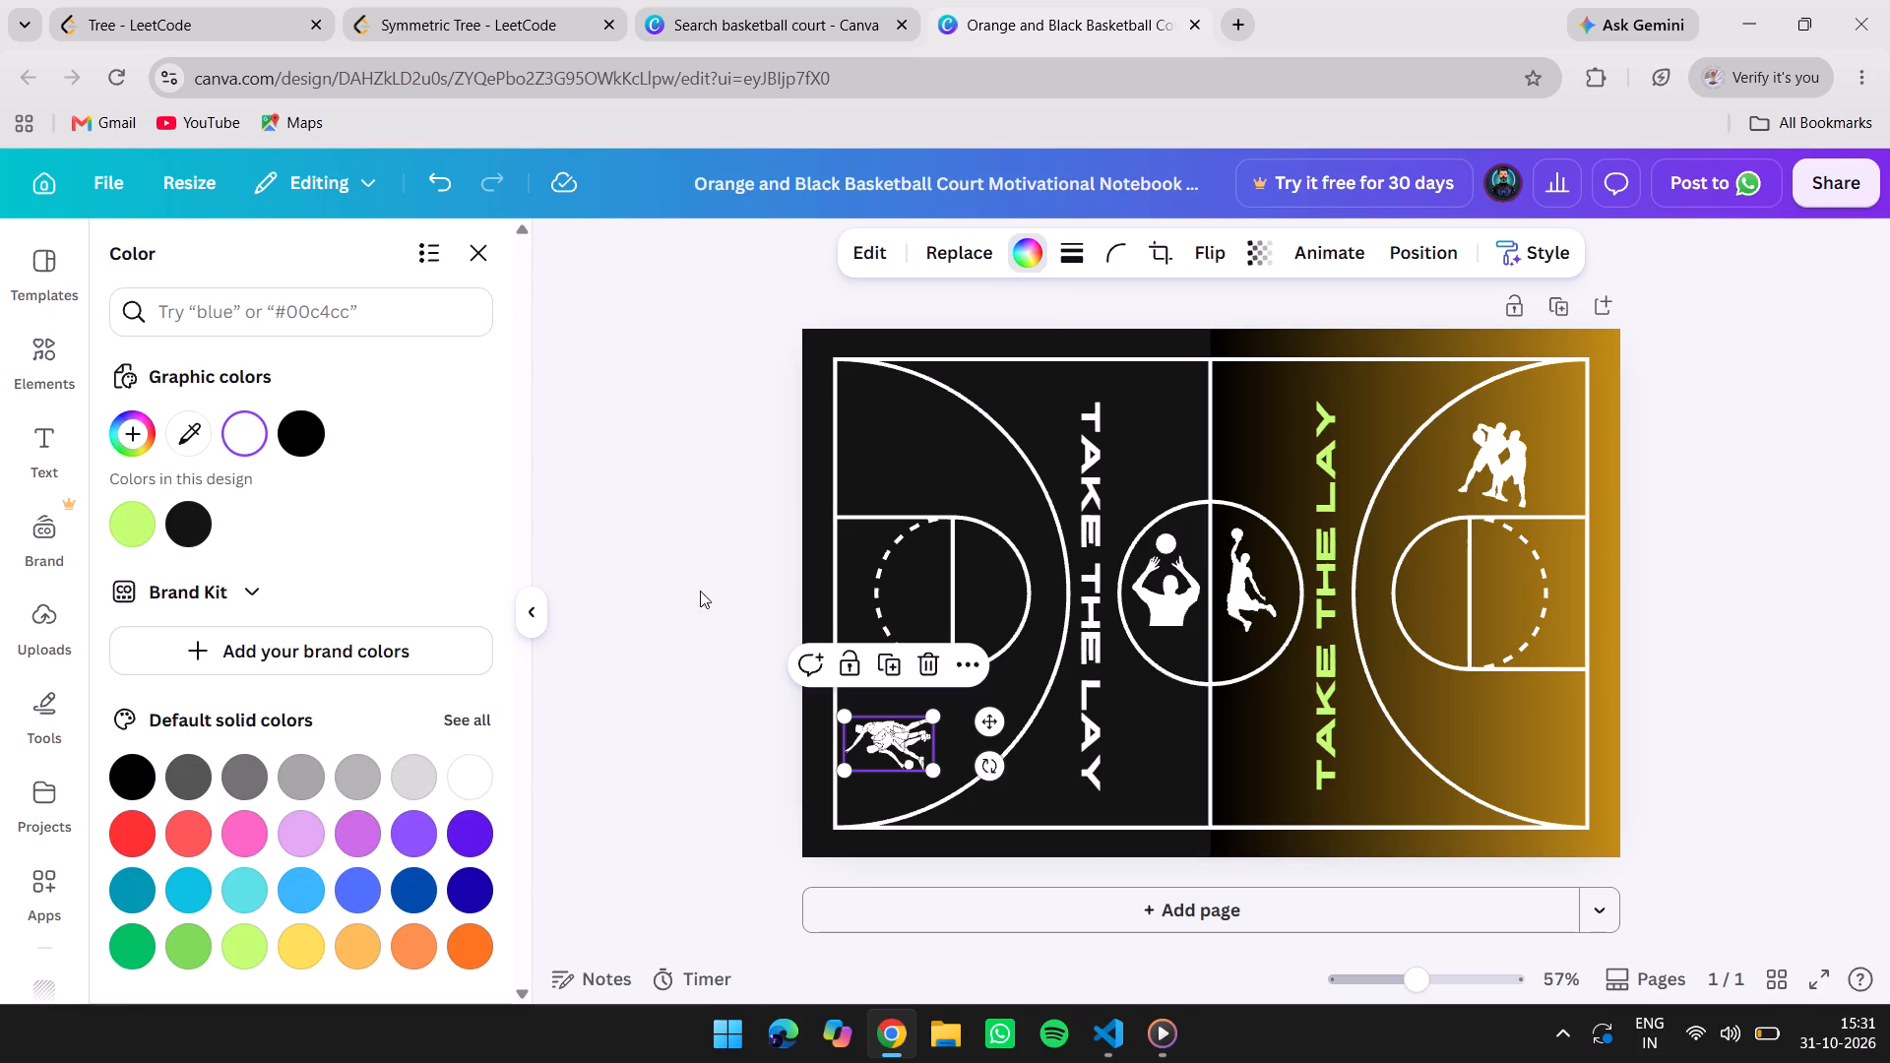
click(715, 549)
Tilt the white lower-left silhouette slightly counterclockwise and move it up just beneath the left key's lower line.
click(904, 749)
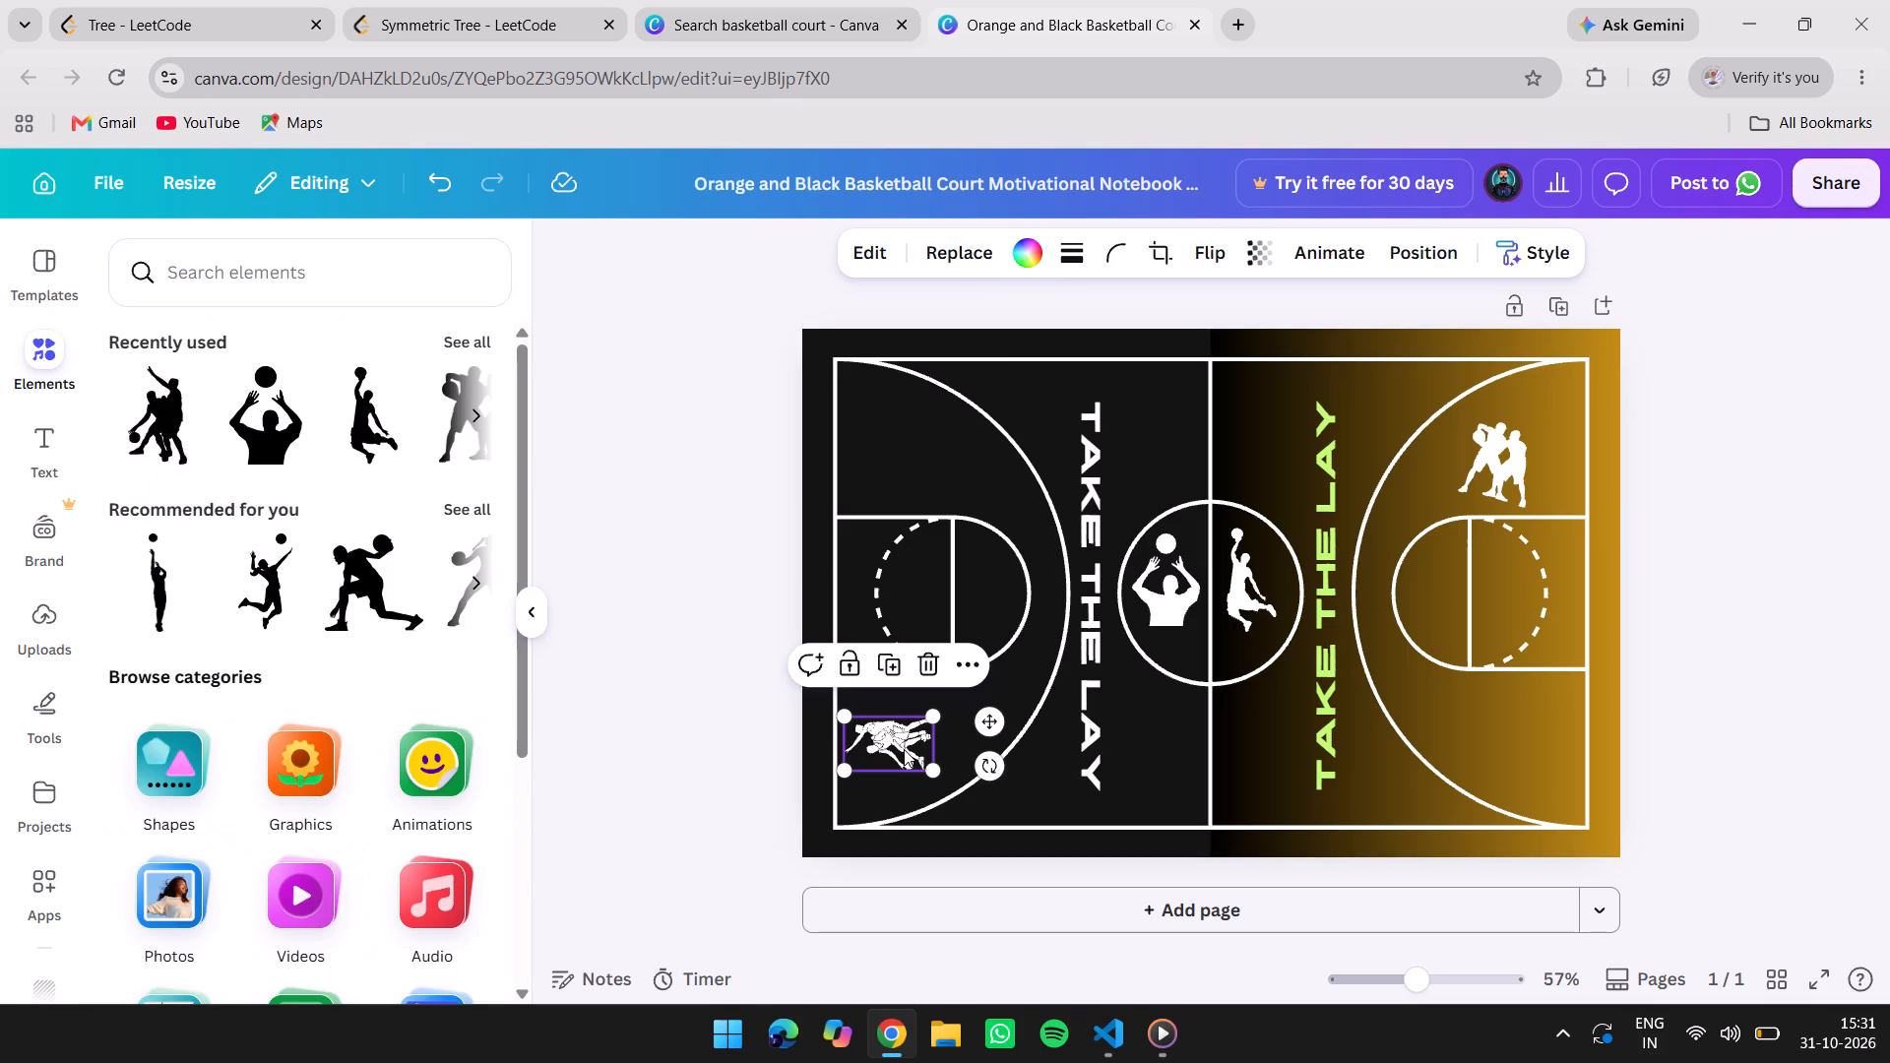
click(901, 735)
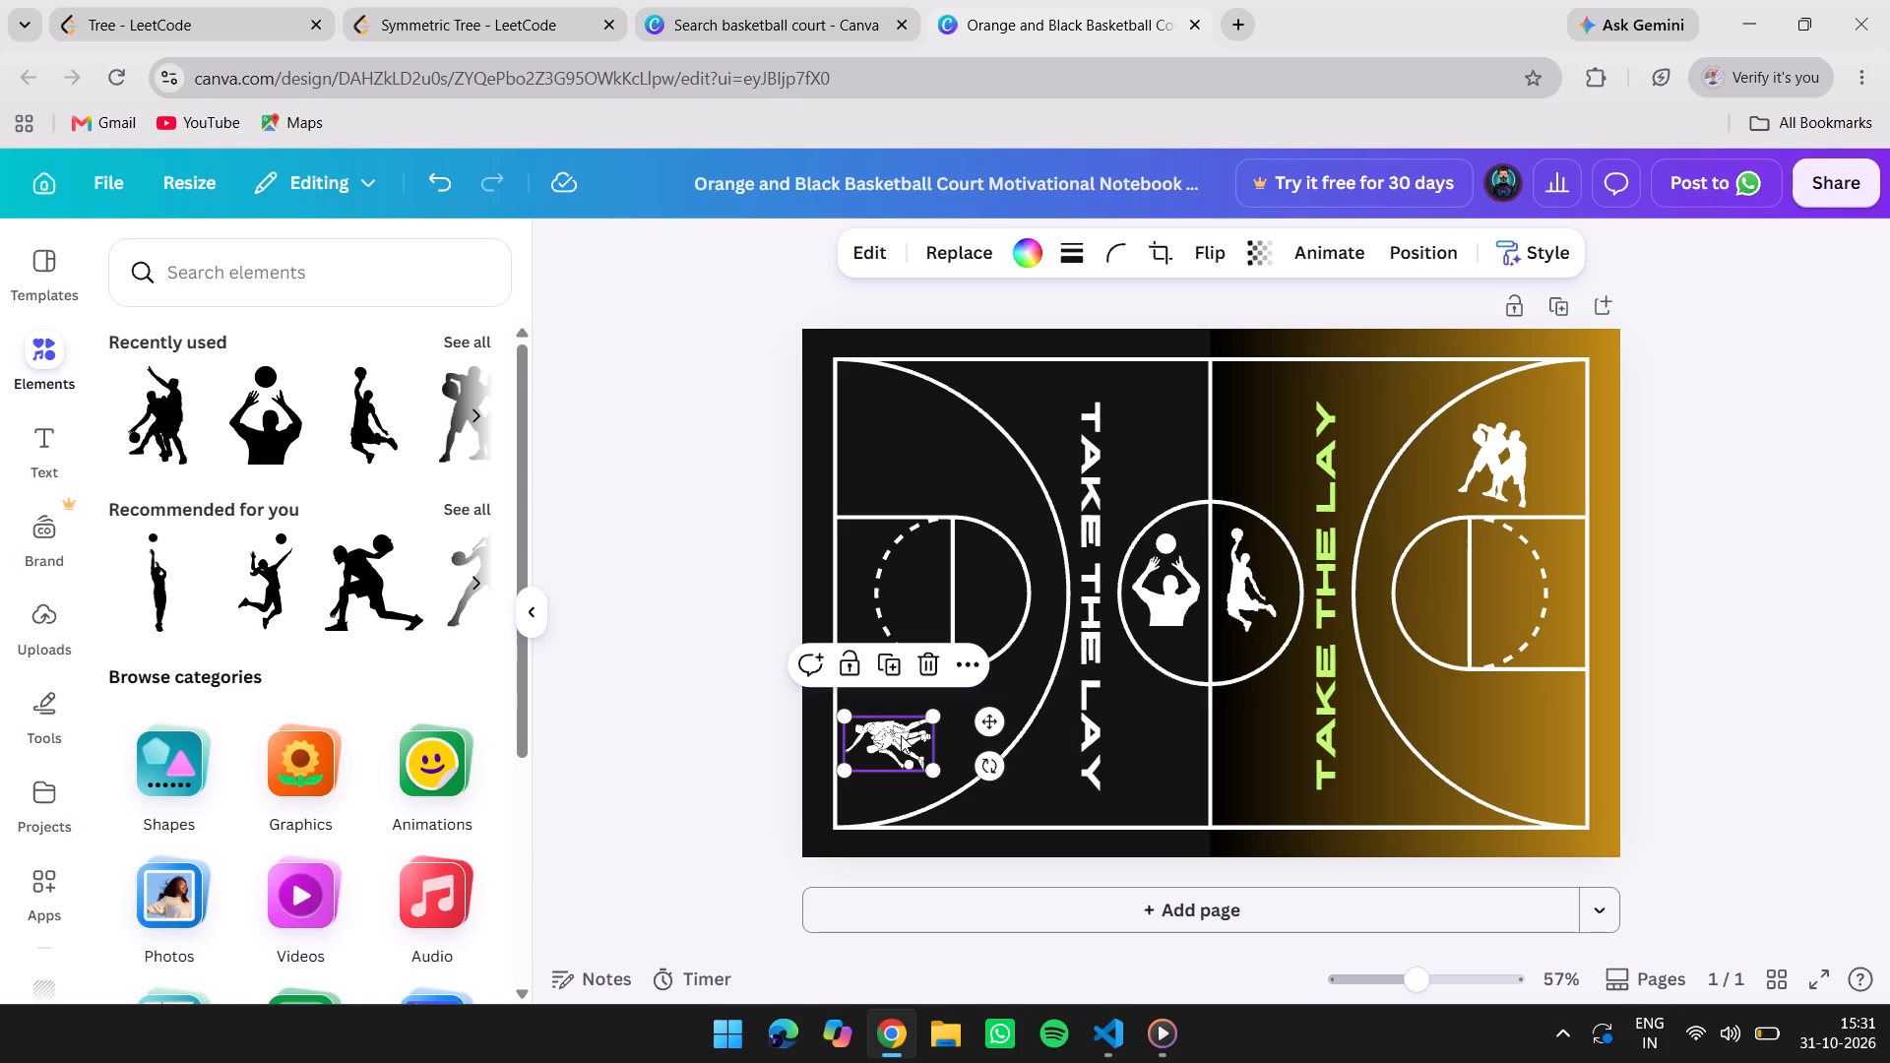
drag(986, 764, 986, 754)
drag(897, 738, 912, 738)
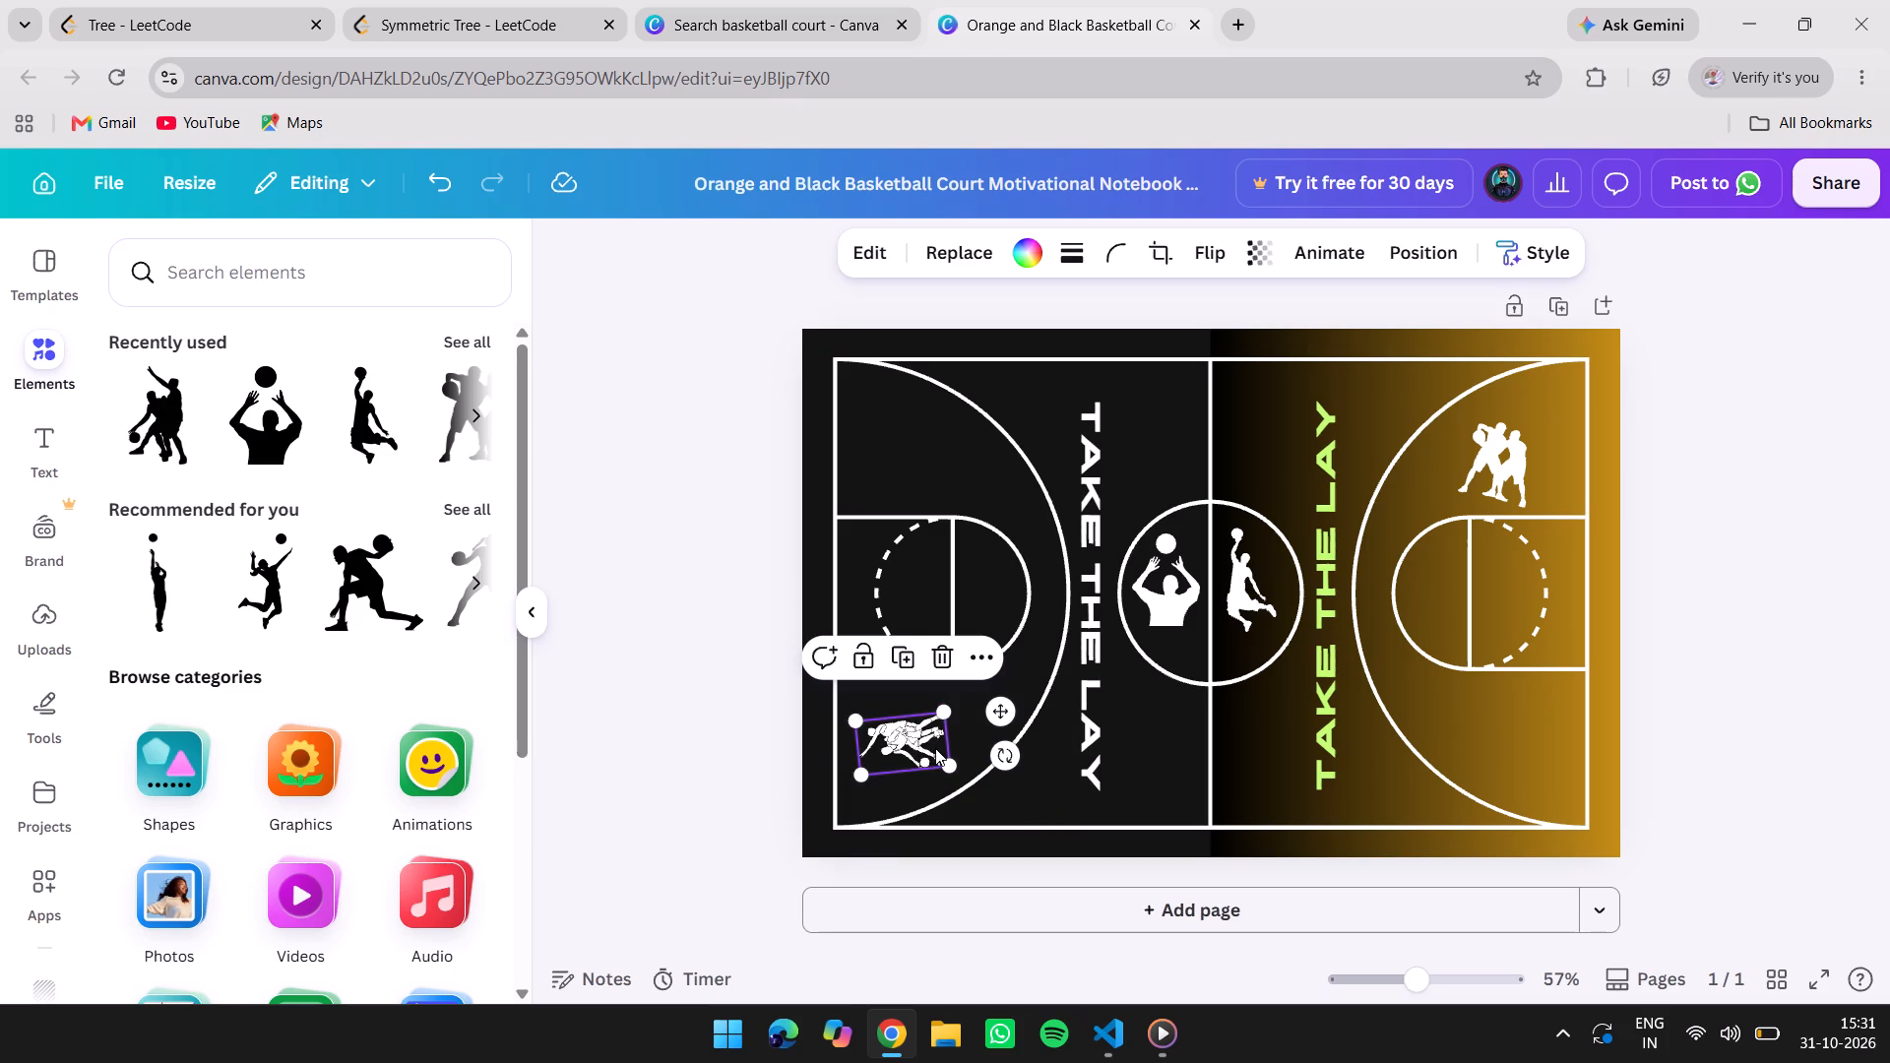
click(938, 754)
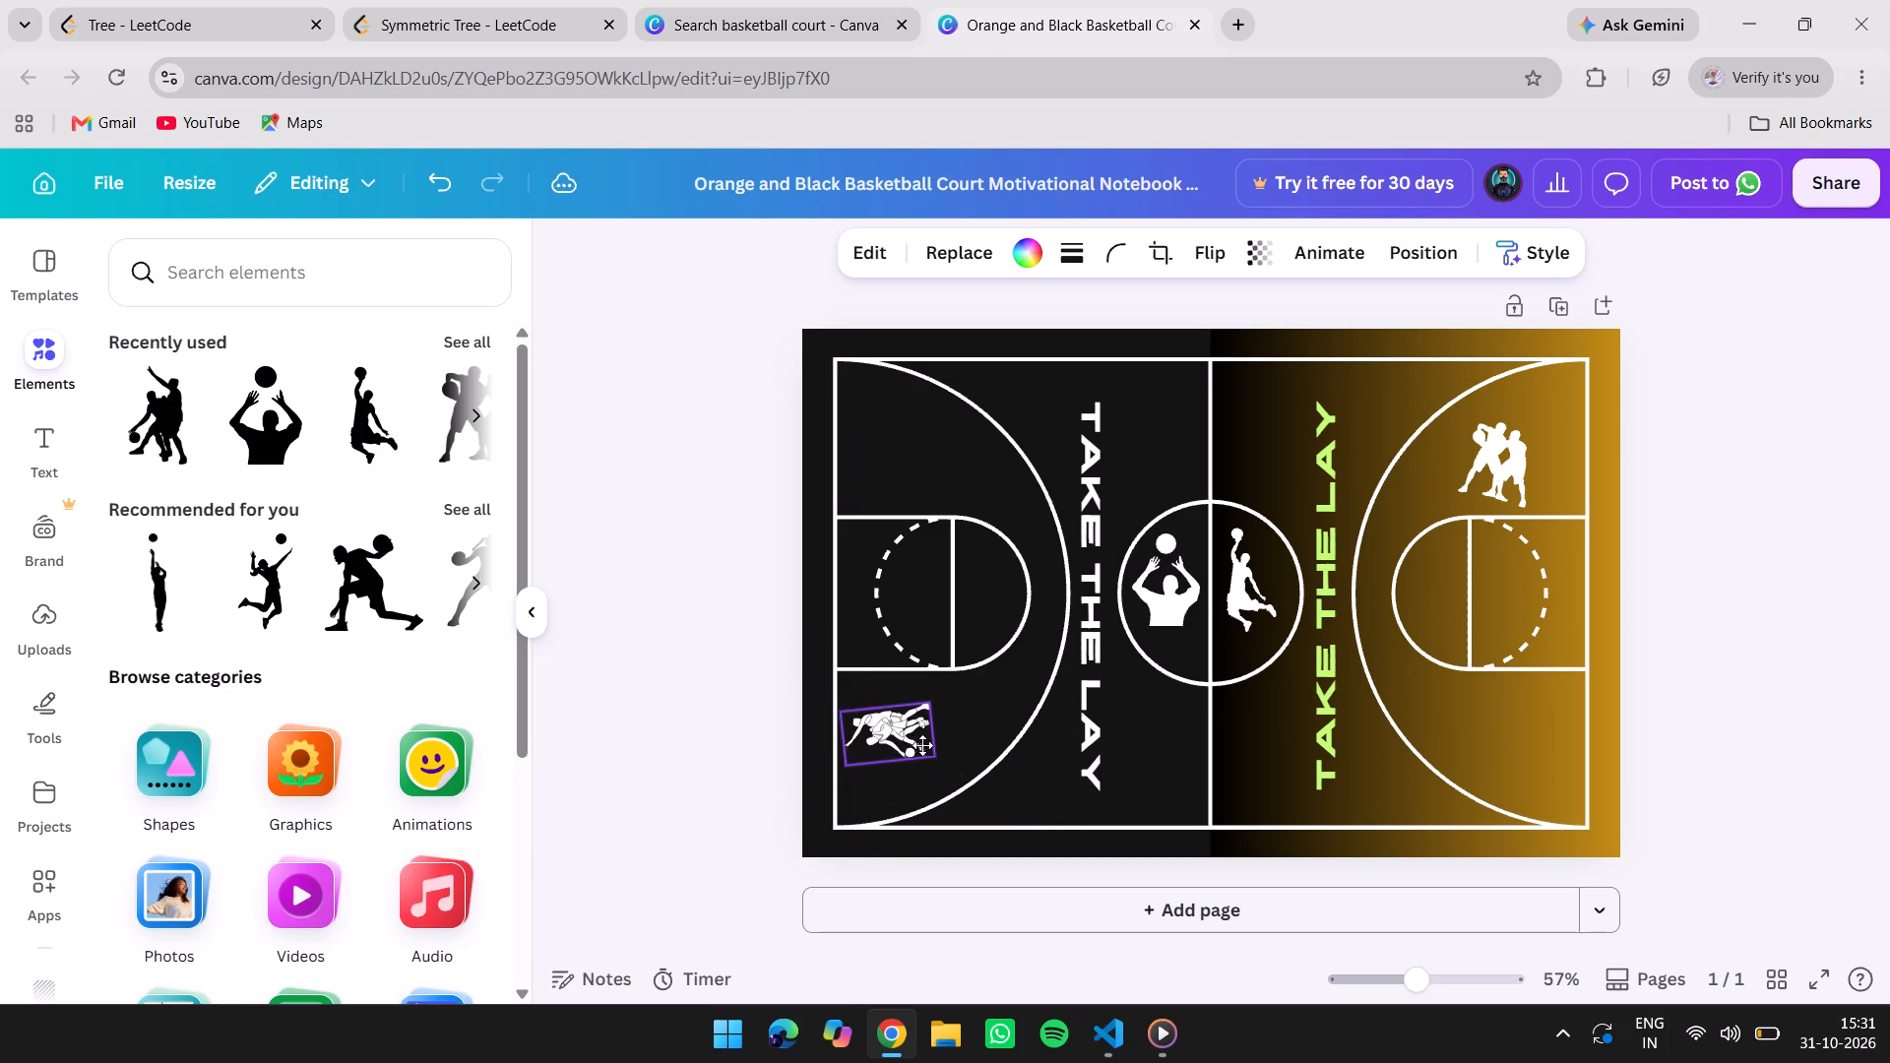
drag(932, 750, 932, 745)
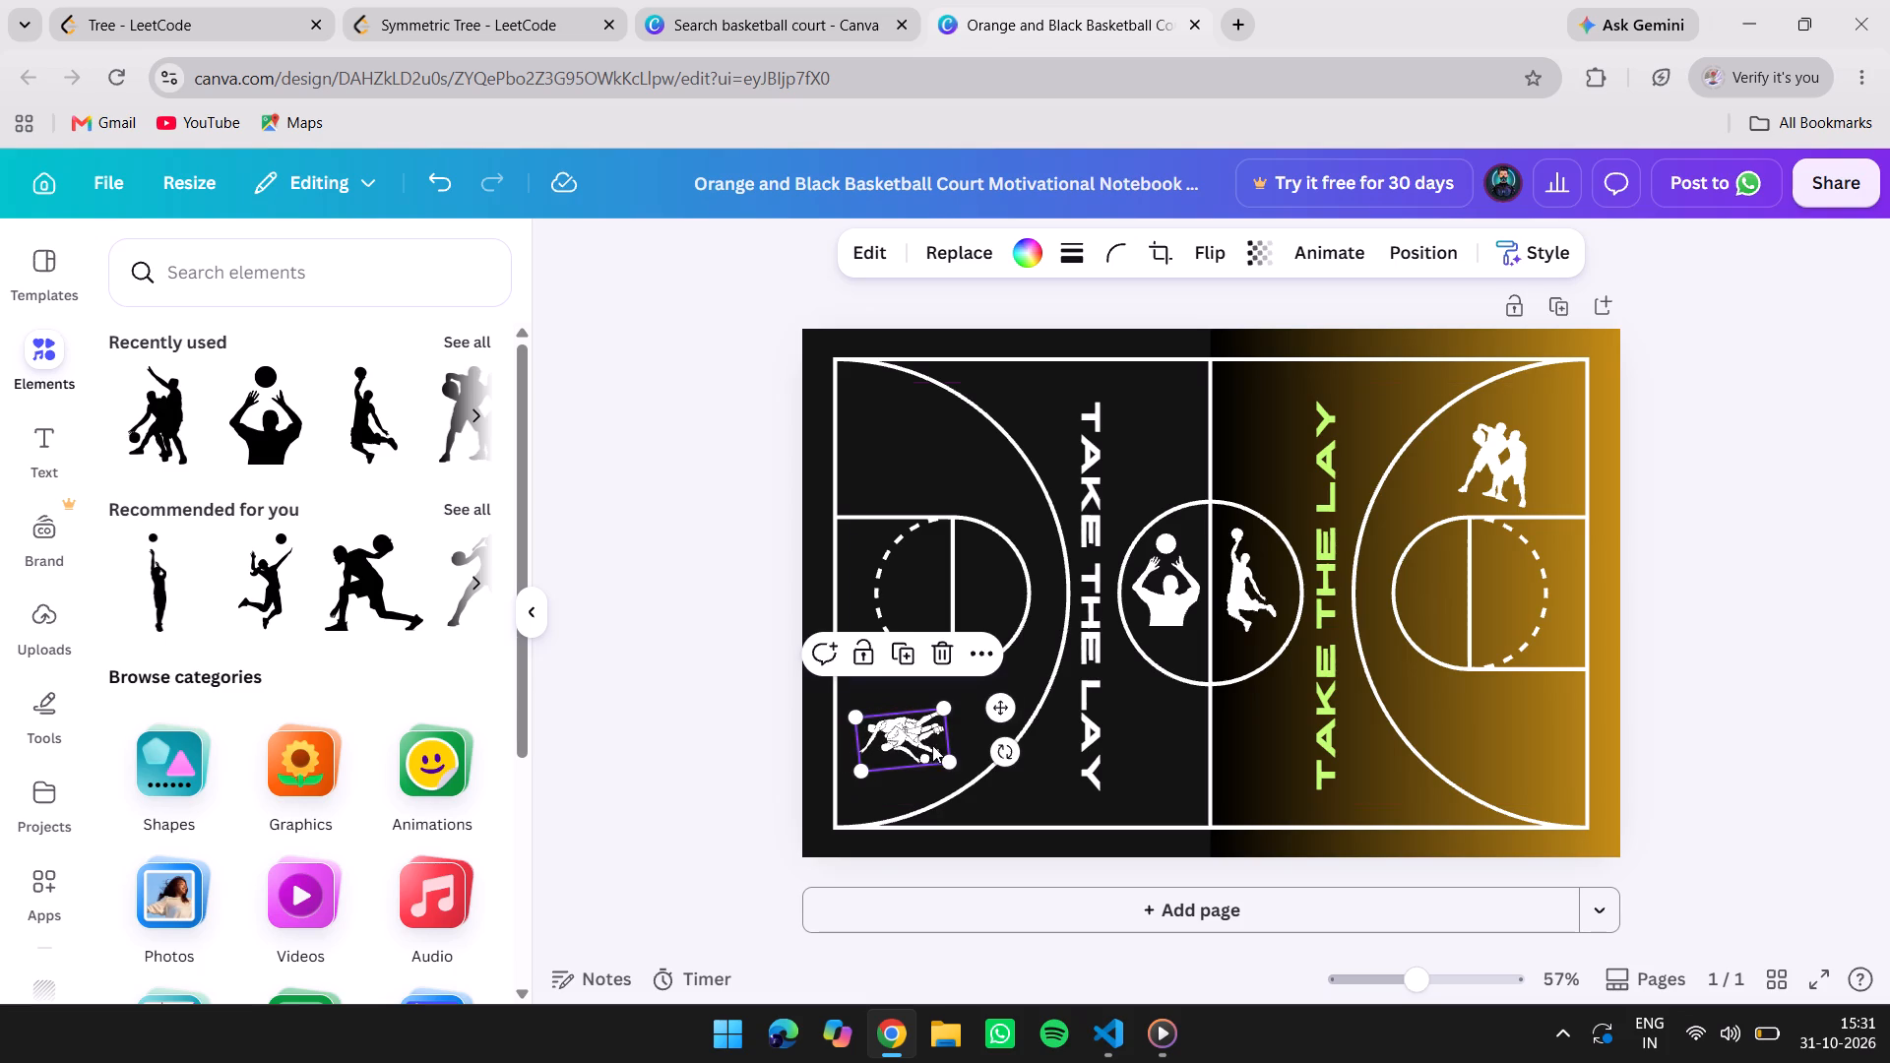
drag(932, 745, 925, 726)
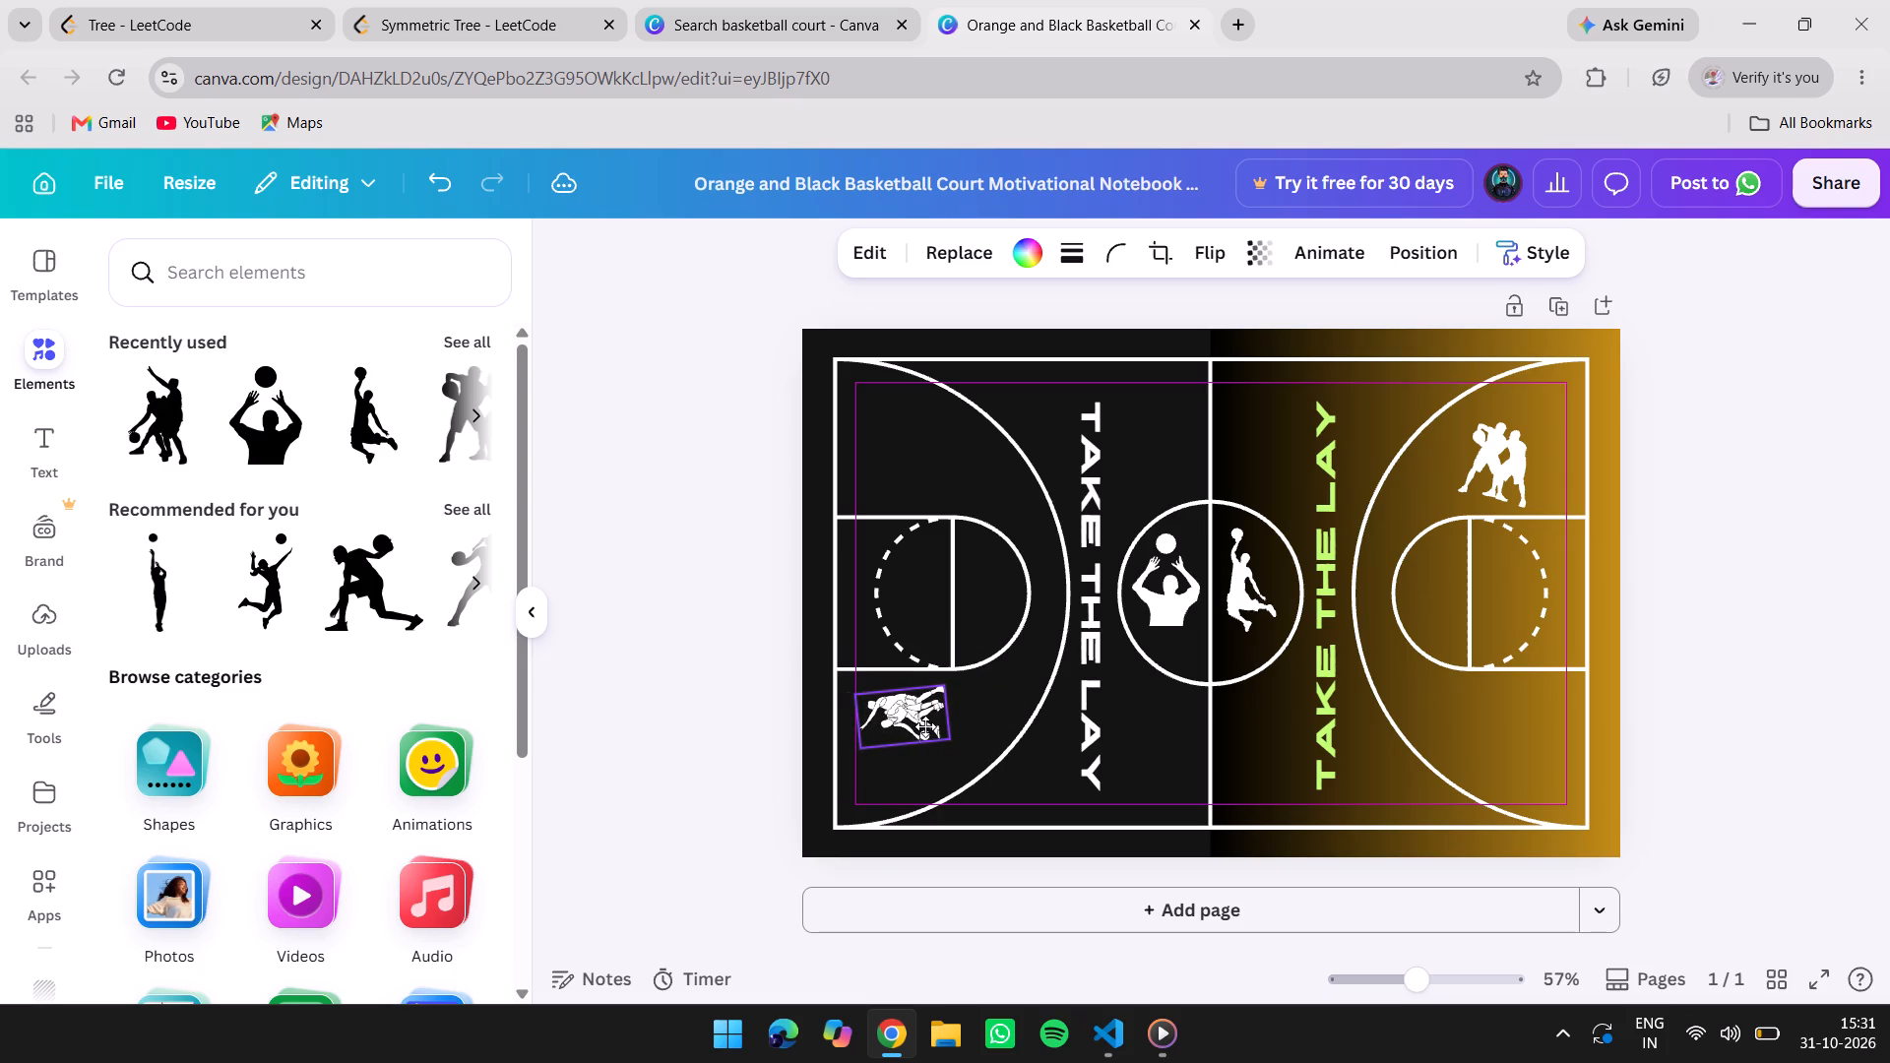
drag(925, 726, 925, 718)
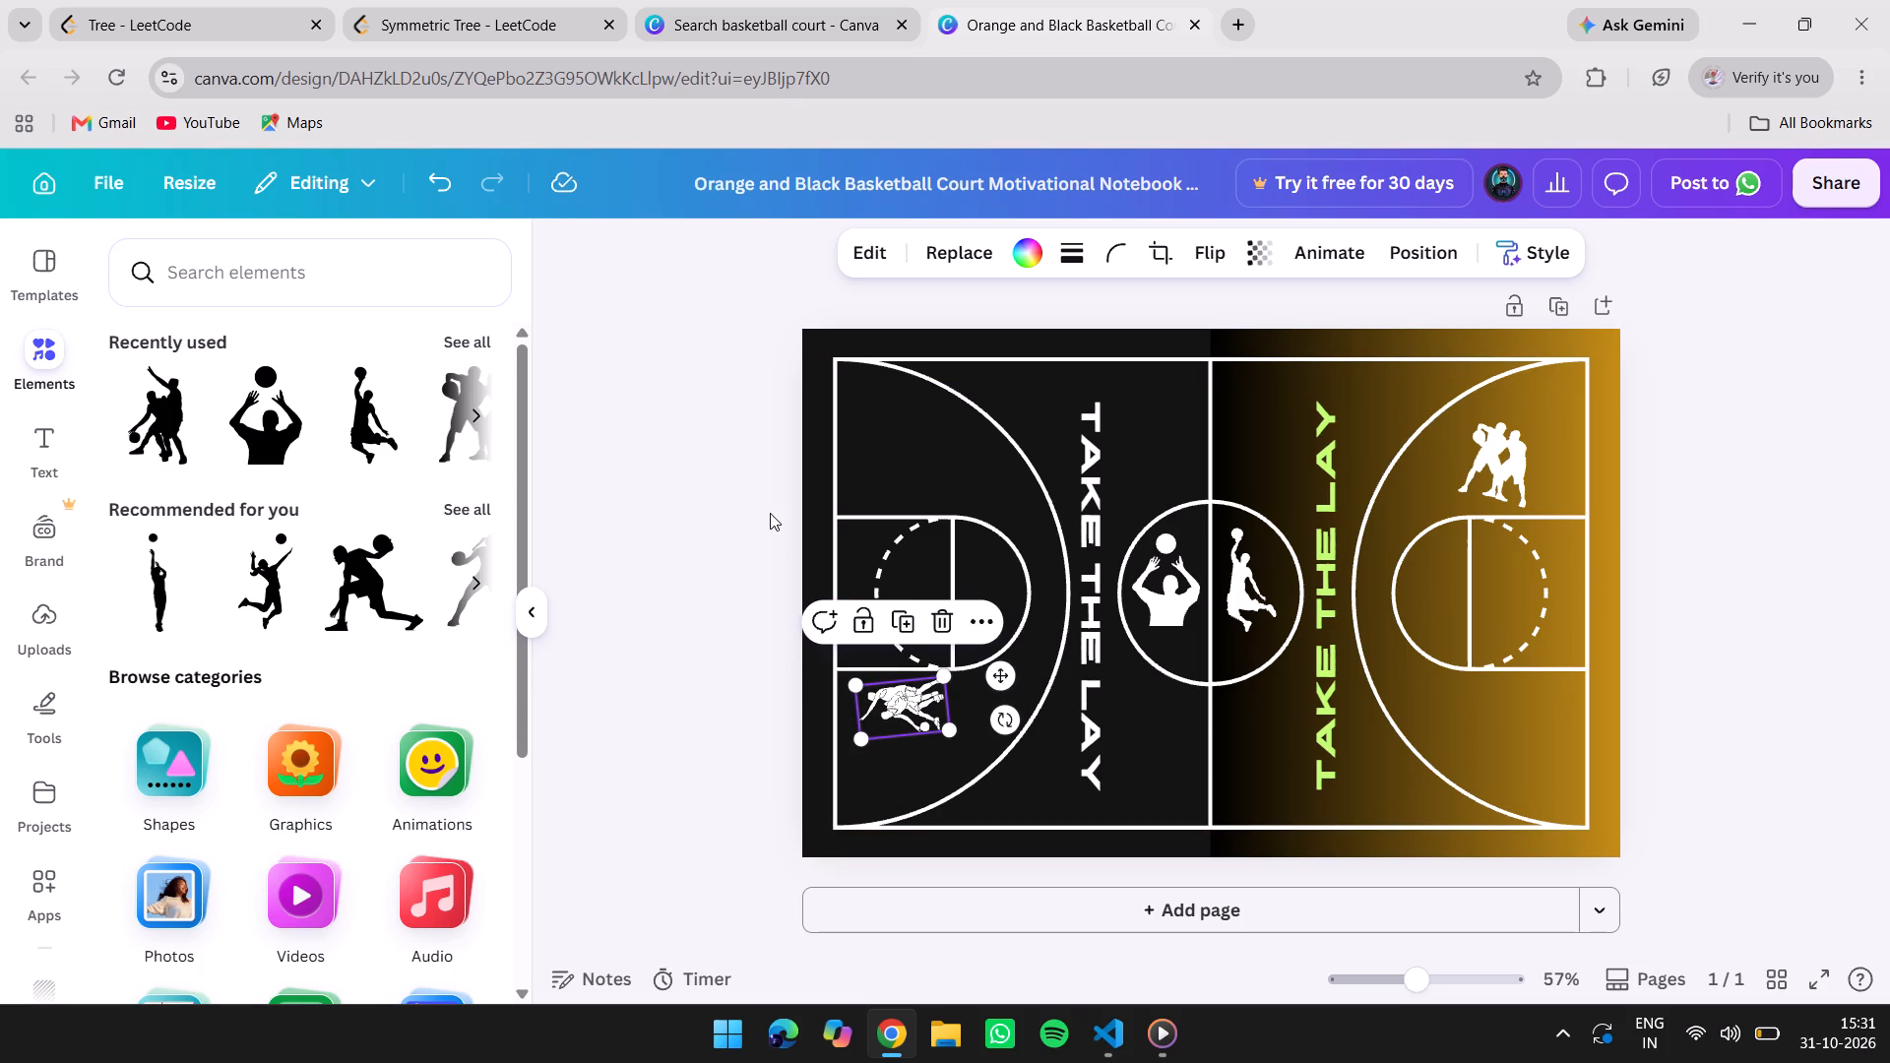